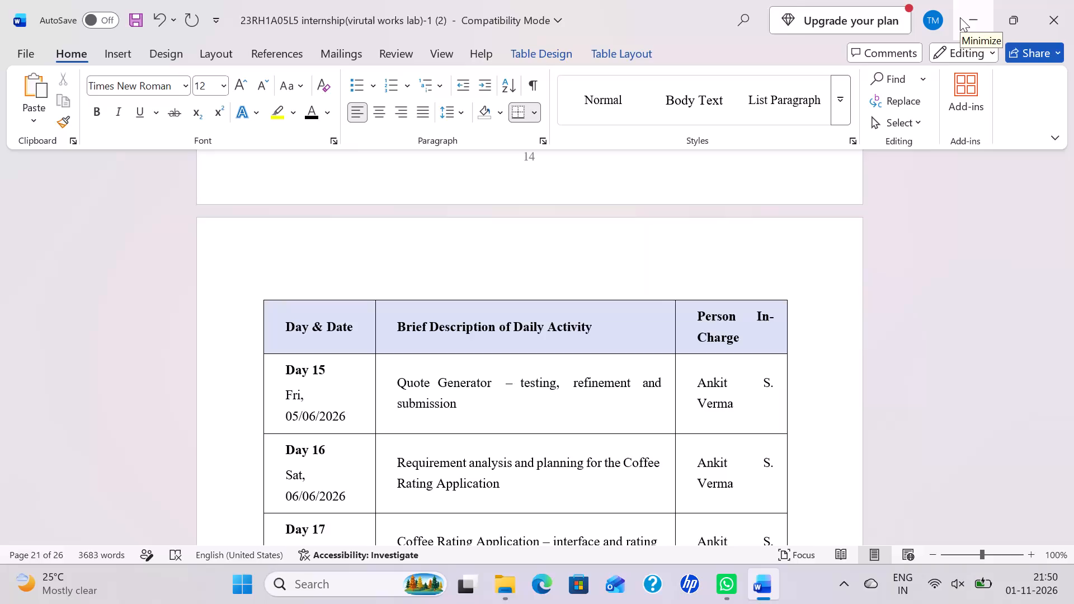
Minimize the internship report document and launch Kuro from the desktop.
click(960, 17)
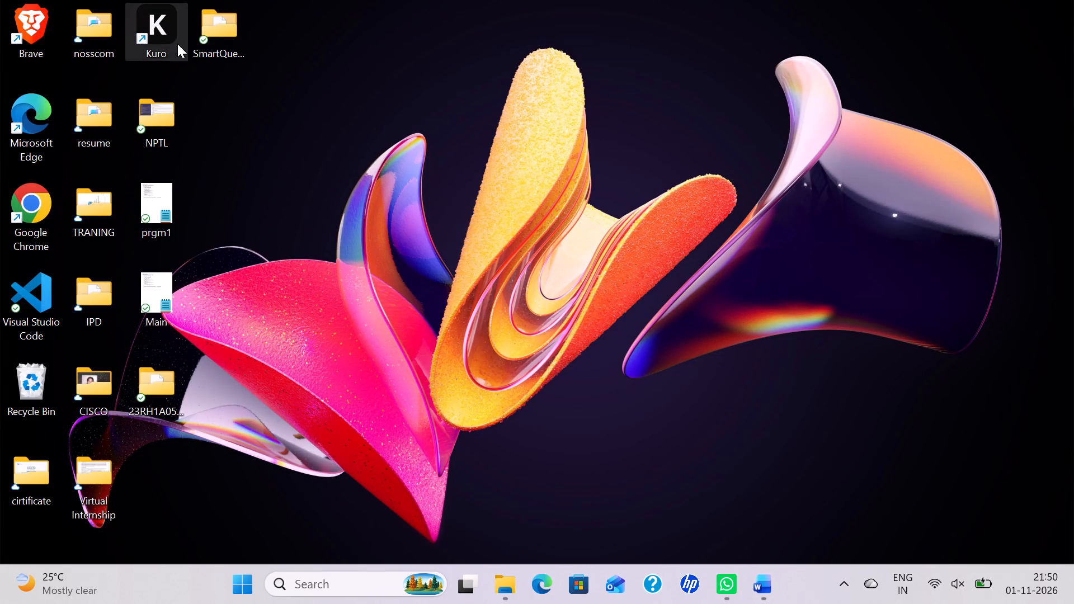
double_click(169, 40)
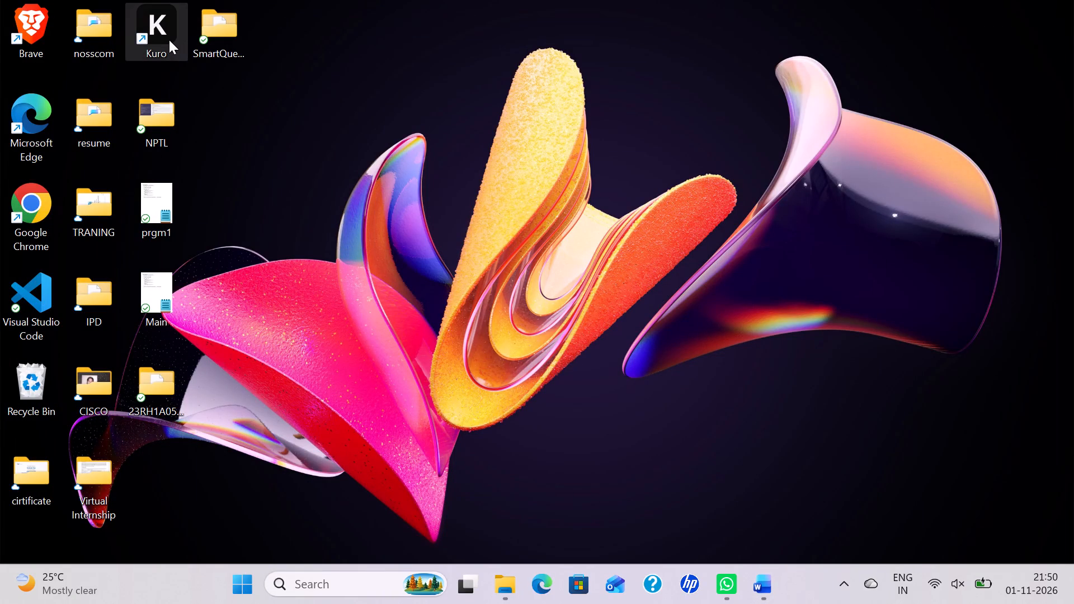
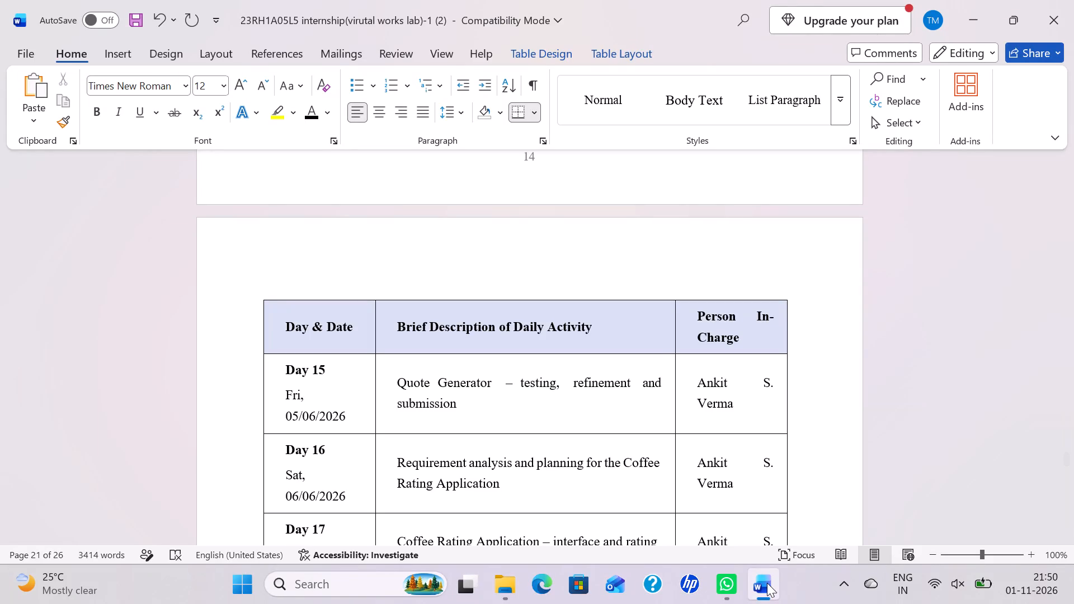
Change the Day 15 date in the week 3 activity log table to 13/08/2026.
scroll(767, 583, up, 1)
scroll(479, 279, down, 1)
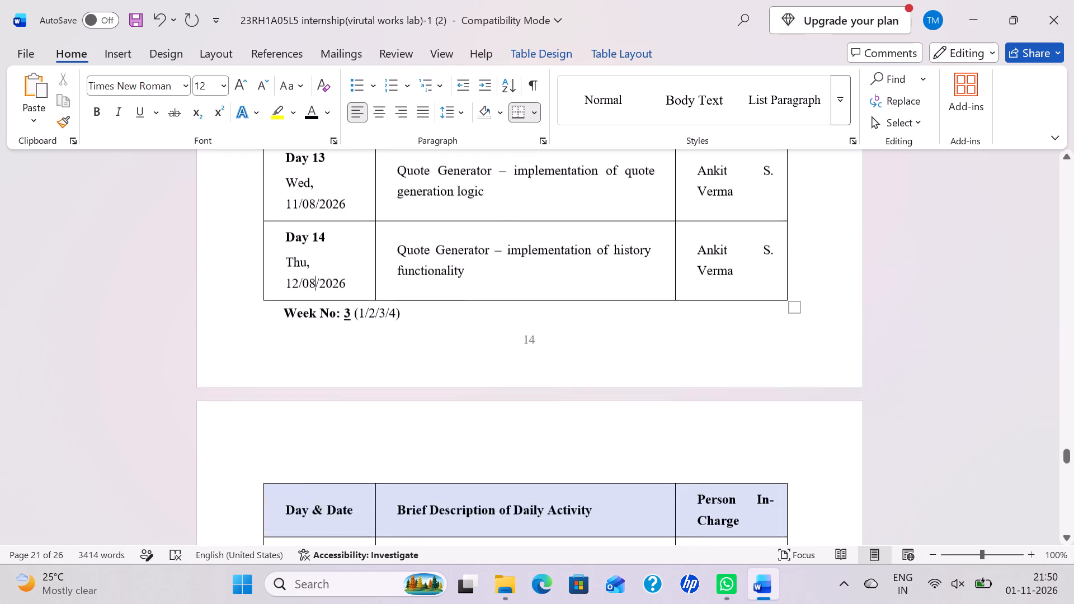
scroll(479, 279, down, 1)
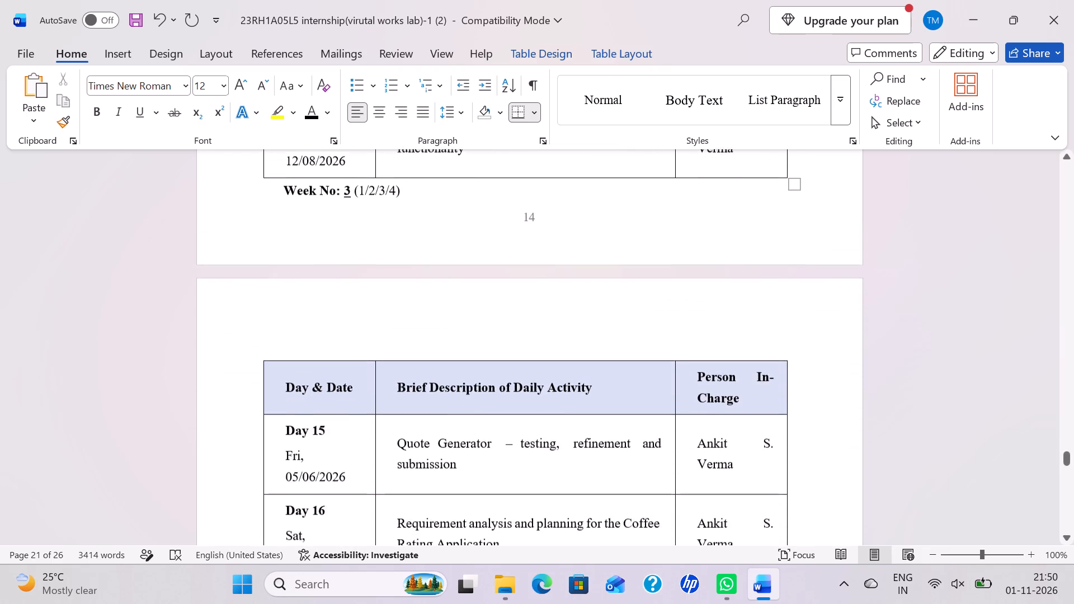
scroll(479, 279, down, 2)
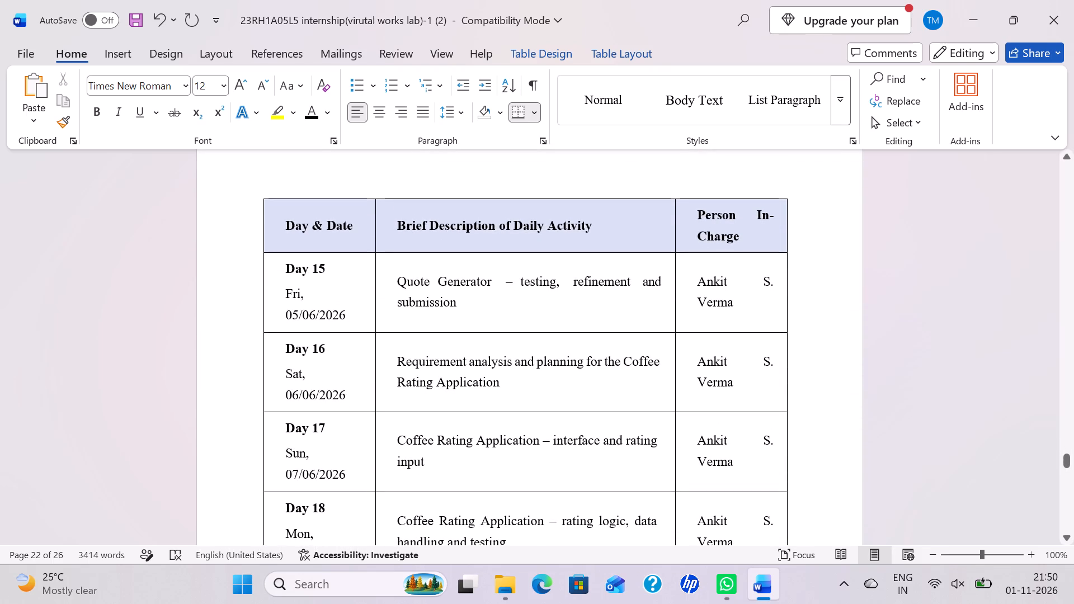
click(298, 319)
key(BackSpace)
key(BackSpace)
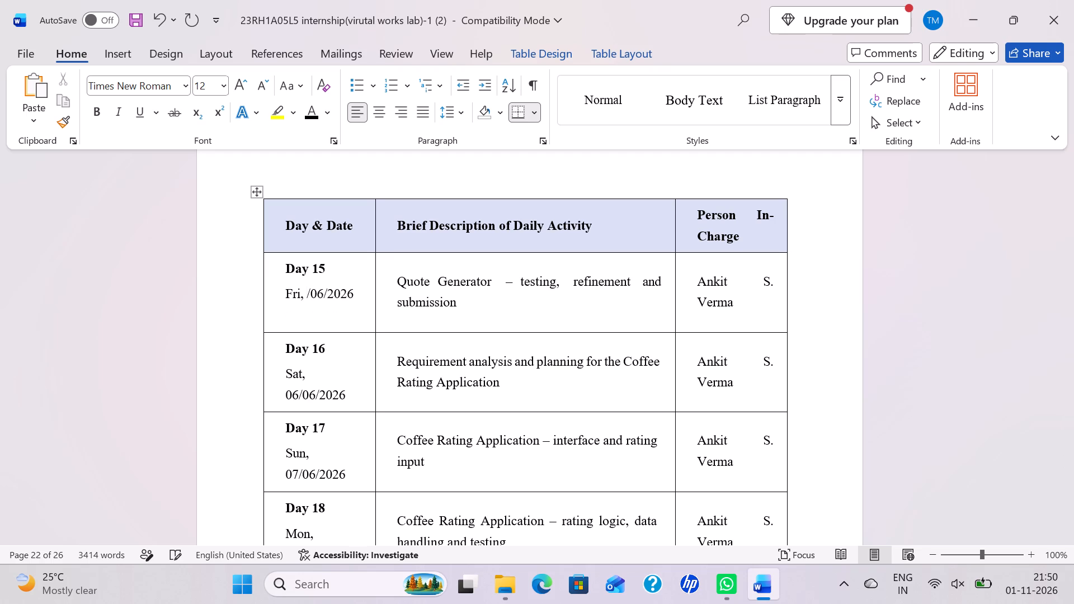
text(13)
key(Right)
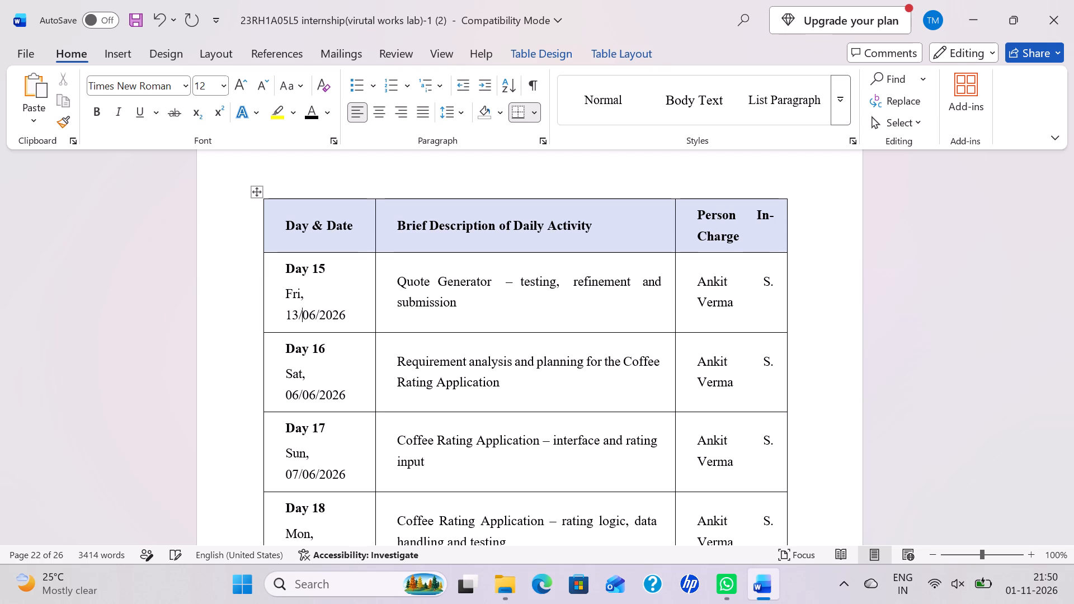
key(Right)
key(Right)
key(BackSpace)
key(8)
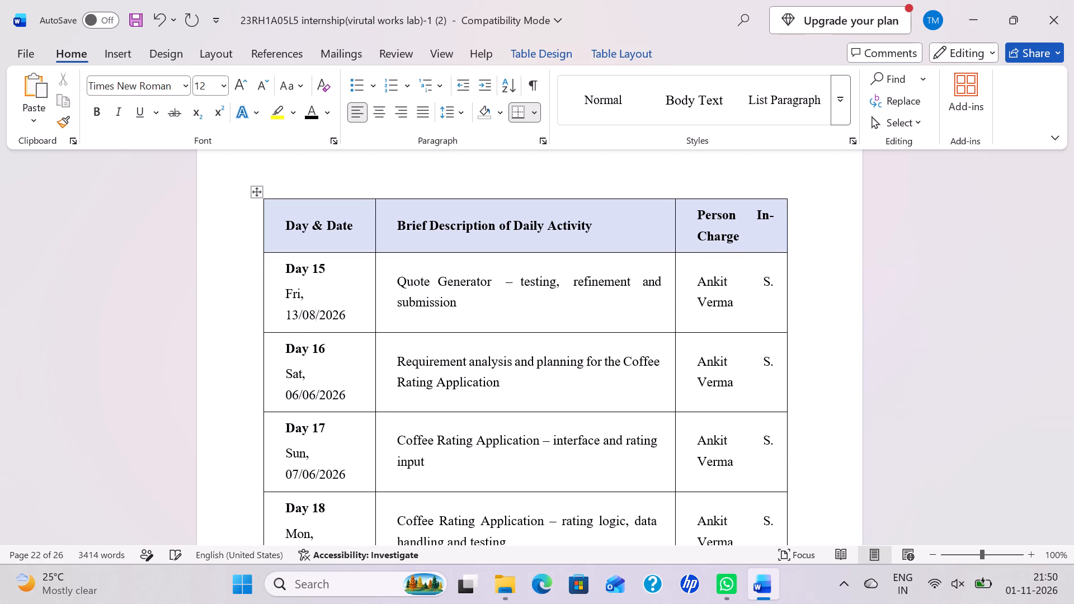
Change the Day 16 date in the week 3 activity table to 14/08/2026.
click(299, 394)
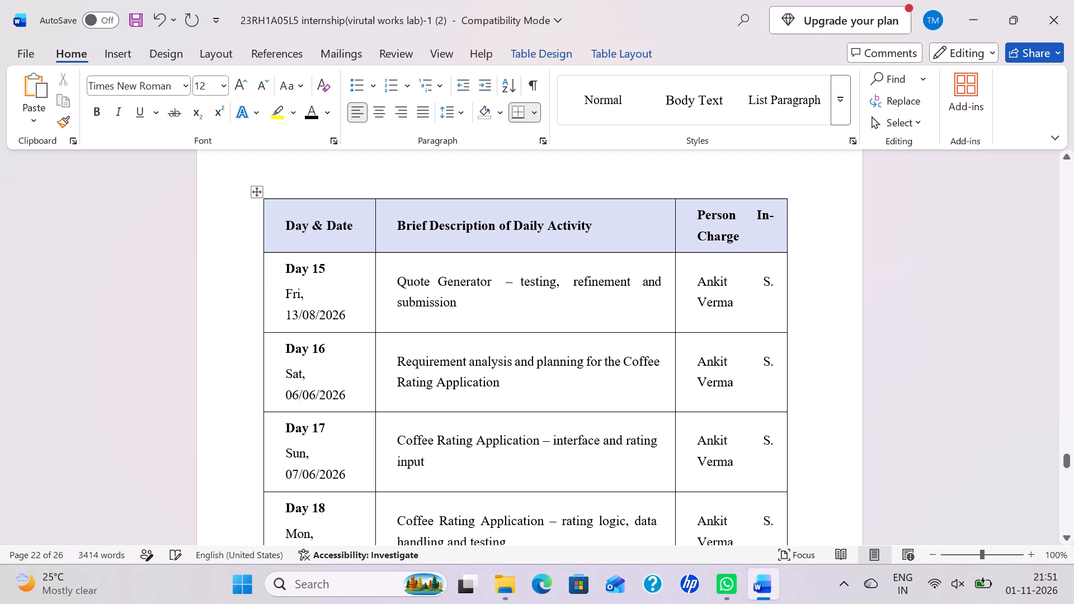
key(BackSpace)
key(BackSpace)
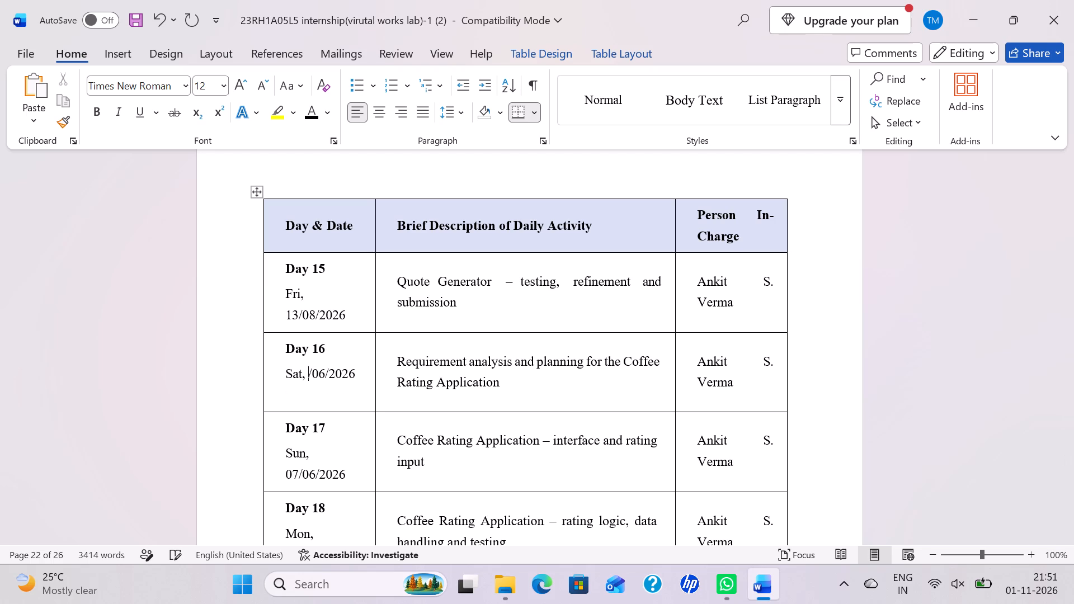
text(14)
key(Right)
key(Right)
key(Right)
key(BackSpace)
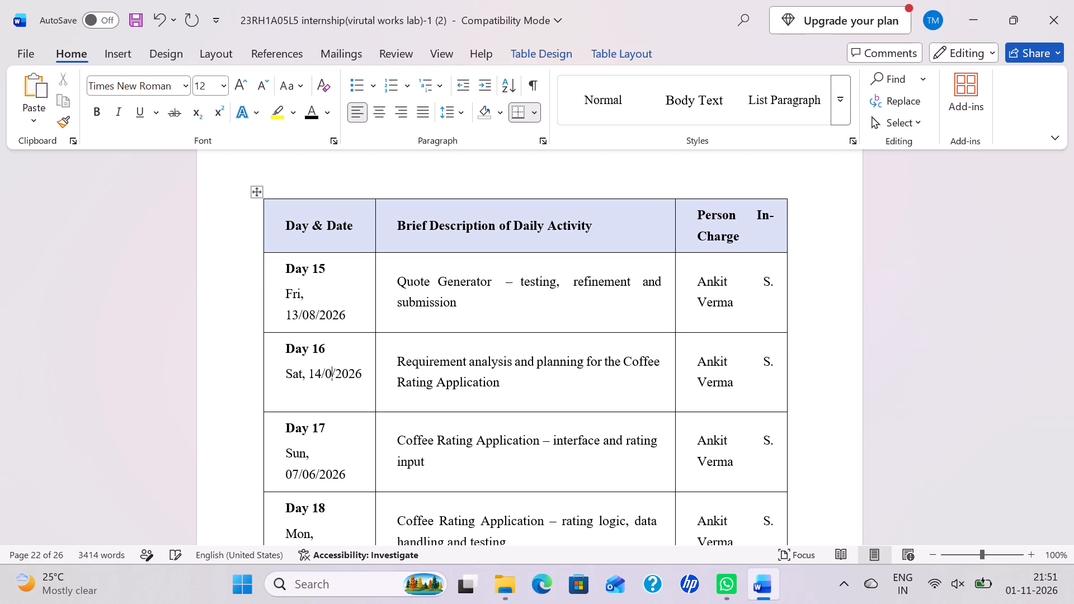
key(8)
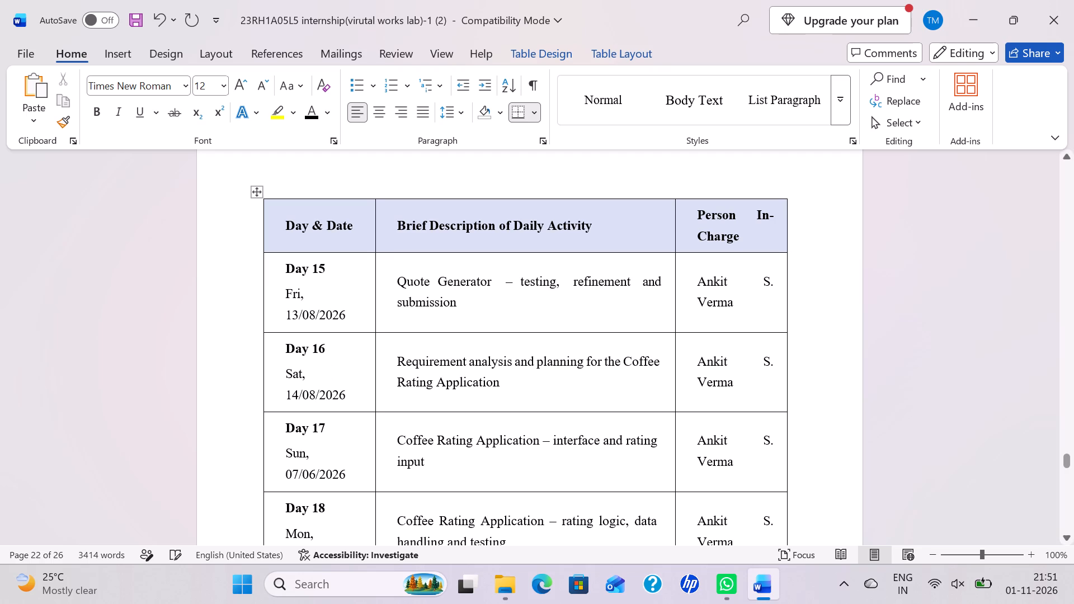
Change the Day 17 date in the week 3 activity table to 15/08/2026.
click(298, 475)
key(BackSpace)
key(BackSpace)
key(1)
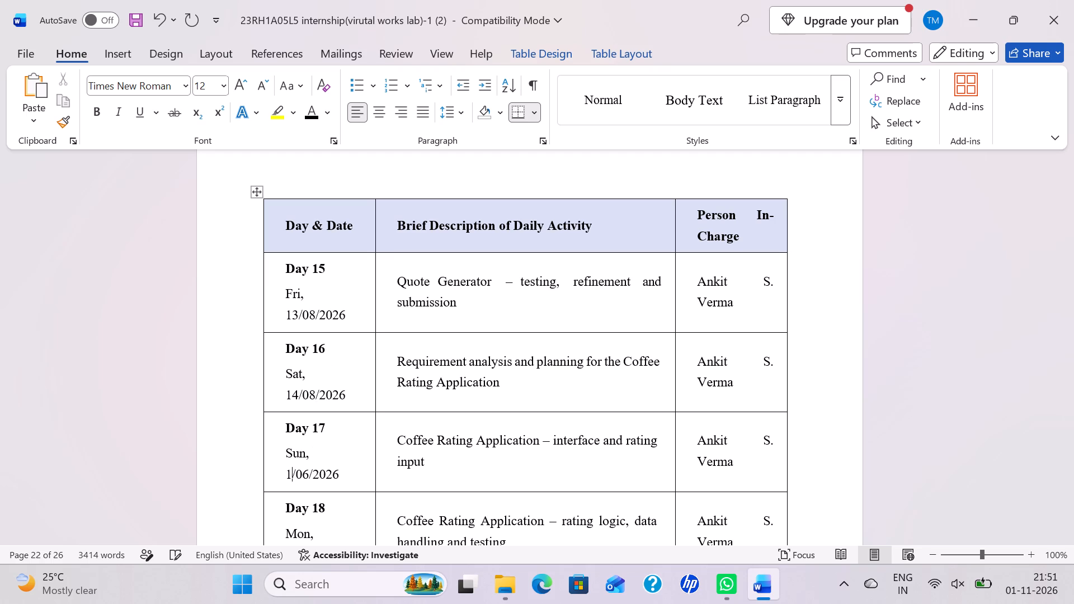
key(5)
key(Right)
key(Right)
key(Right)
key(Right)
key(Left)
key(BackSpace)
key(8)
Change the Day 18 date in the week 3 activity table to 16/08/2026.
scroll(298, 475, down, 1)
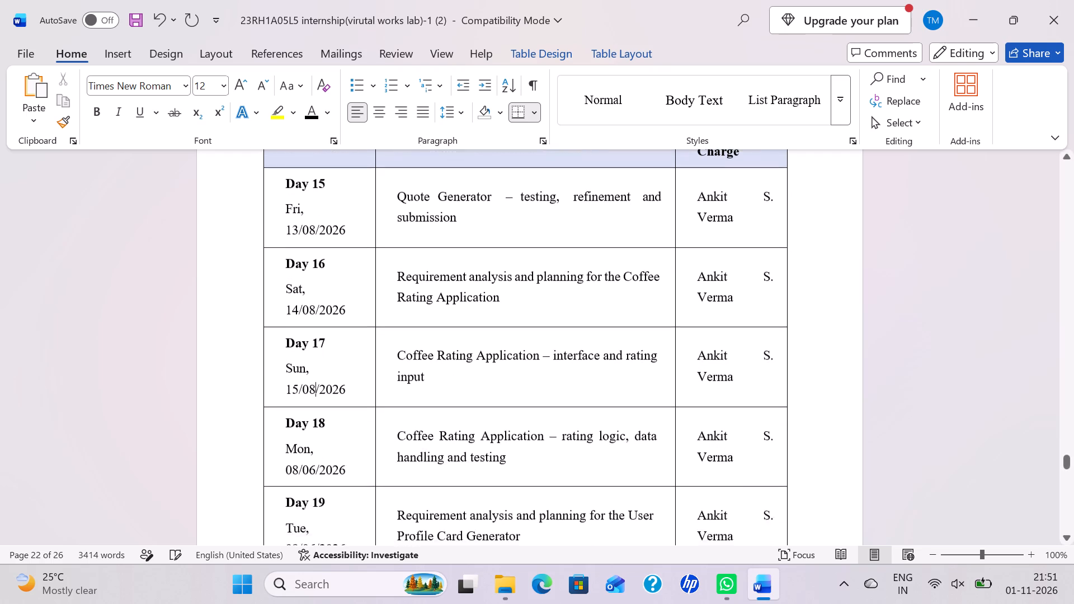
scroll(298, 475, down, 1)
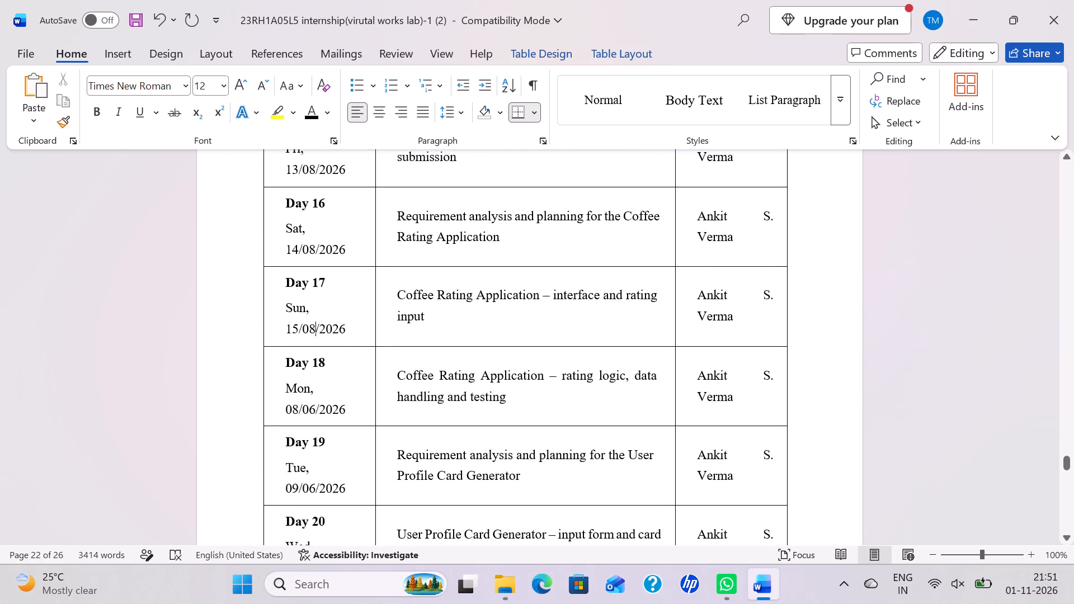
click(299, 415)
key(BackSpace)
key(BackSpace)
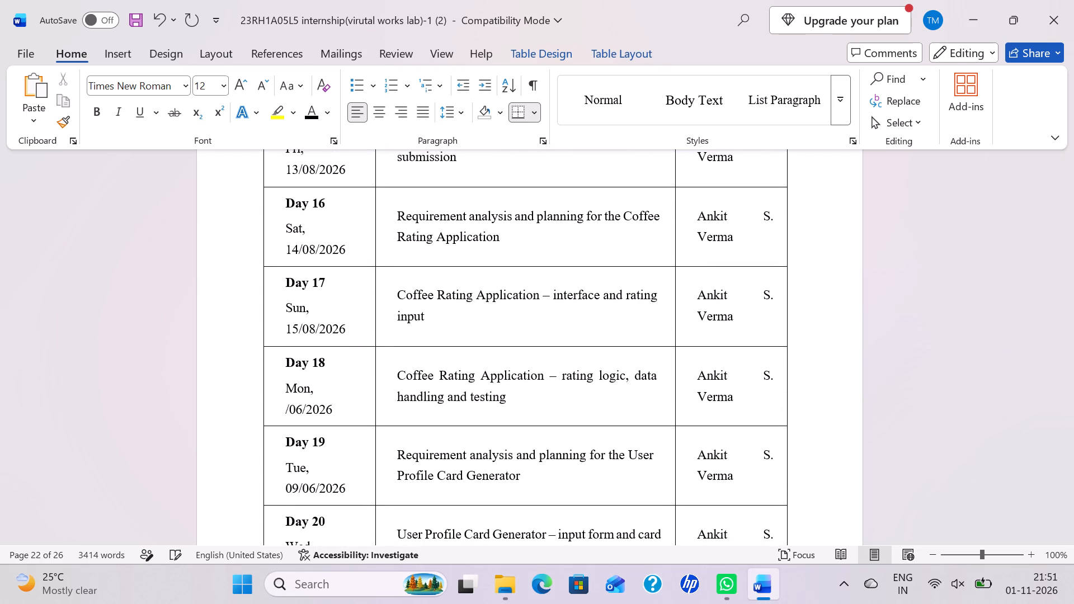
key(1)
key(6)
key(Right)
key(Right)
key(Right)
key(BackSpace)
key(8)
Change the Day 19 date in the week 3 activity table to 17/08/2026.
scroll(299, 415, down, 1)
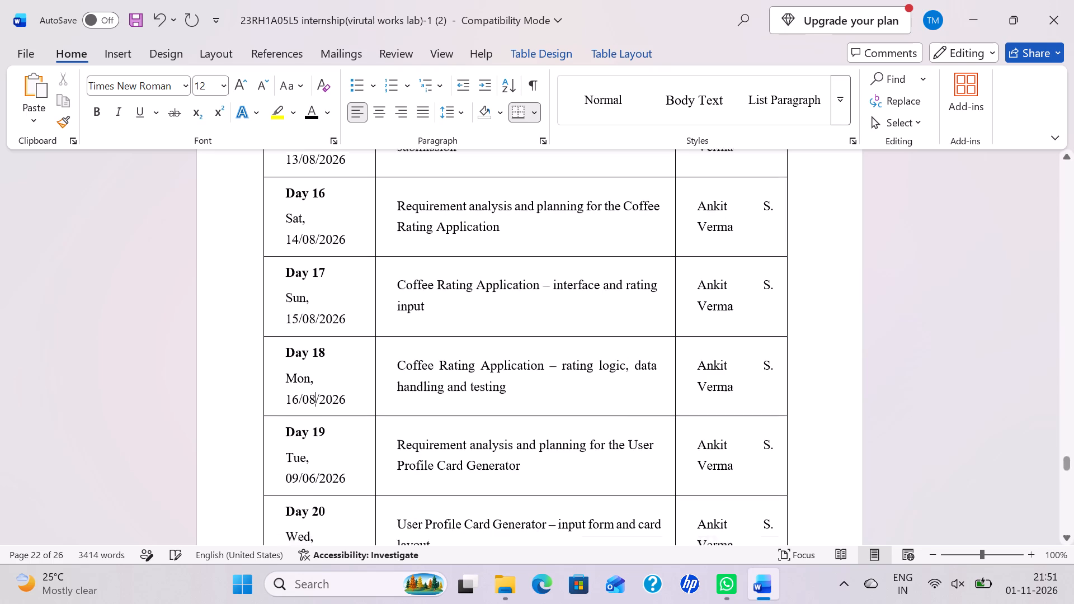
scroll(299, 415, down, 1)
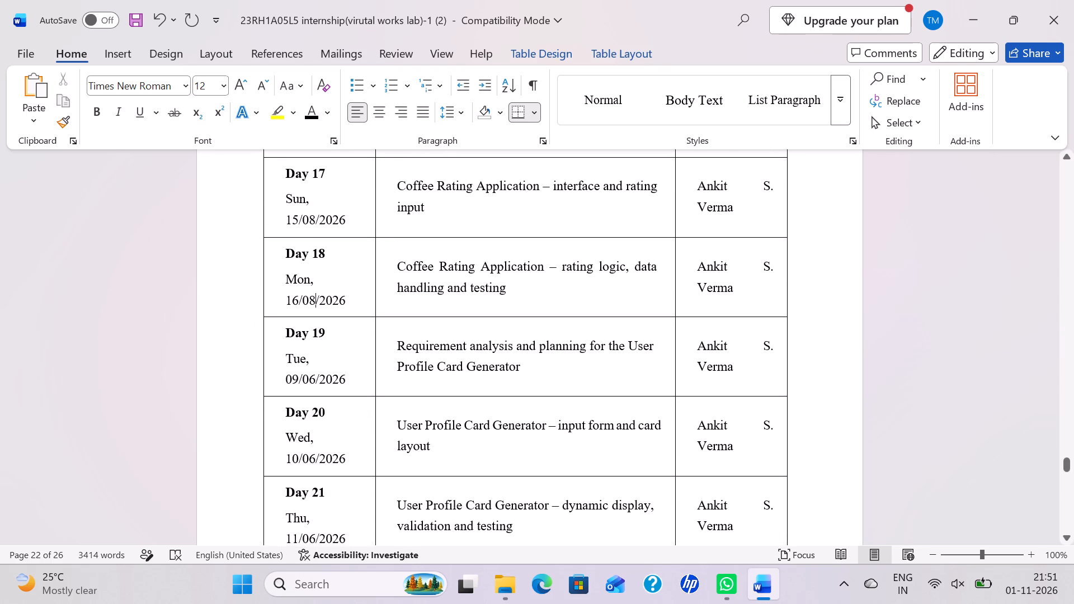
click(295, 381)
key(Right)
key(BackSpace)
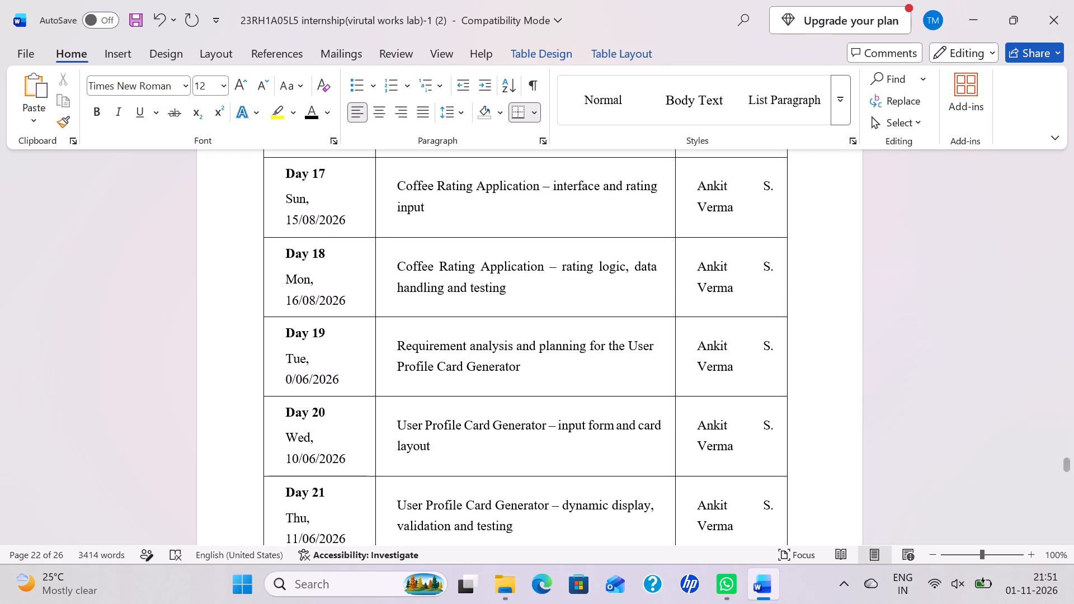
key(BackSpace)
text(17)
key(Right)
key(Right)
key(Right)
key(BackSpace)
key(8)
Change the Day 20 date in the week 3 activity table to 18/08/2026.
scroll(295, 381, down, 1)
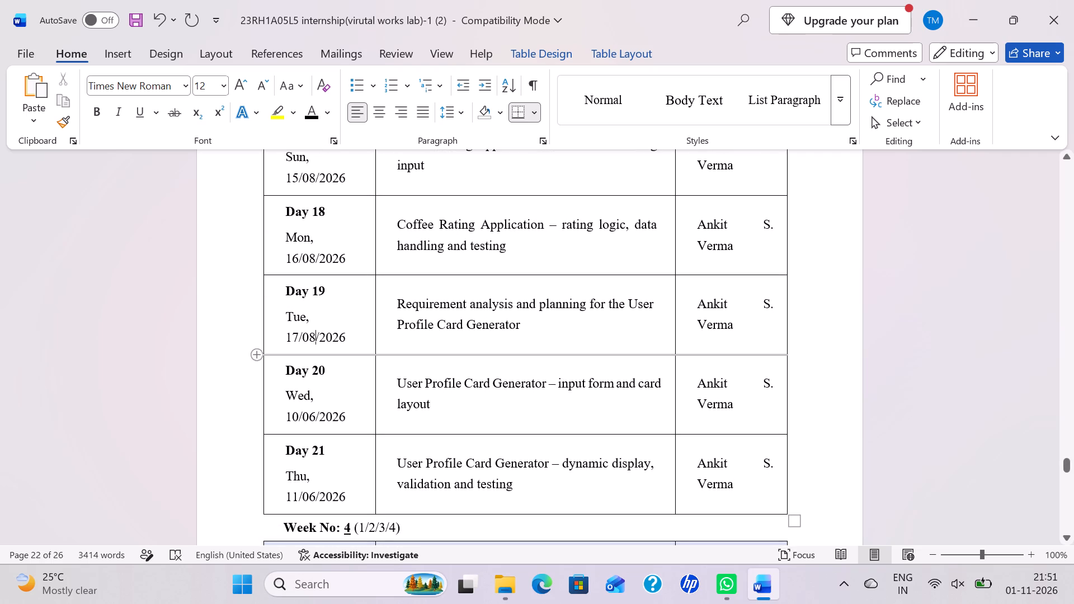
click(296, 417)
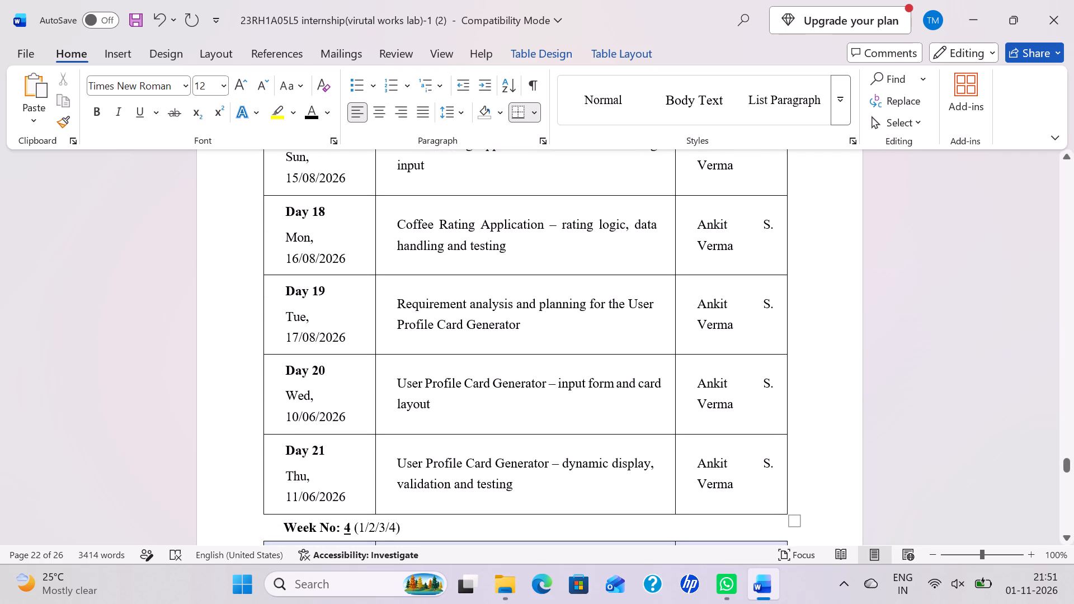
key(BackSpace)
key(BackSpace)
key(1)
key(8)
key(Right)
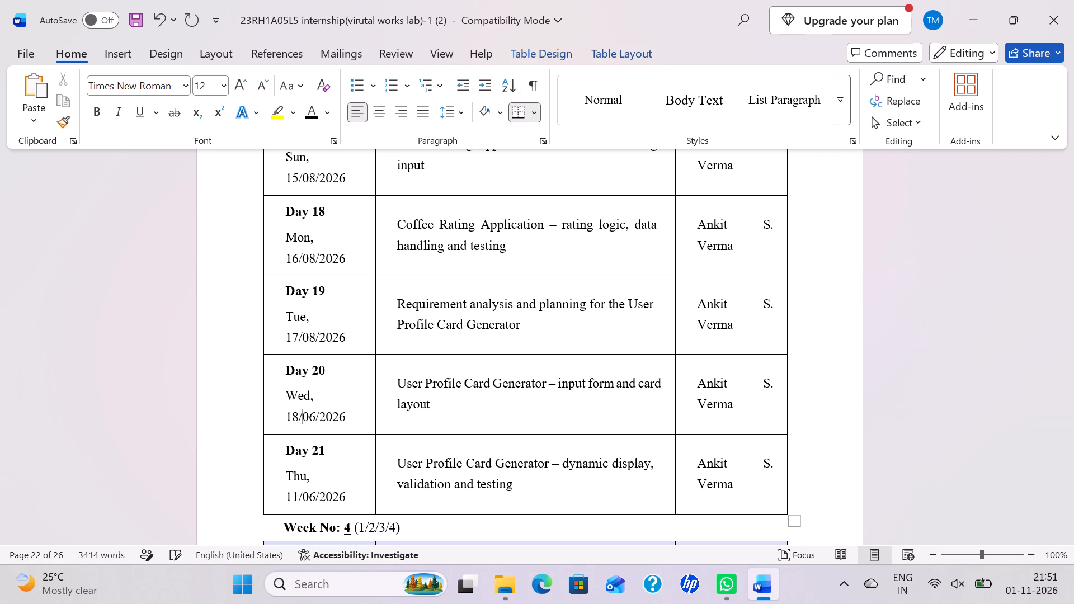
key(Right)
key(Right)
key(BackSpace)
key(8)
Change the Day 21 date in the week 3 activity table to 19/08/2026.
scroll(296, 417, down, 1)
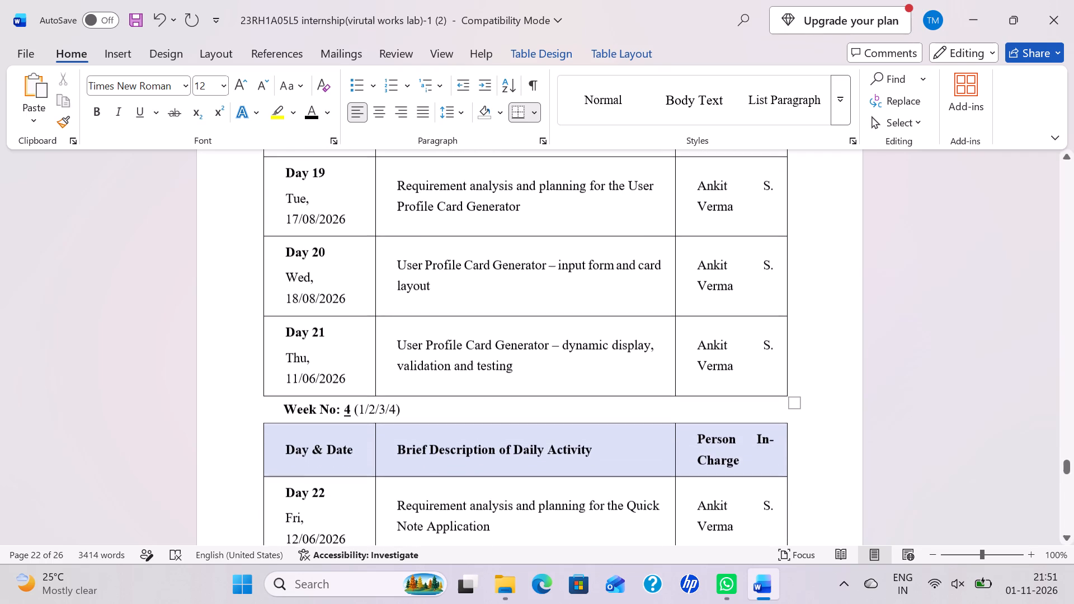
click(296, 377)
key(BackSpace)
key(BackSpace)
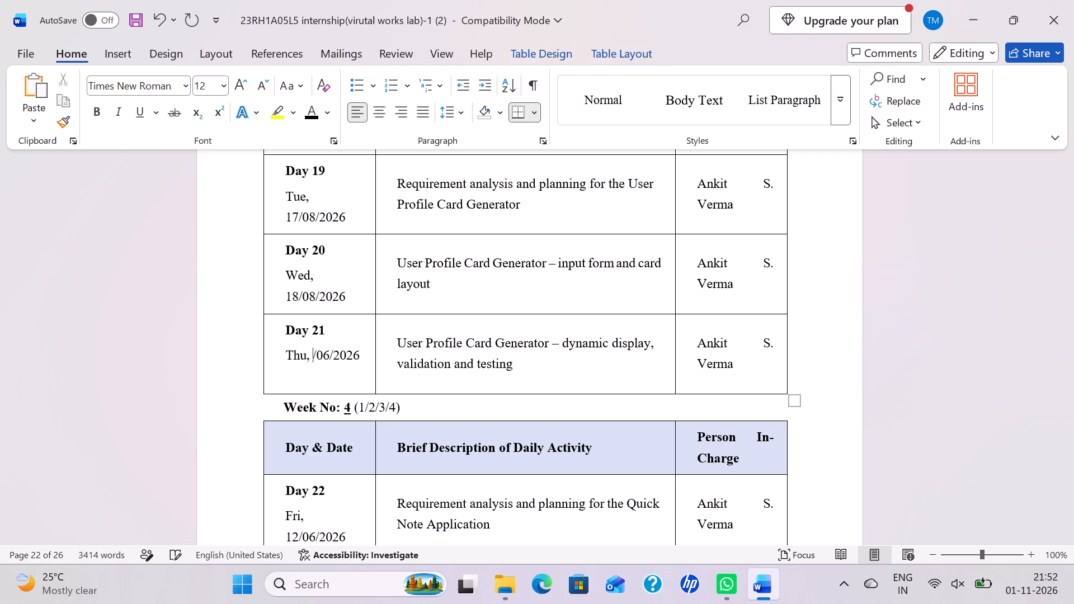
text(19)
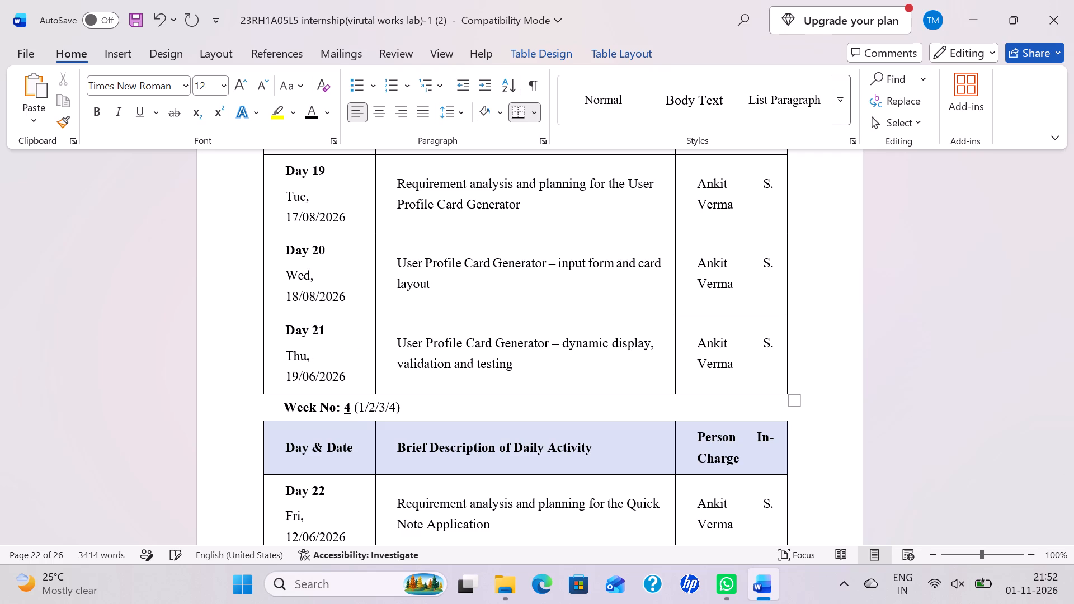
key(Right)
key(Right)
key(Right)
key(Right)
key(Left)
key(BackSpace)
key(8)
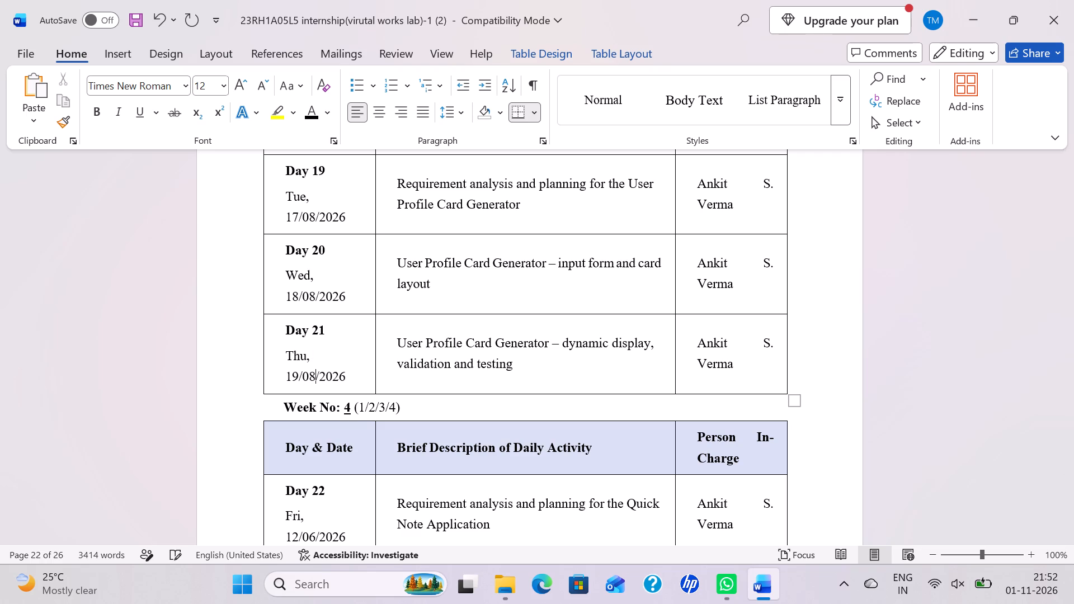
click(296, 377)
Change the Day 22 date in the week 4 activity table to 20/08/2026.
scroll(362, 426, down, 2)
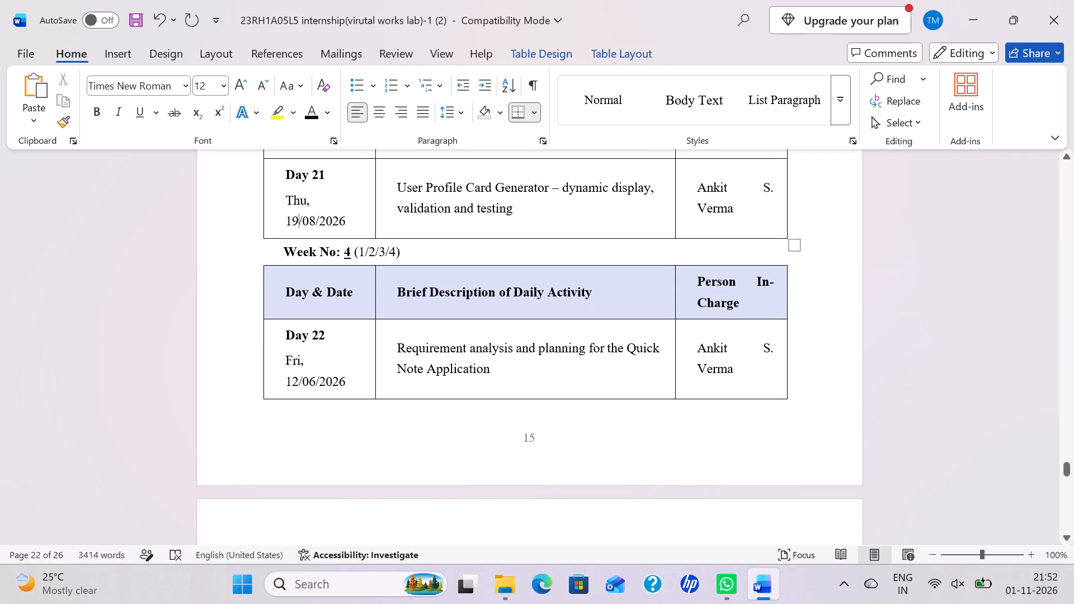
click(300, 380)
key(Left)
key(BackSpace)
key(BackSpace)
text(20)
key(Right)
key(Right)
key(Right)
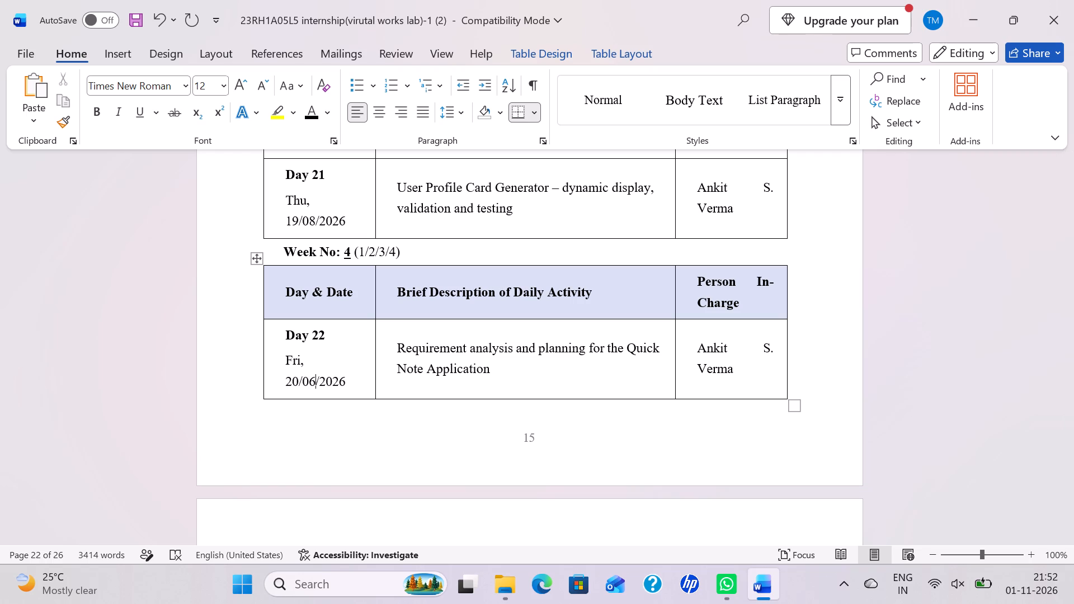
key(BackSpace)
key(8)
Change the Day 23 date in the week 4 activity table to 21/08/2026.
scroll(314, 416, down, 2)
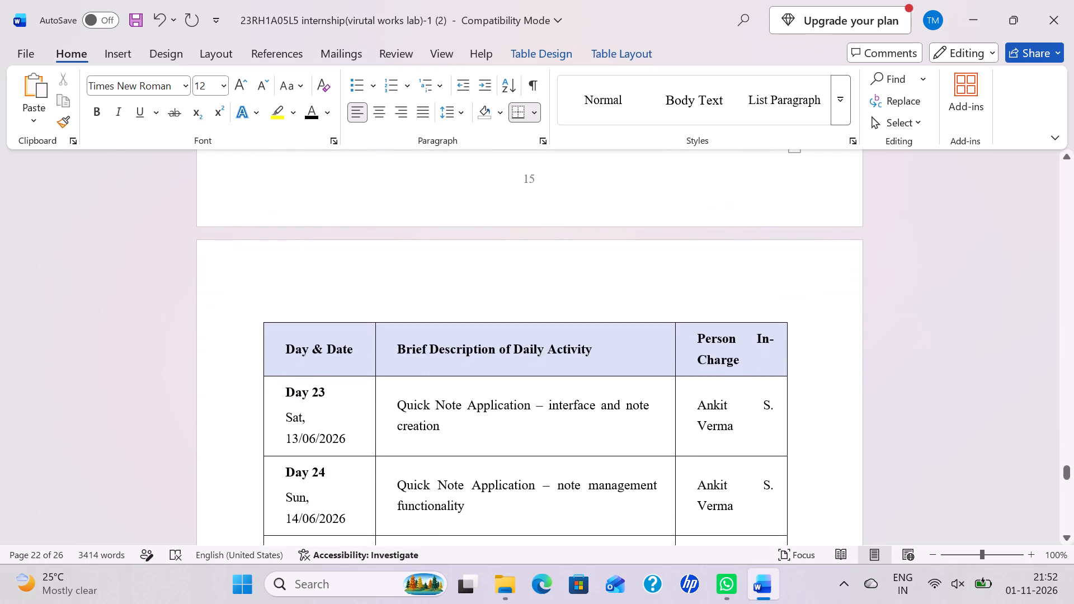
click(298, 452)
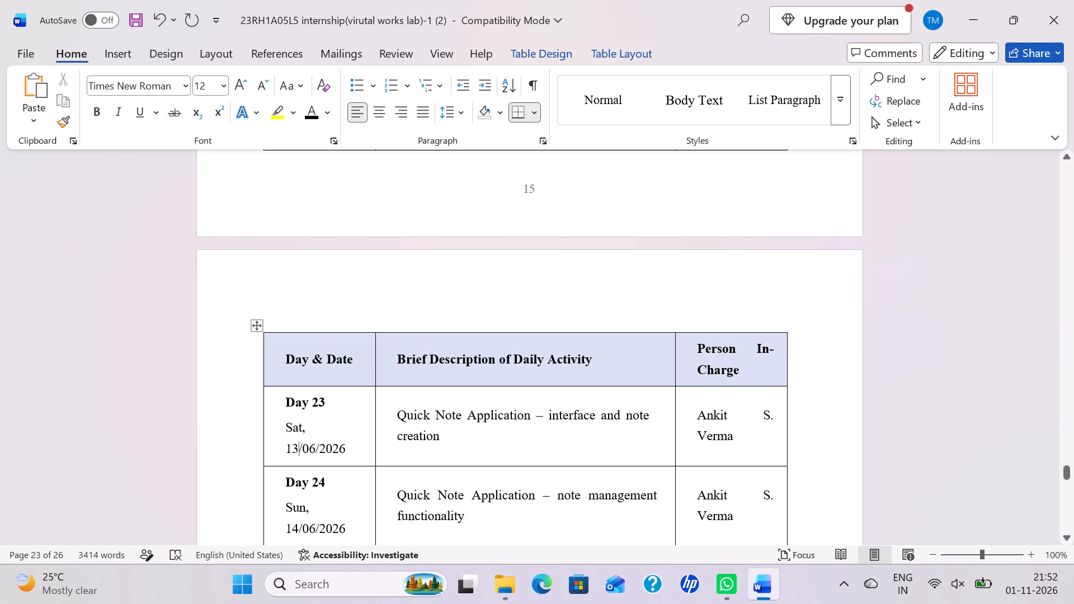
key(BackSpace)
key(BackSpace)
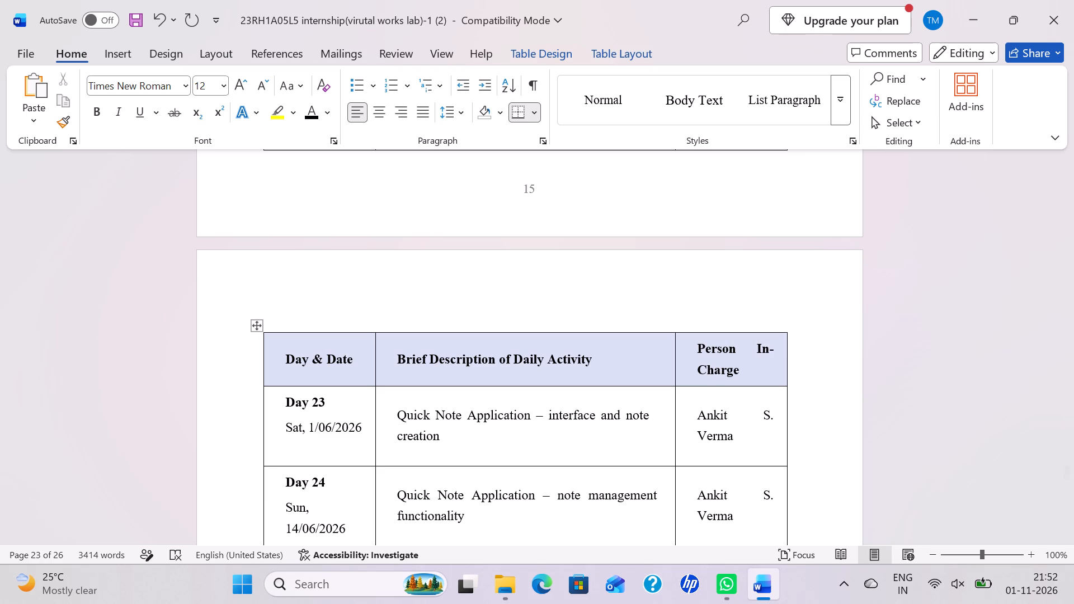
text(21)
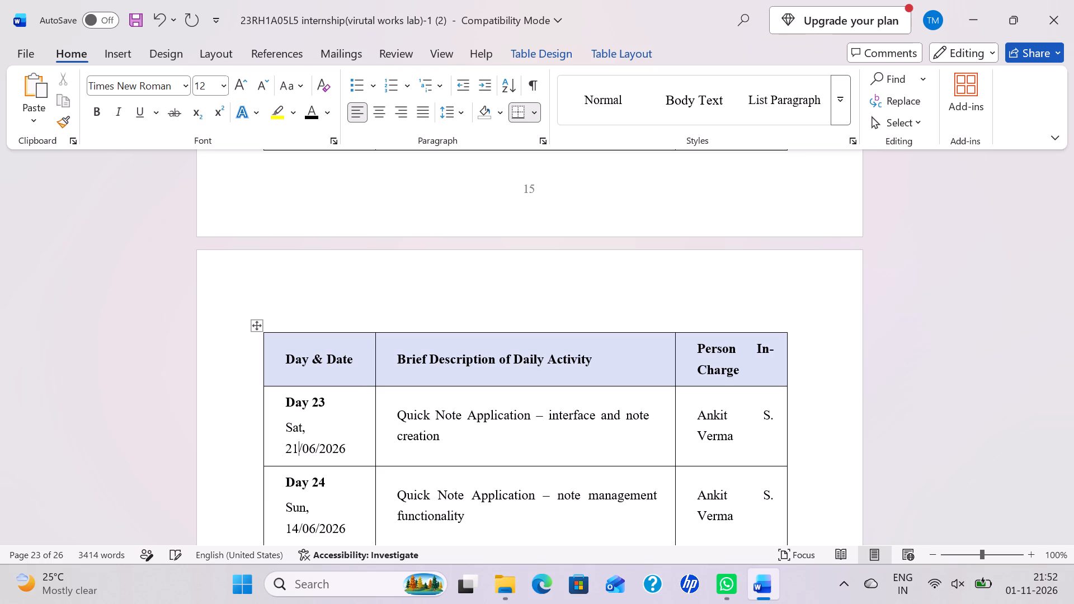
key(Right)
key(Right)
key(Right)
key(BackSpace)
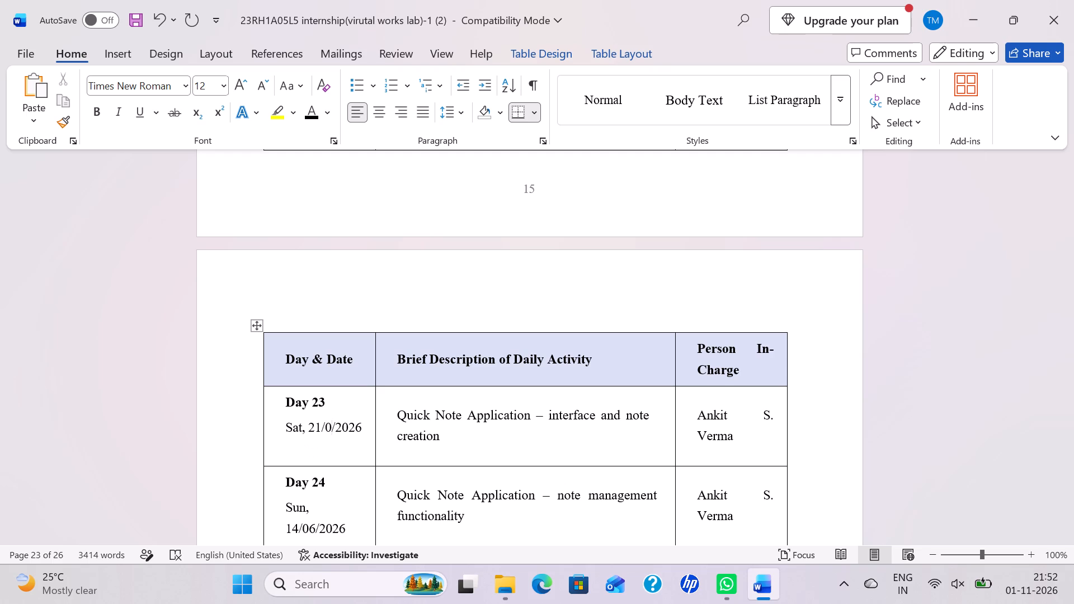
key(8)
Change the Day 24 date in the week 4 activity table to 22/08/2026.
scroll(298, 452, down, 2)
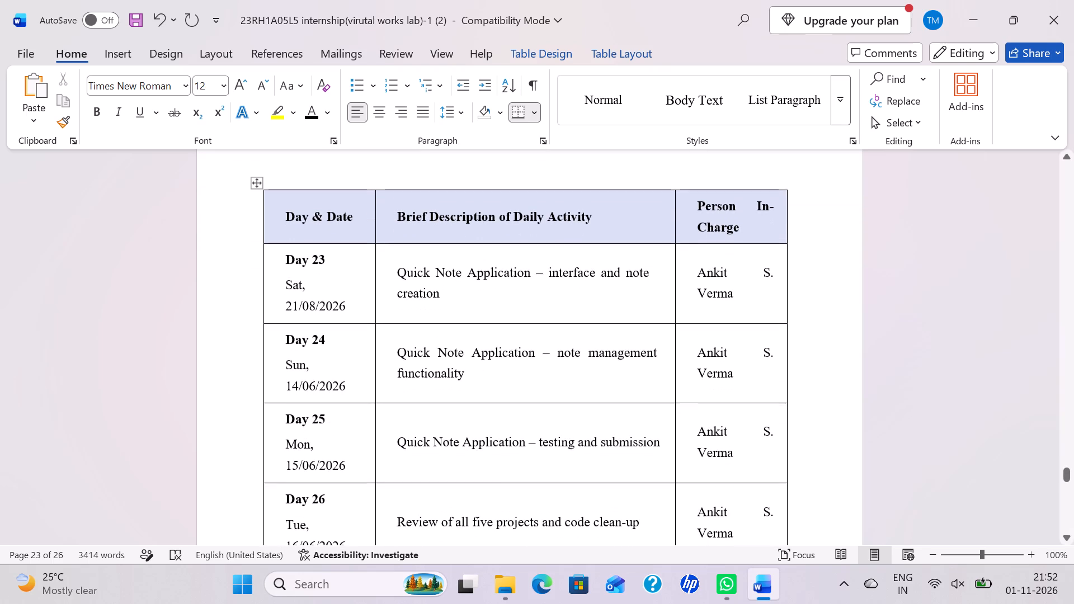
click(296, 383)
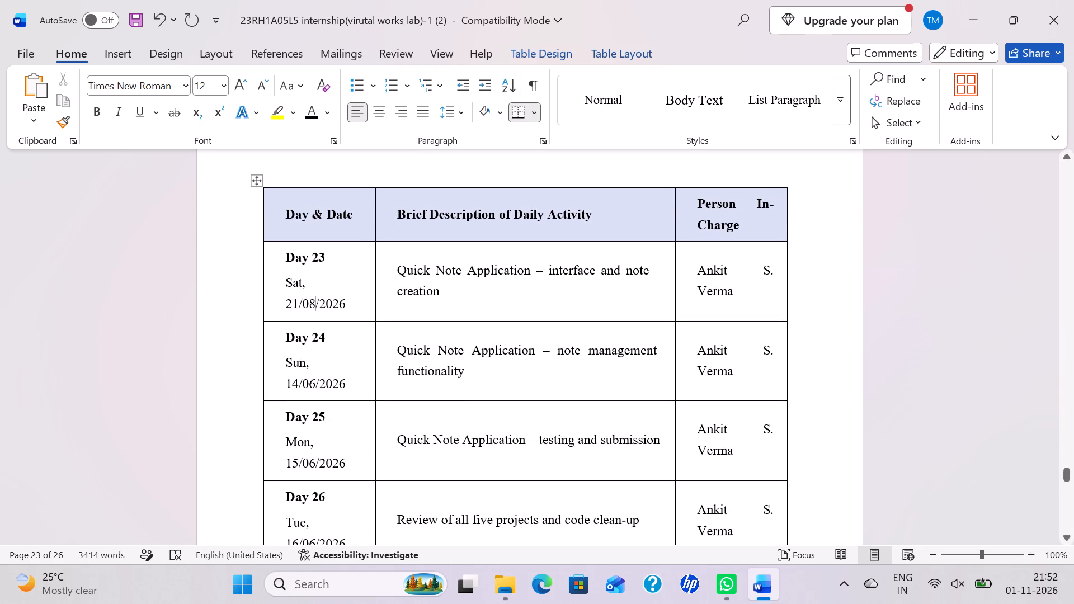
key(BackSpace)
key(BackSpace)
text(22)
key(Right)
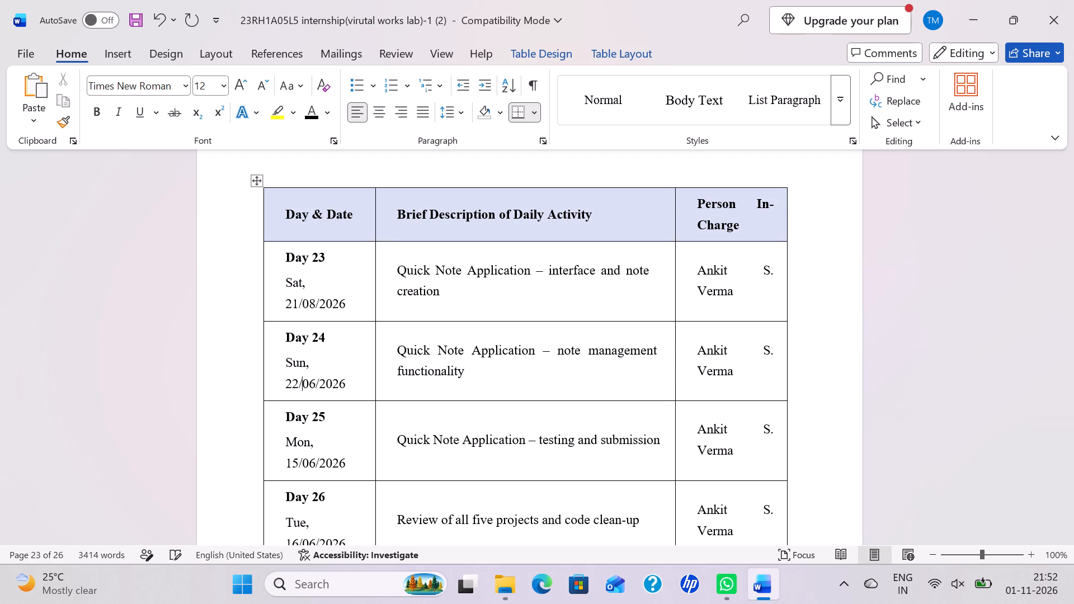
key(Right)
key(Right)
key(BackSpace)
key(8)
Change the Day 25 date in the week 4 activity table to 23/08/2026.
scroll(296, 383, down, 1)
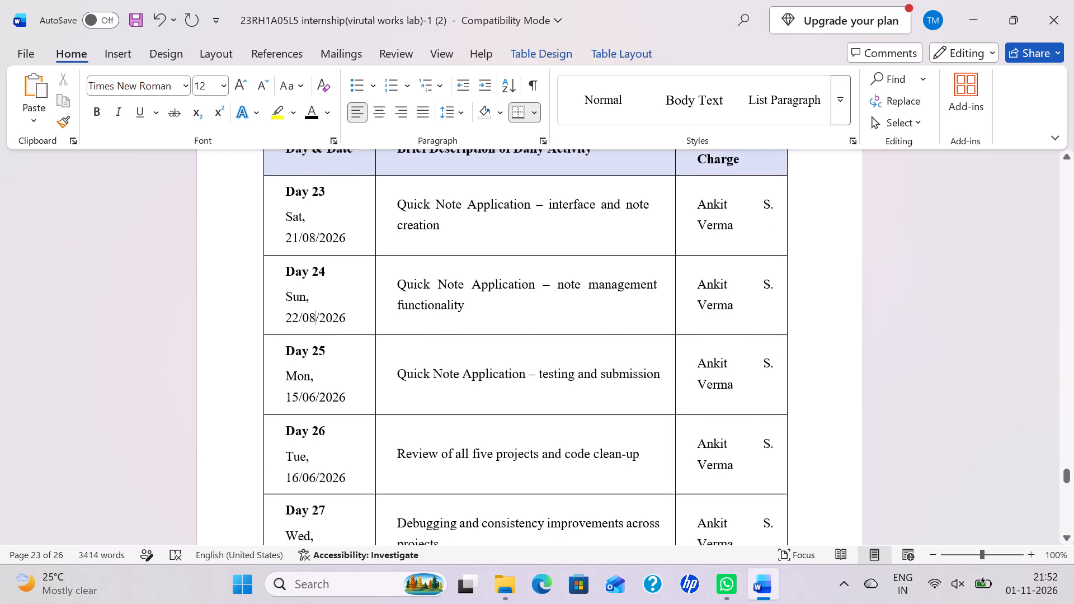
scroll(296, 383, down, 1)
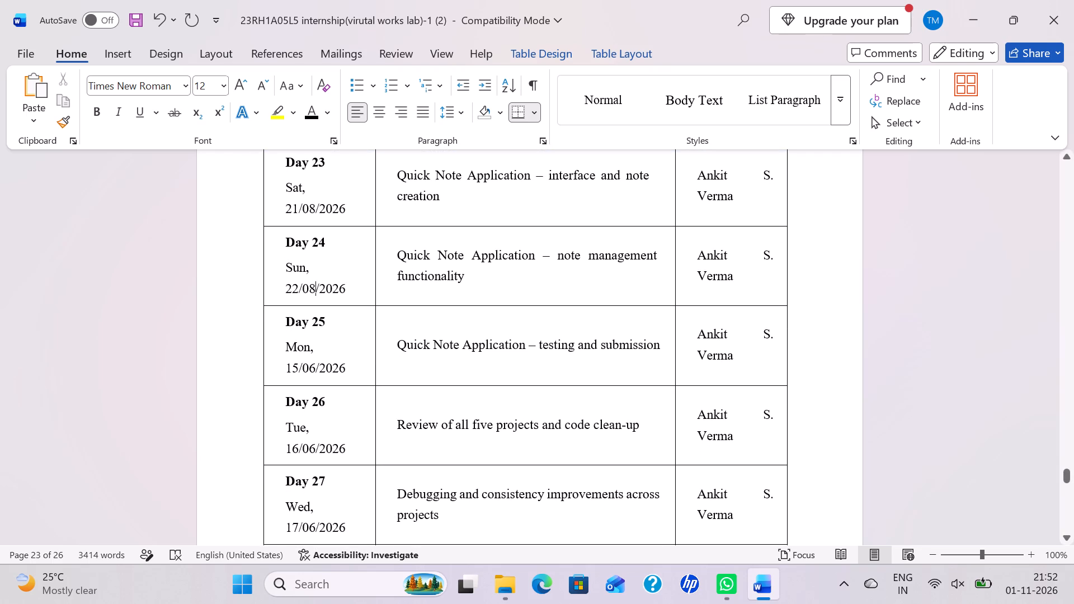
click(298, 370)
key(BackSpace)
key(BackSpace)
text(23)
key(Right)
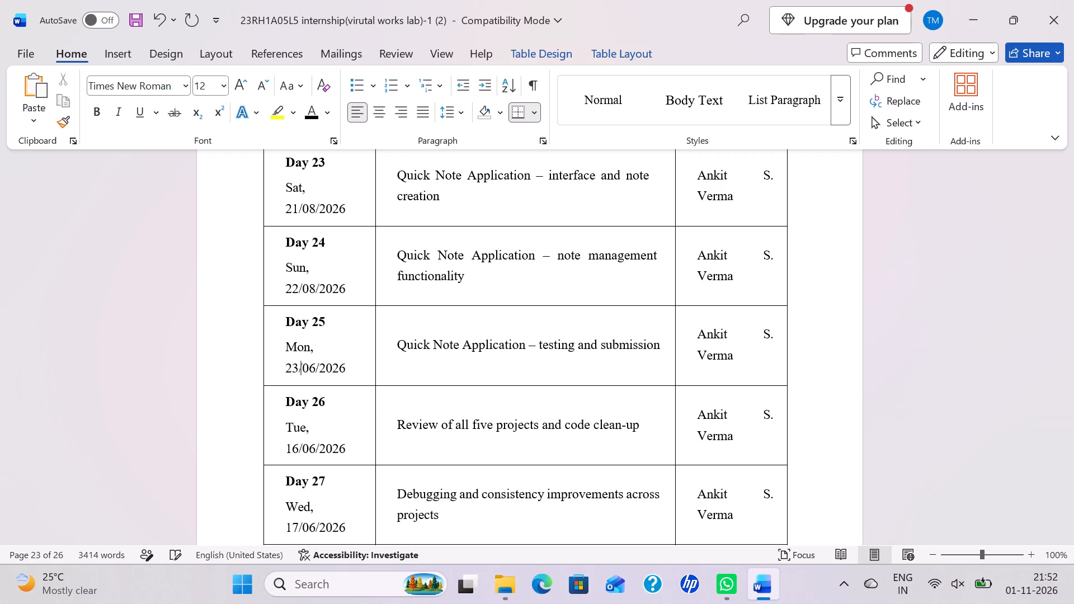
key(Right)
key(Right)
key(BackSpace)
key(8)
Change the Day 26 date in the week 4 activity table to 24/08/2026.
scroll(298, 370, down, 1)
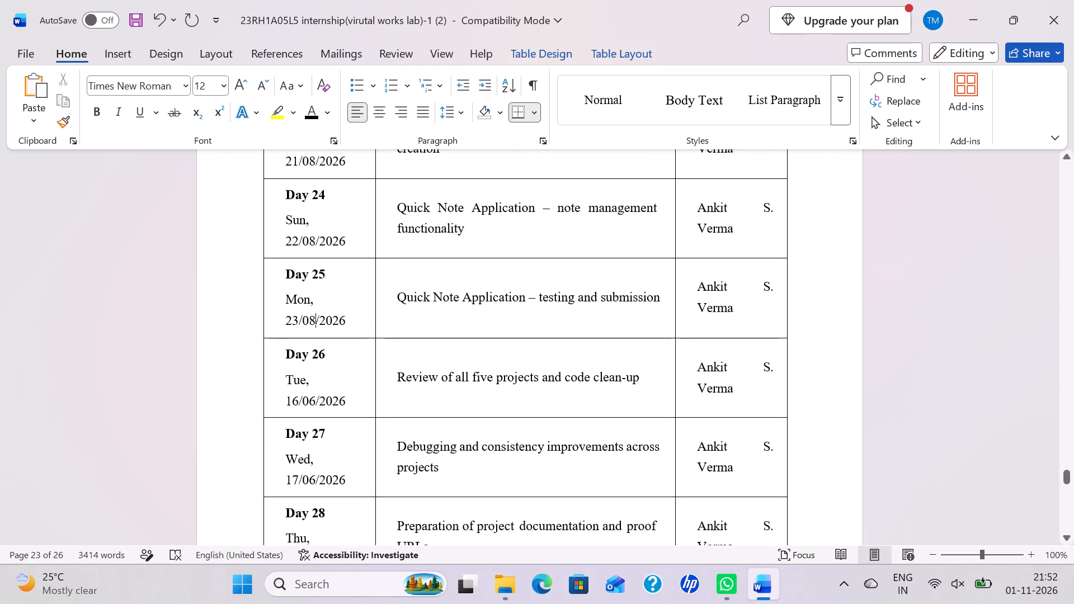
click(299, 399)
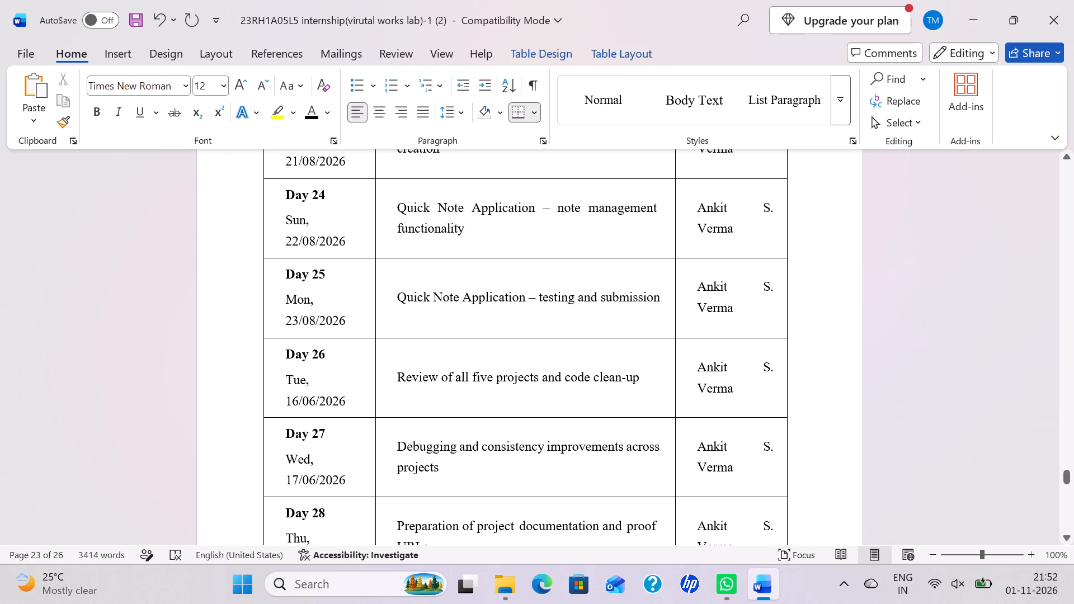
key(BackSpace)
key(BackSpace)
text(24)
key(Right)
key(Right)
key(Right)
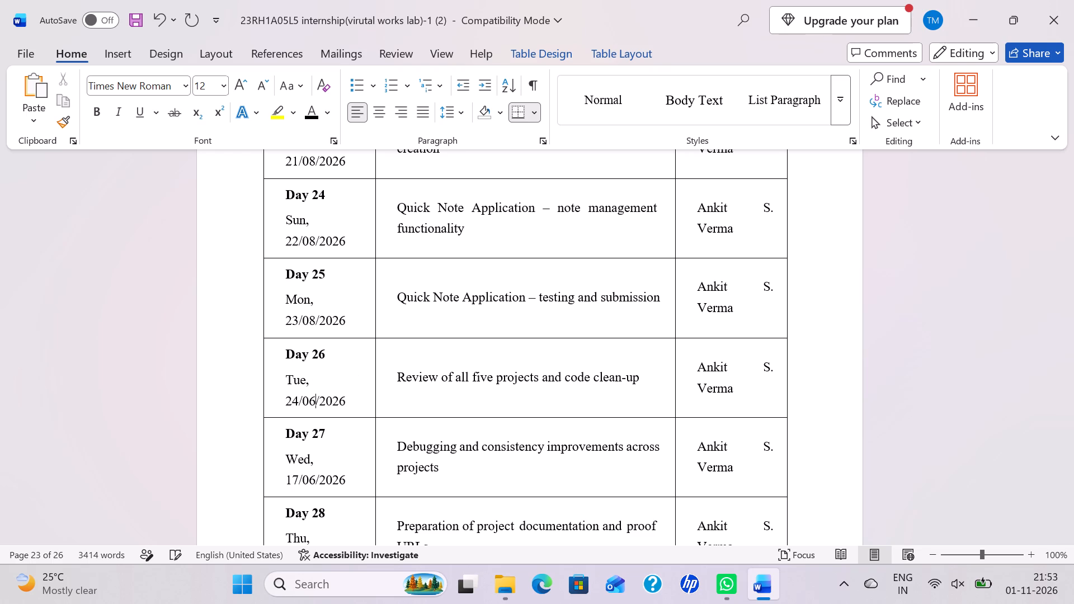
key(BackSpace)
key(8)
Change the Day 27 date in the week 4 activity table to 25/08/2026.
scroll(299, 399, down, 1)
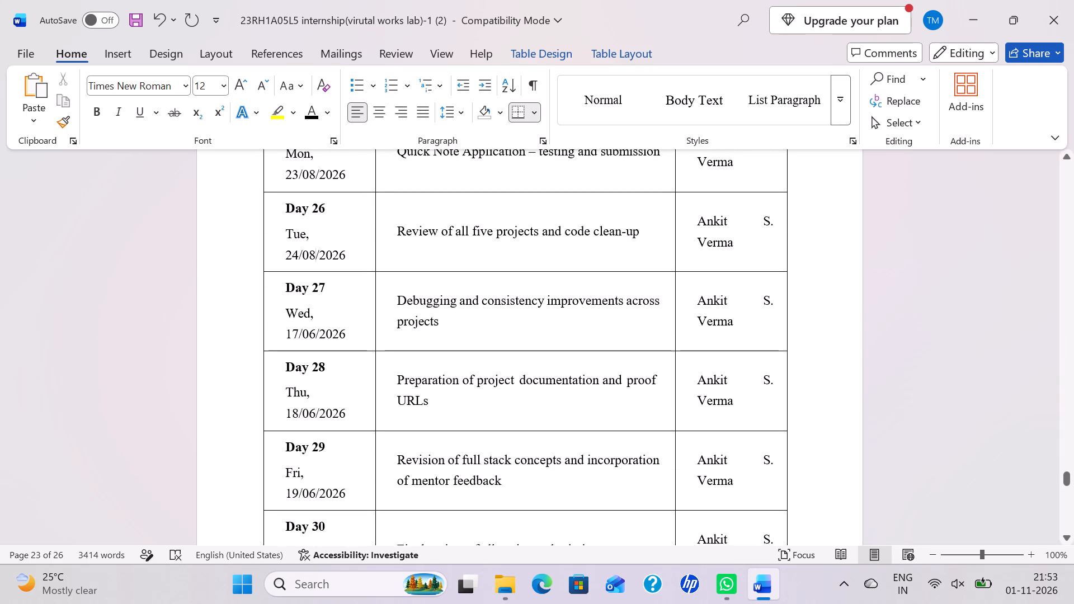
click(298, 332)
key(BackSpace)
key(BackSpace)
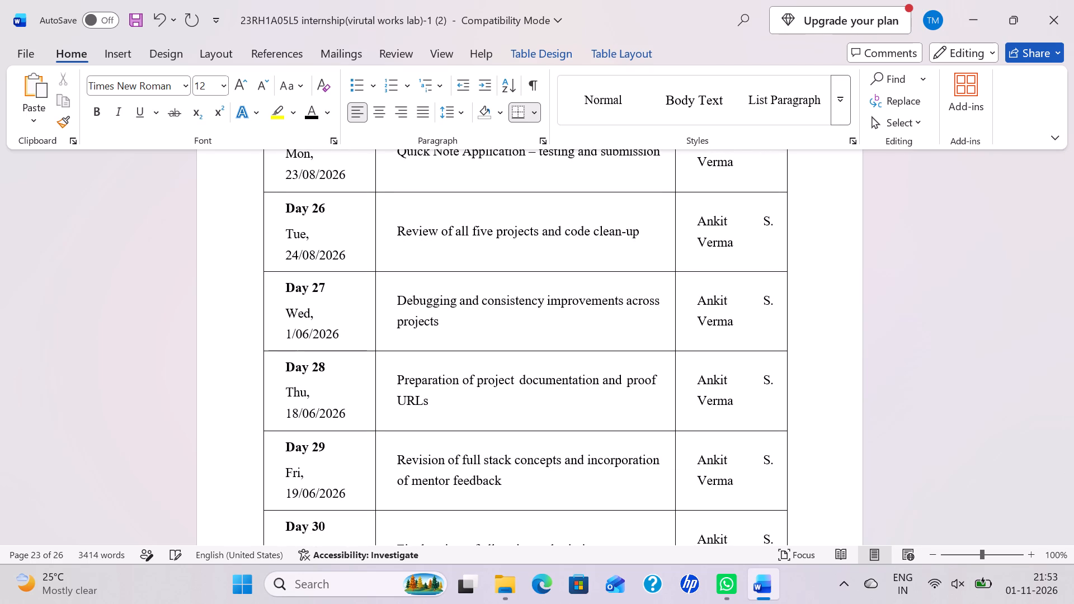
text(25)
key(Right)
key(Right)
key(Right)
key(BackSpace)
key(8)
scroll(298, 332, down, 1)
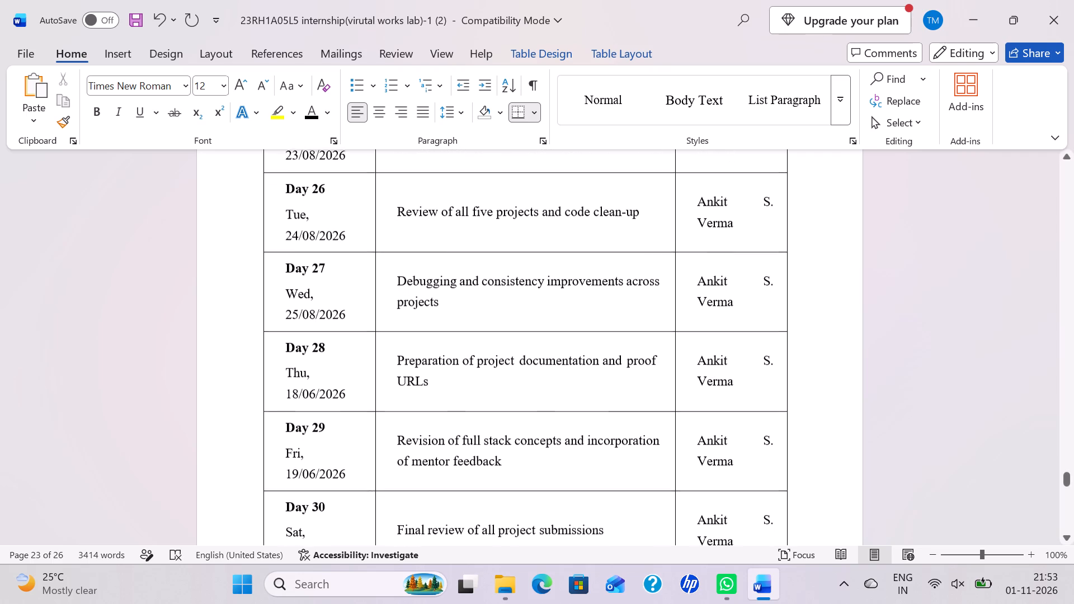
Change the Day 28 date in the week 4 activity table to 26/08/2026.
scroll(298, 332, down, 1)
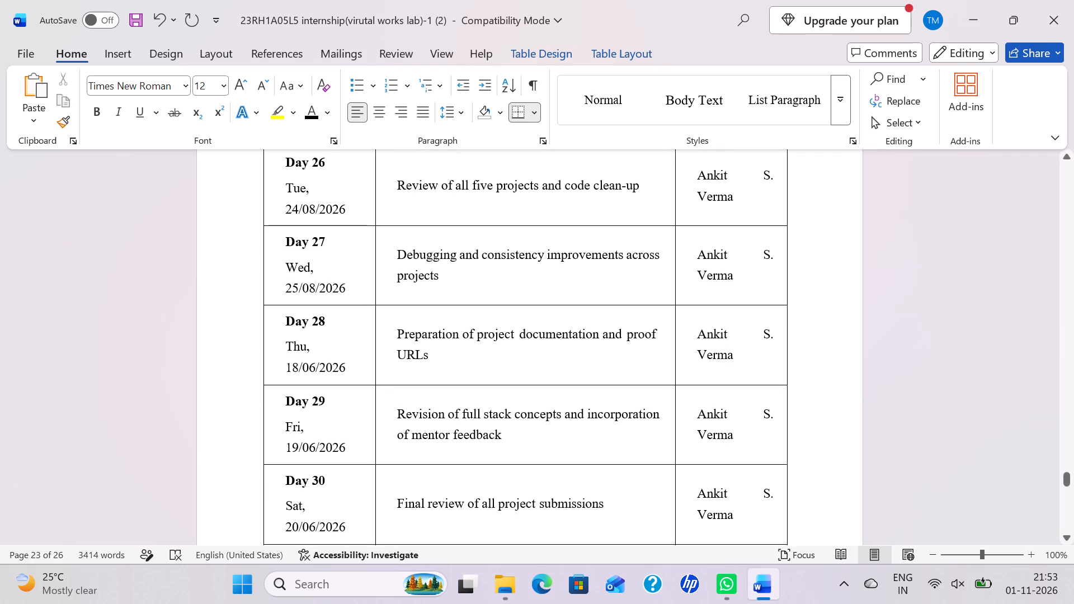
click(297, 374)
key(BackSpace)
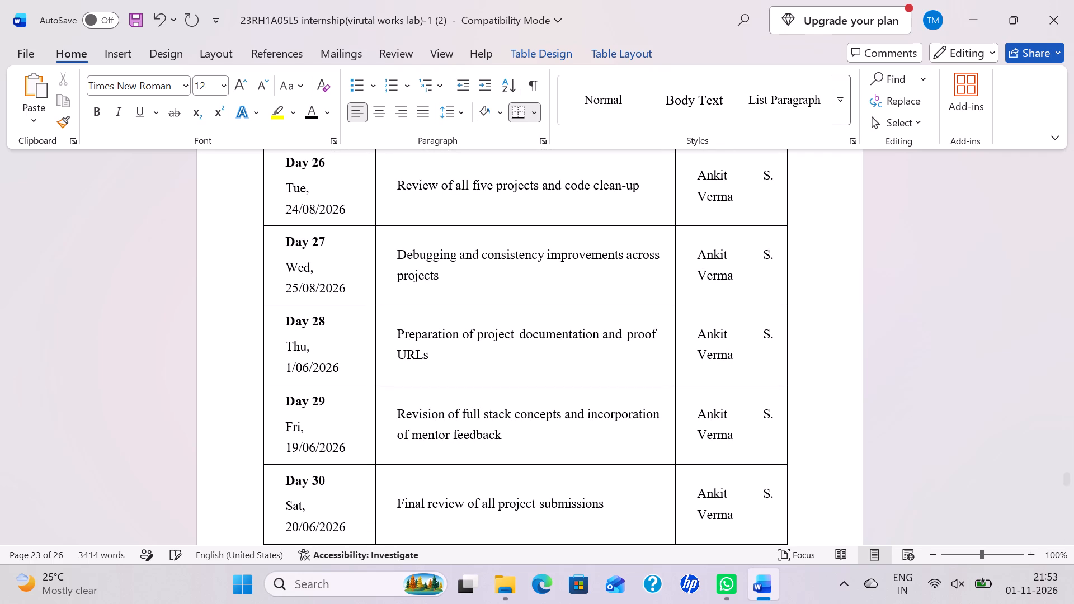
key(BackSpace)
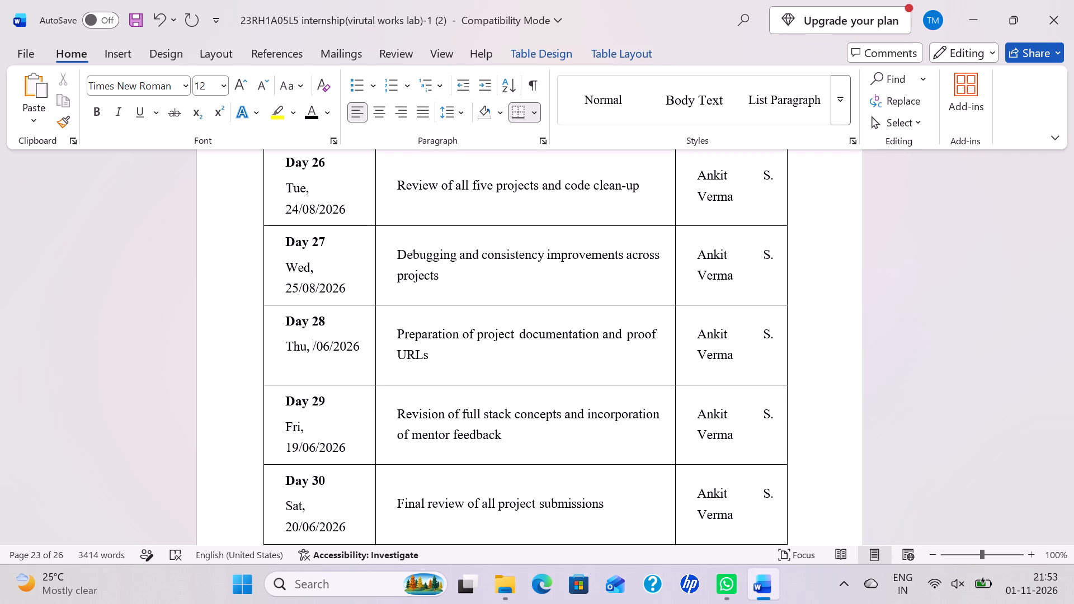
text(26)
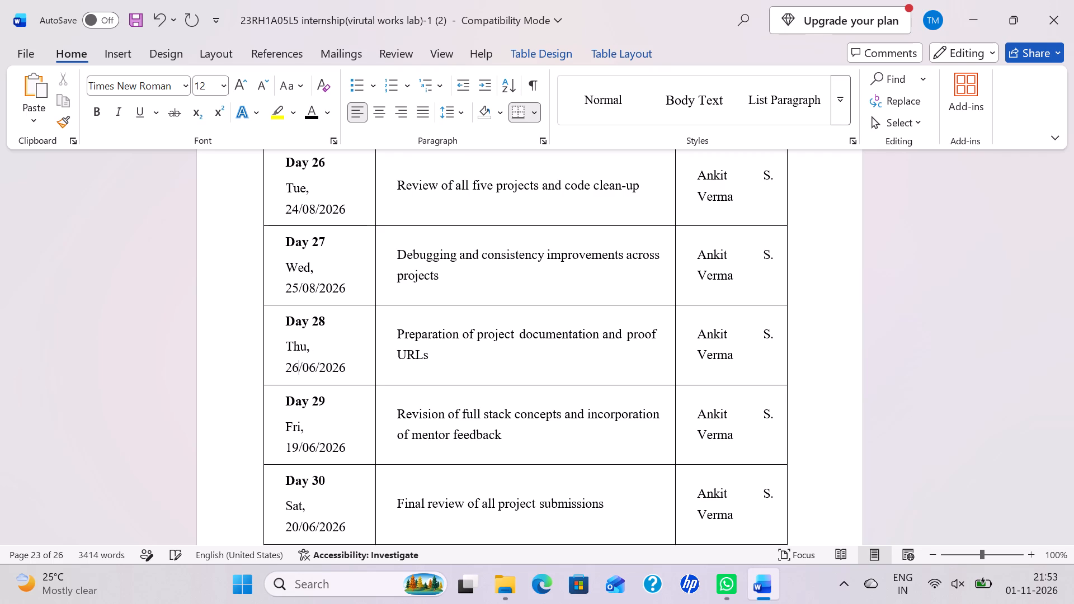
key(Right)
key(Right)
key(Right)
key(BackSpace)
key(8)
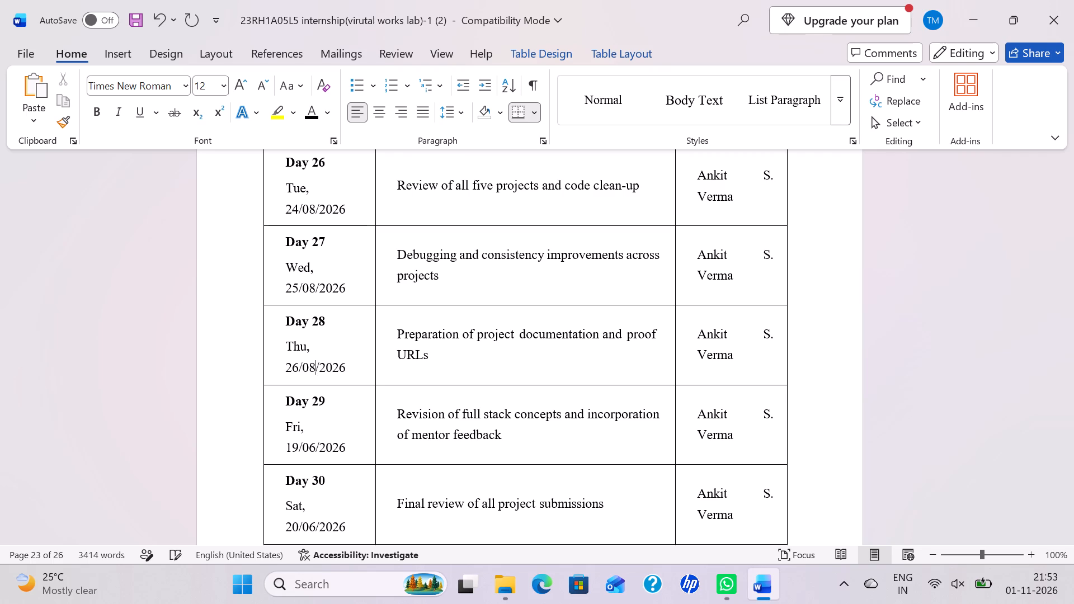
Change the Day 29 date in the week 4 activity table to 29/08/2026.
scroll(297, 374, down, 1)
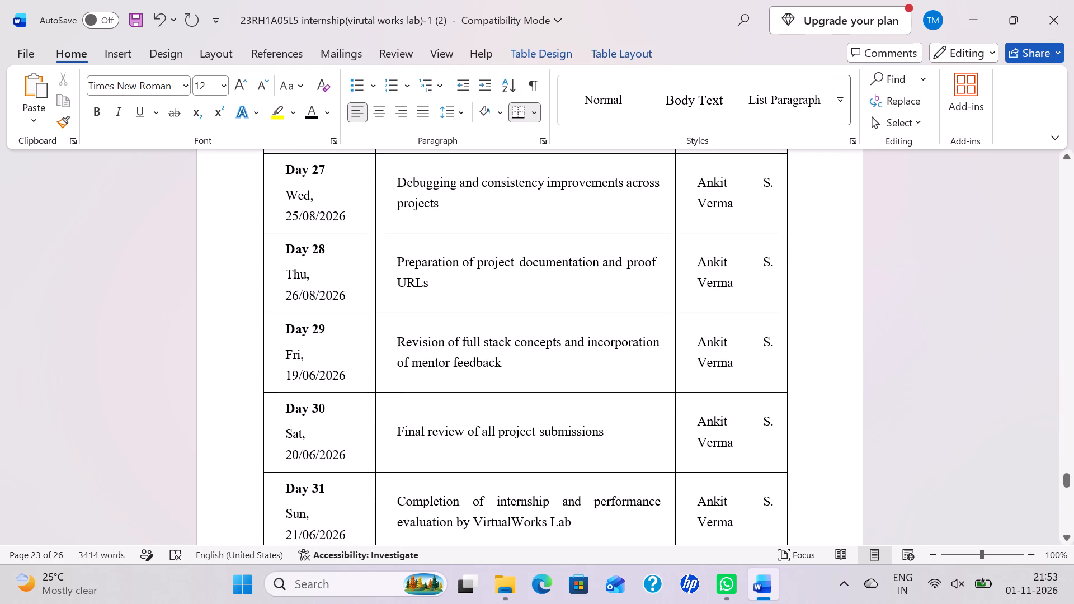
click(298, 372)
key(BackSpace)
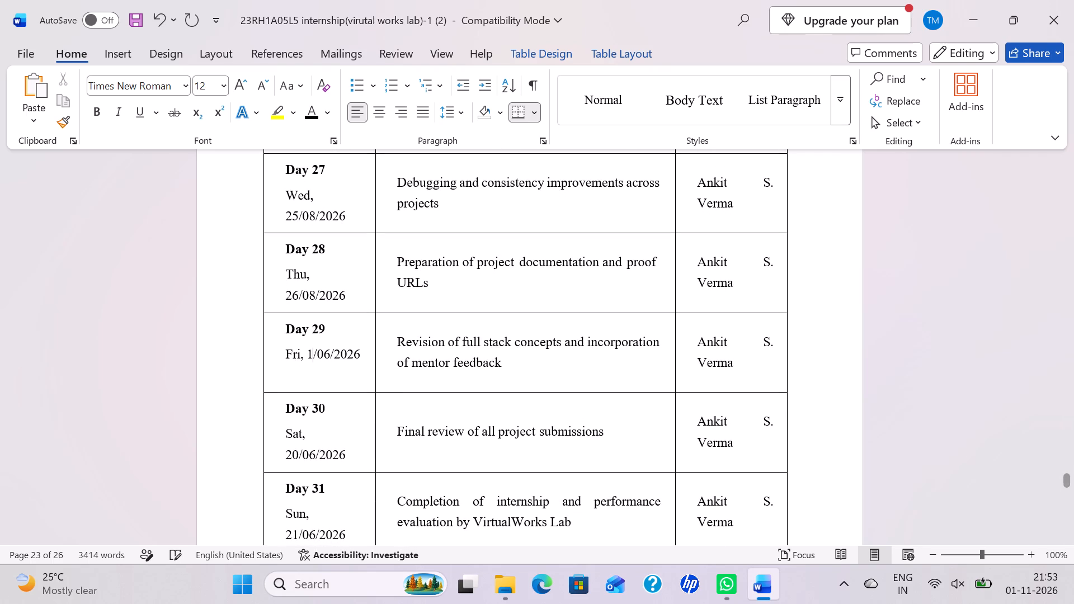
key(BackSpace)
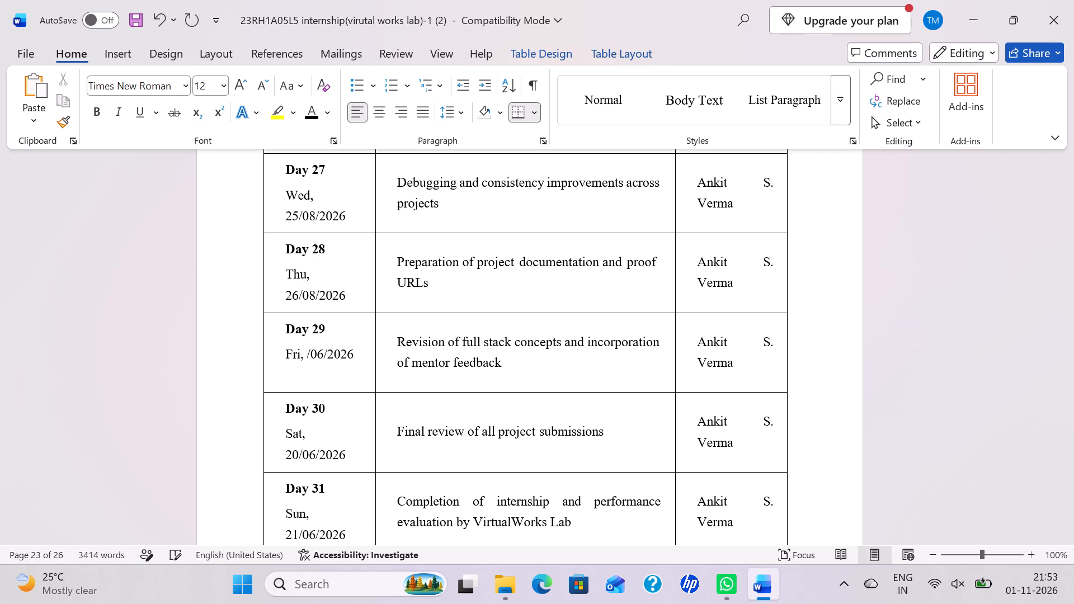
text(29)
key(Right)
key(Right)
key(Right)
key(BackSpace)
key(8)
Change the Day 30 date in the week 4 activity table to 30/08/2026.
scroll(298, 372, down, 1)
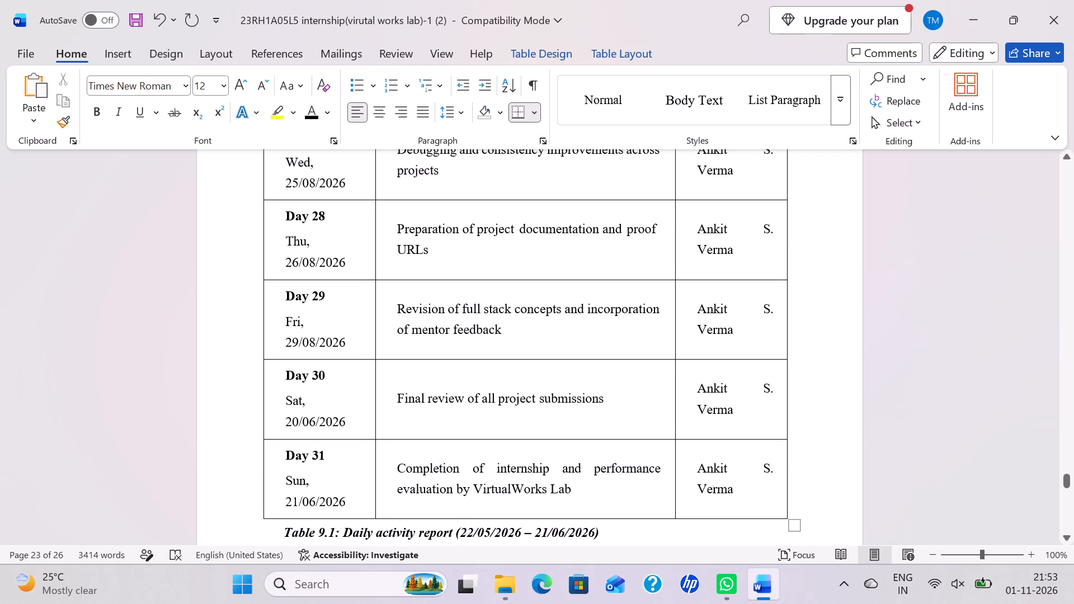
click(297, 423)
key(BackSpace)
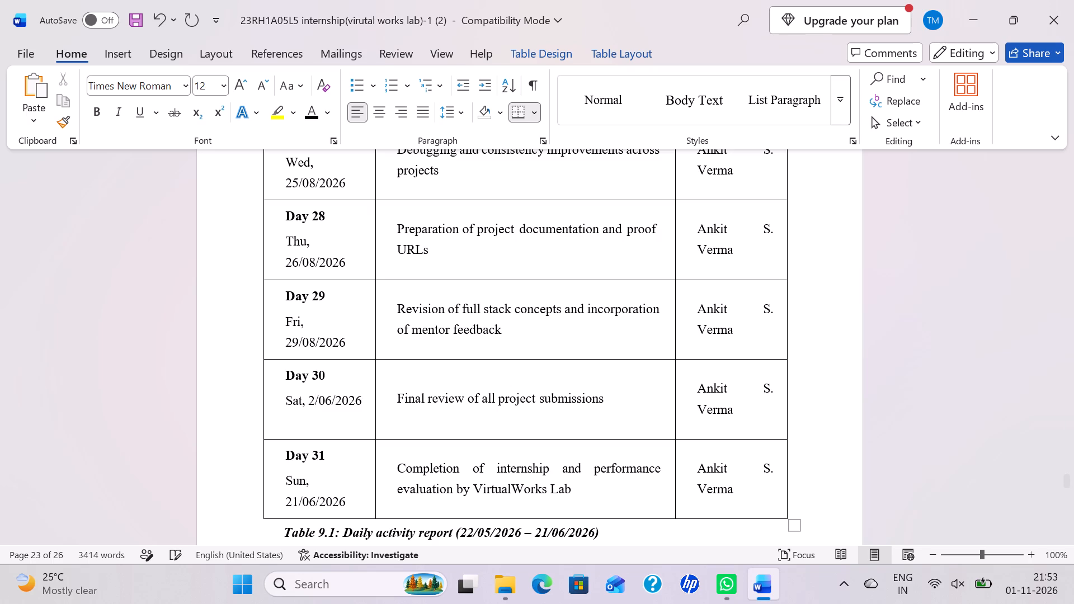
key(BackSpace)
text(30)
key(Right)
key(Right)
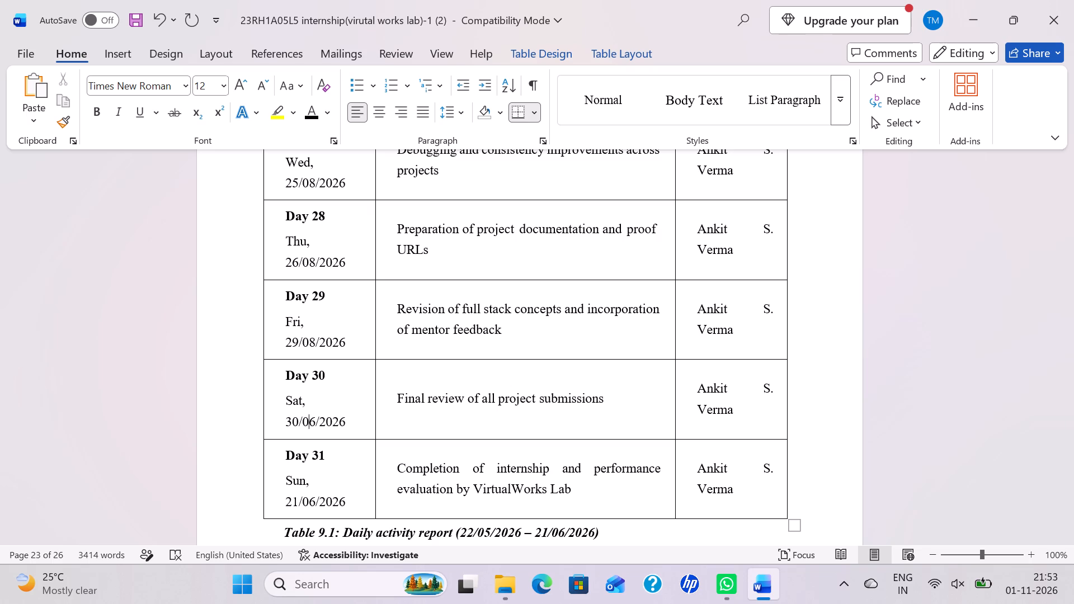
key(Right)
key(BackSpace)
key(8)
Change the Day 31 date in the week 4 activity table to 31/08/2026.
scroll(297, 423, down, 3)
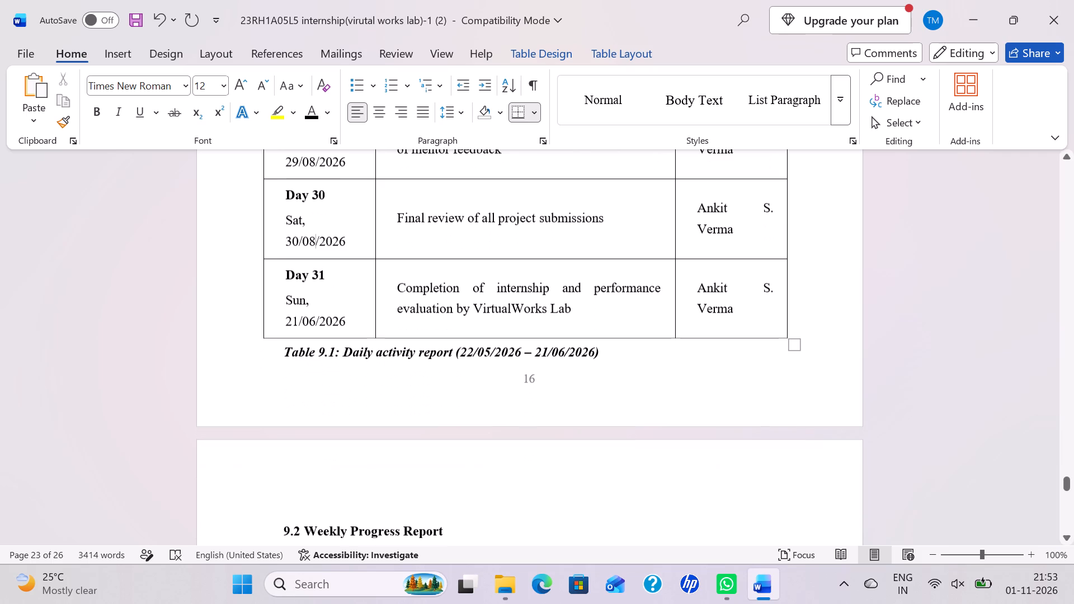
scroll(297, 423, down, 1)
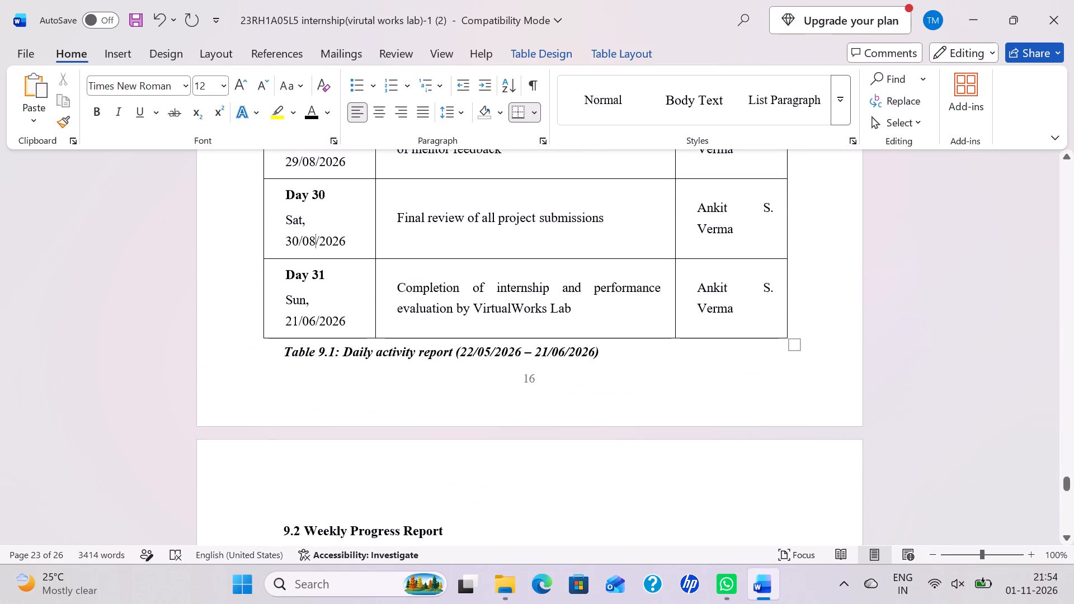
click(298, 324)
key(BackSpace)
key(BackSpace)
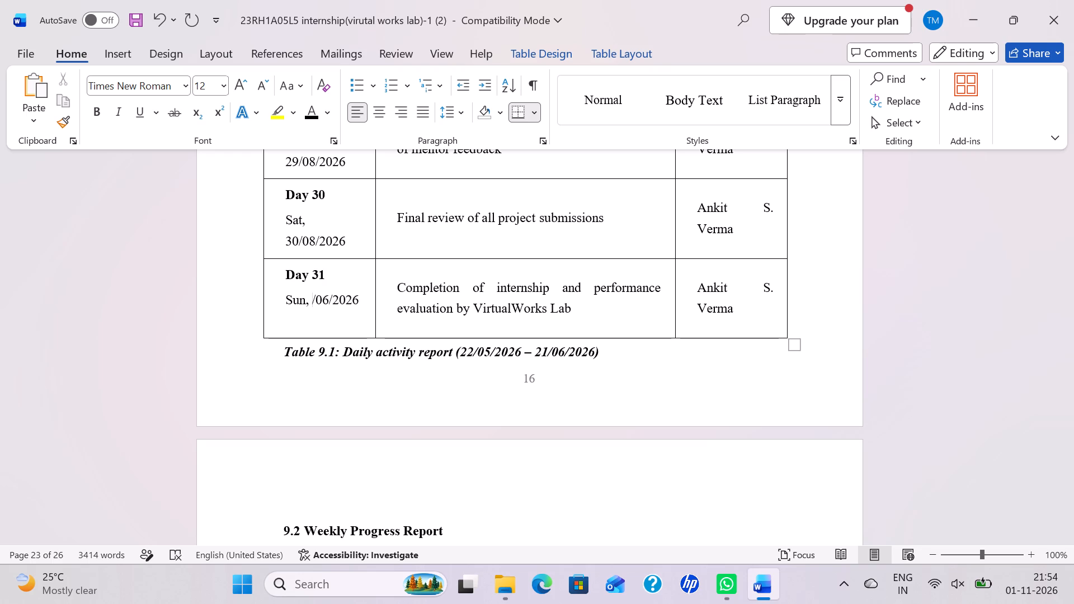
text(31)
key(Right)
key(Right)
key(Right)
key(BackSpace)
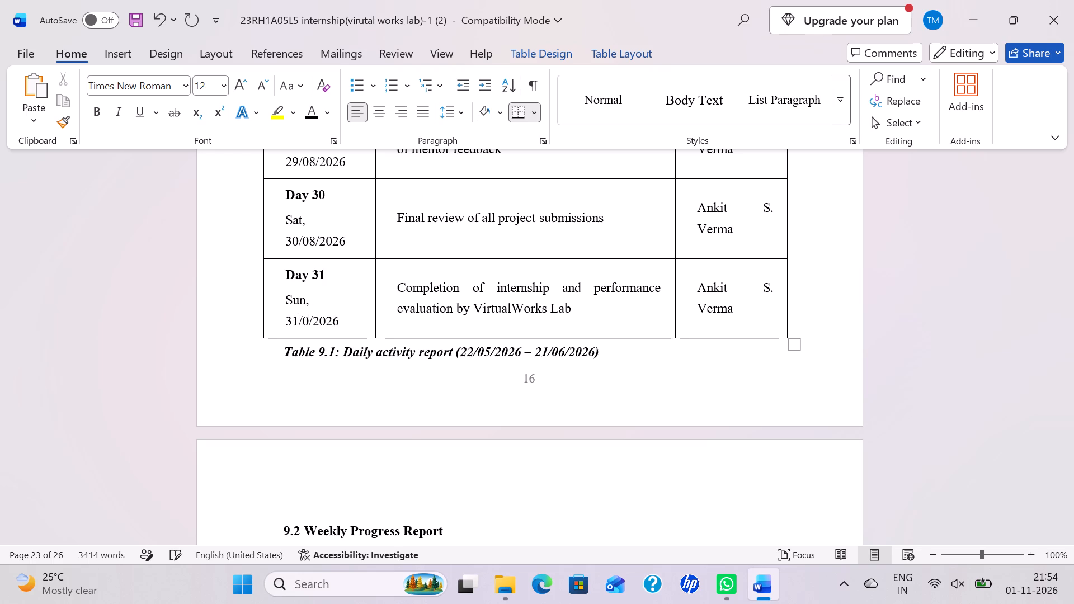
key(8)
Change the Week 2 start date in the section 9.2 weekly progress table to 06/08.
scroll(298, 324, down, 1)
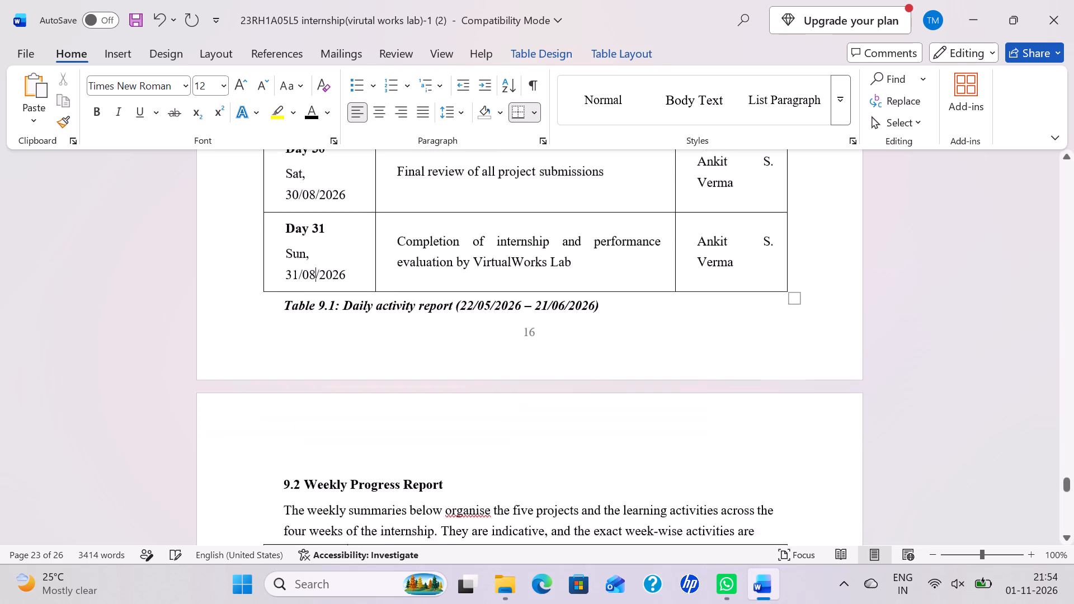
scroll(298, 324, down, 2)
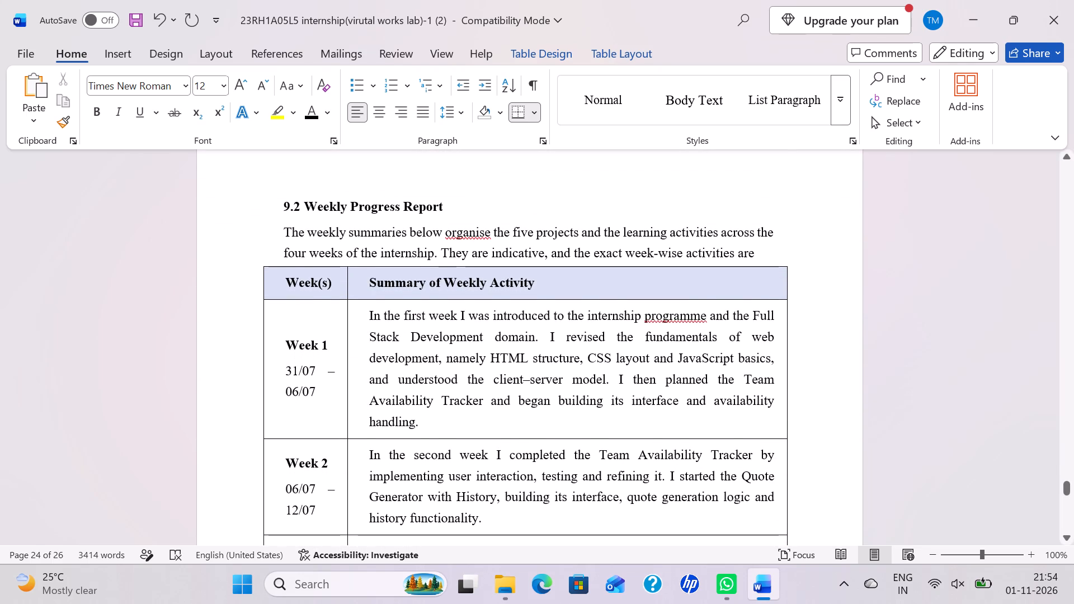
scroll(298, 324, down, 1)
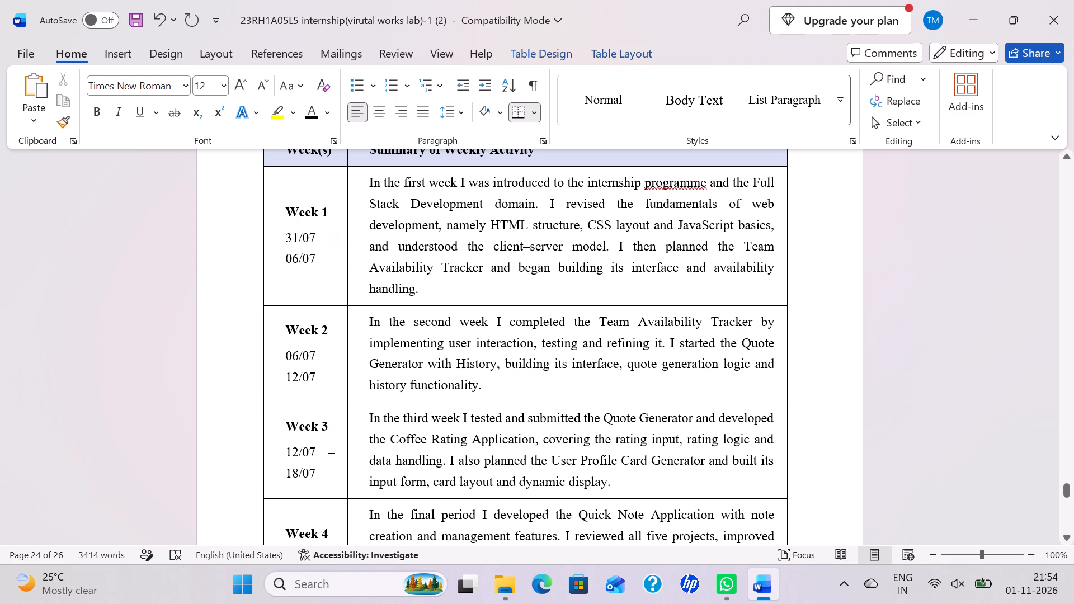
click(315, 356)
key(BackSpace)
key(8)
Change the Week 3 start date in the weekly progress table to 12/08.
scroll(315, 356, down, 1)
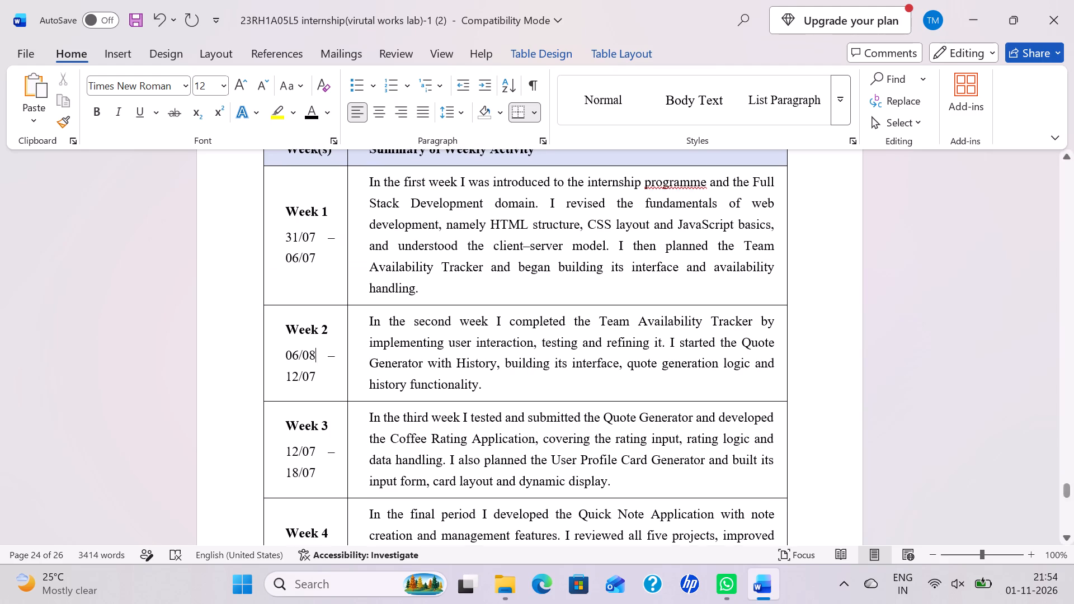
scroll(315, 356, down, 1)
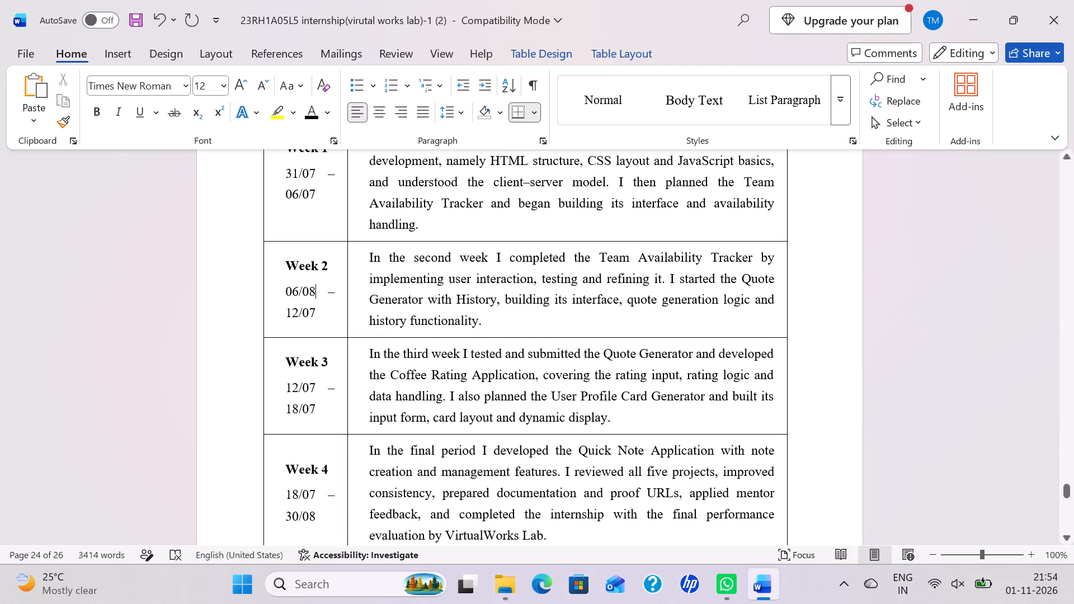
click(317, 385)
key(BackSpace)
key(8)
Change the Week 4 start date in the weekly progress table to 18/08.
scroll(317, 385, down, 1)
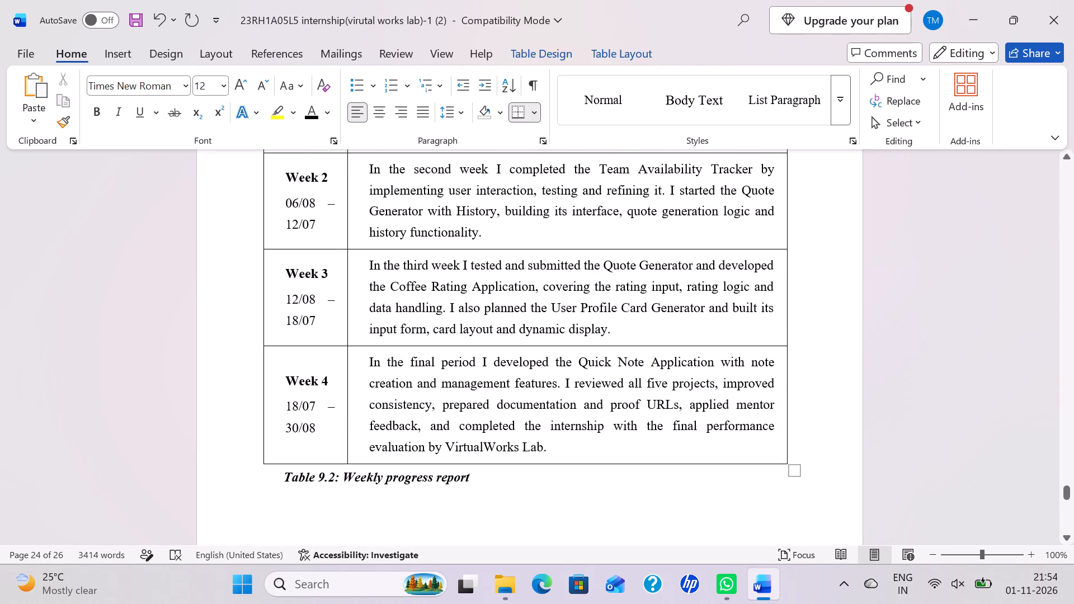
click(318, 407)
key(BackSpace)
key(8)
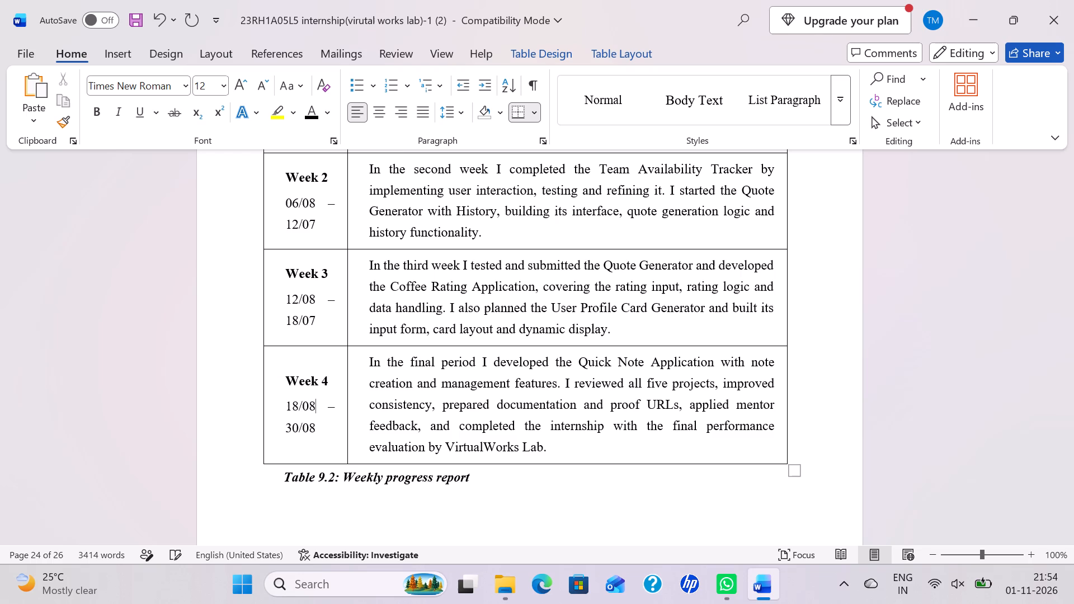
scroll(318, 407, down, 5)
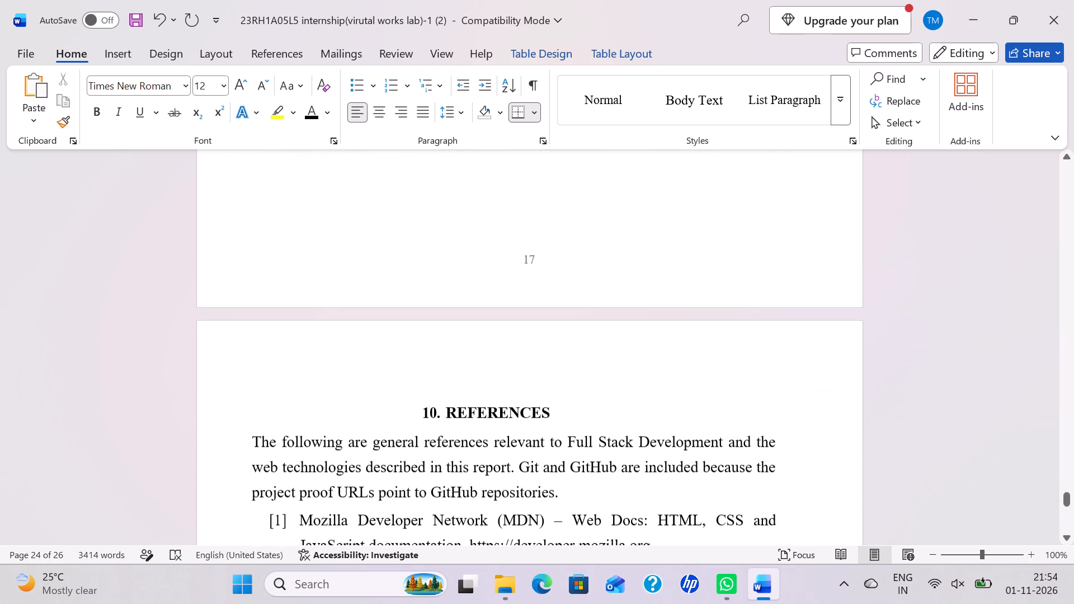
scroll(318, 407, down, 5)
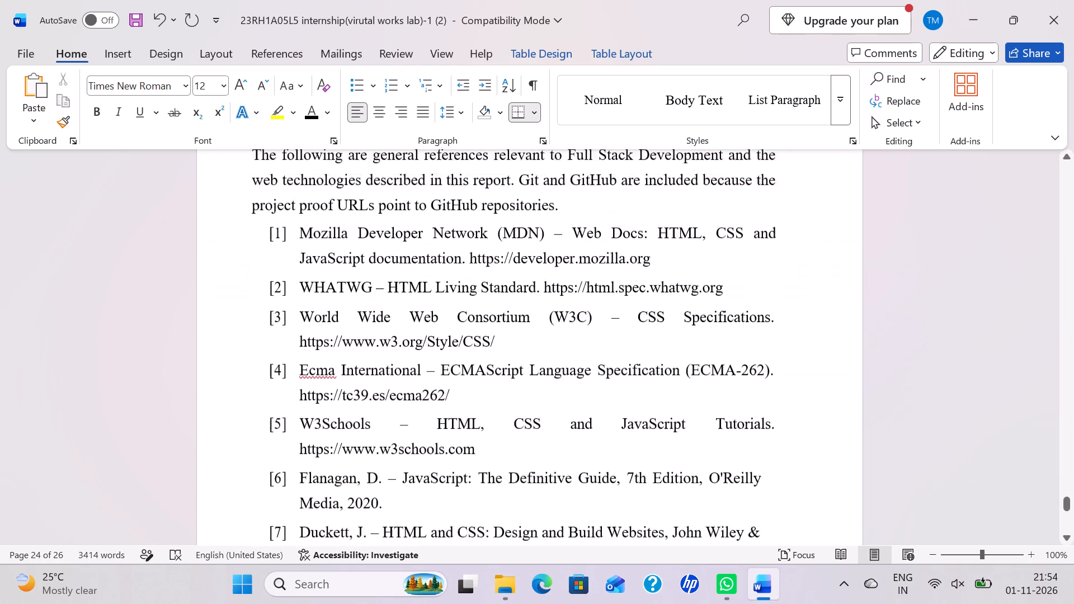
Check the references list and the remaining pages at the end of the report.
scroll(318, 407, down, 6)
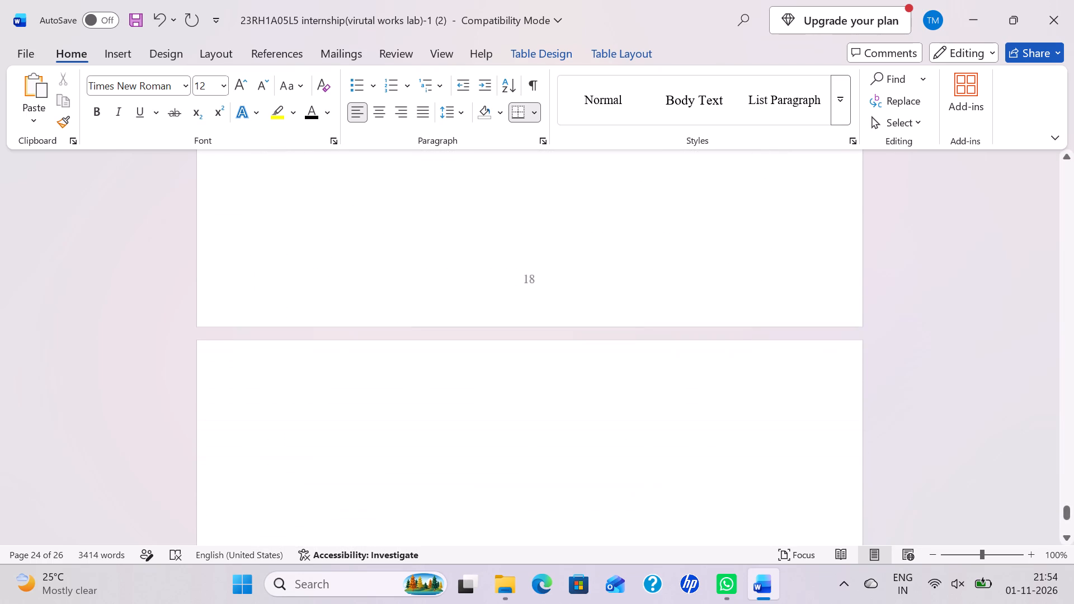
scroll(318, 407, down, 4)
scroll(318, 407, up, 3)
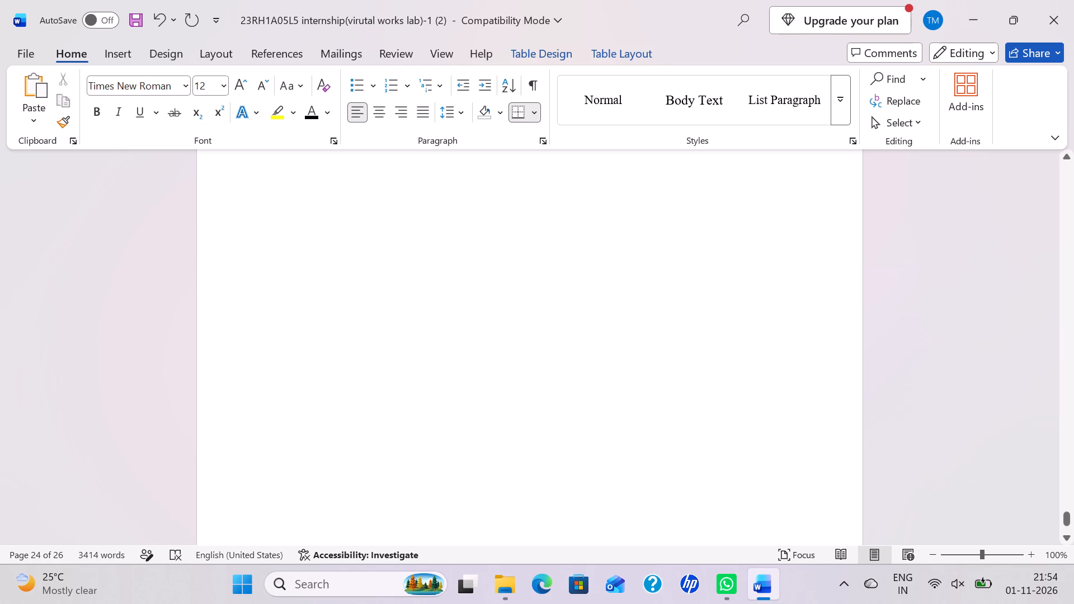
scroll(318, 407, up, 6)
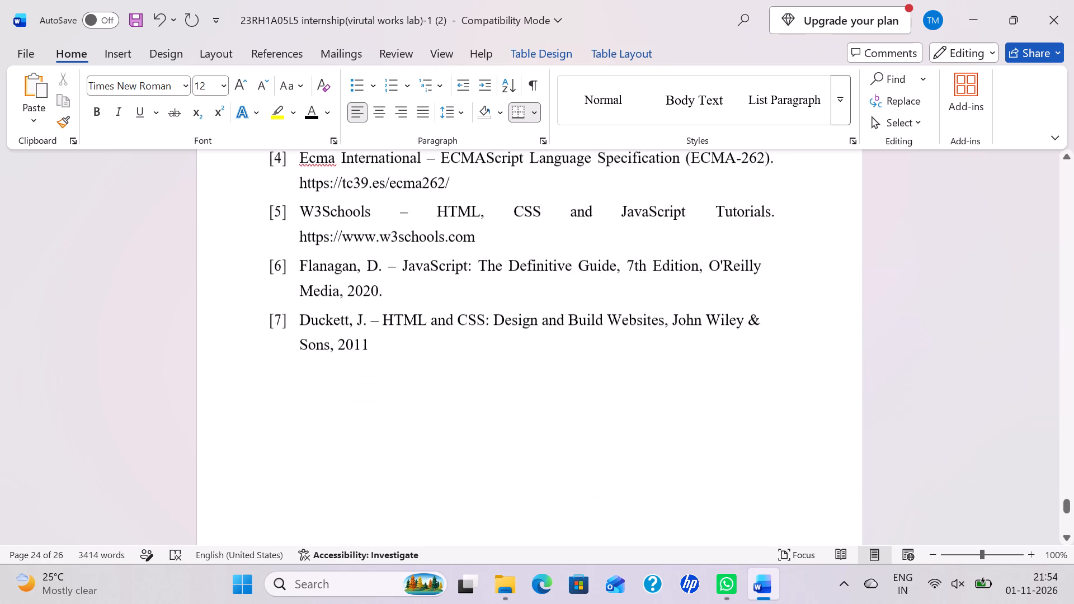
Review the week date ranges in the section 9.2 weekly progress table.
scroll(318, 407, up, 6)
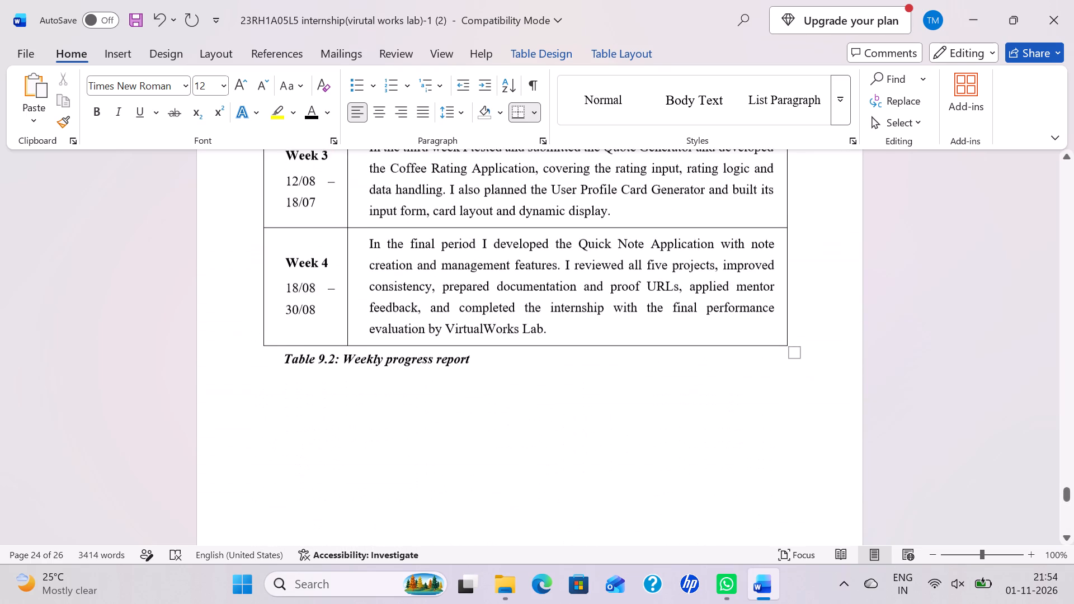
scroll(318, 407, up, 1)
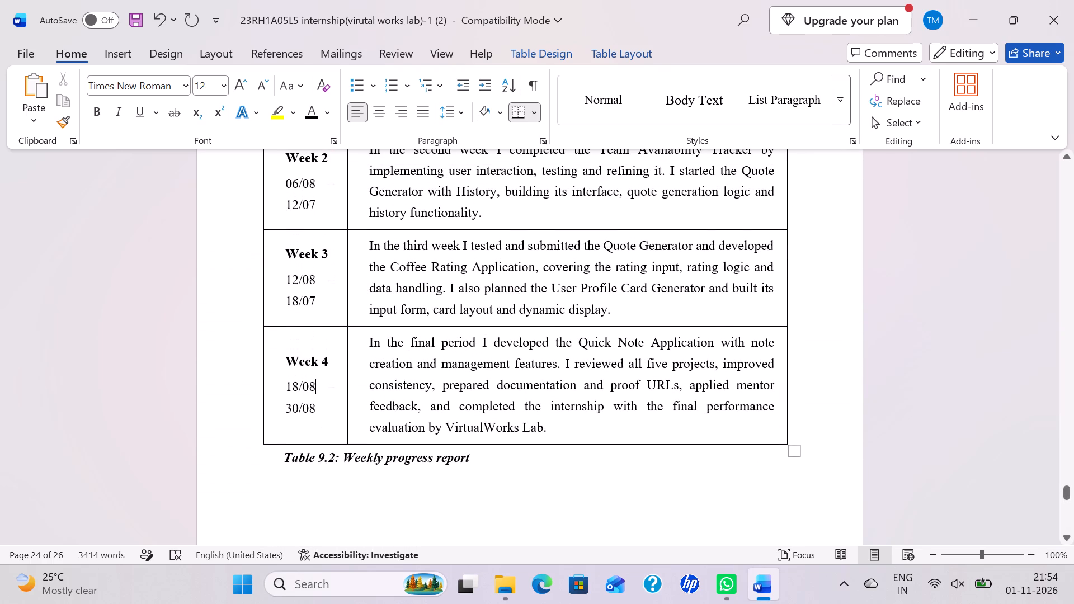
scroll(318, 407, up, 1)
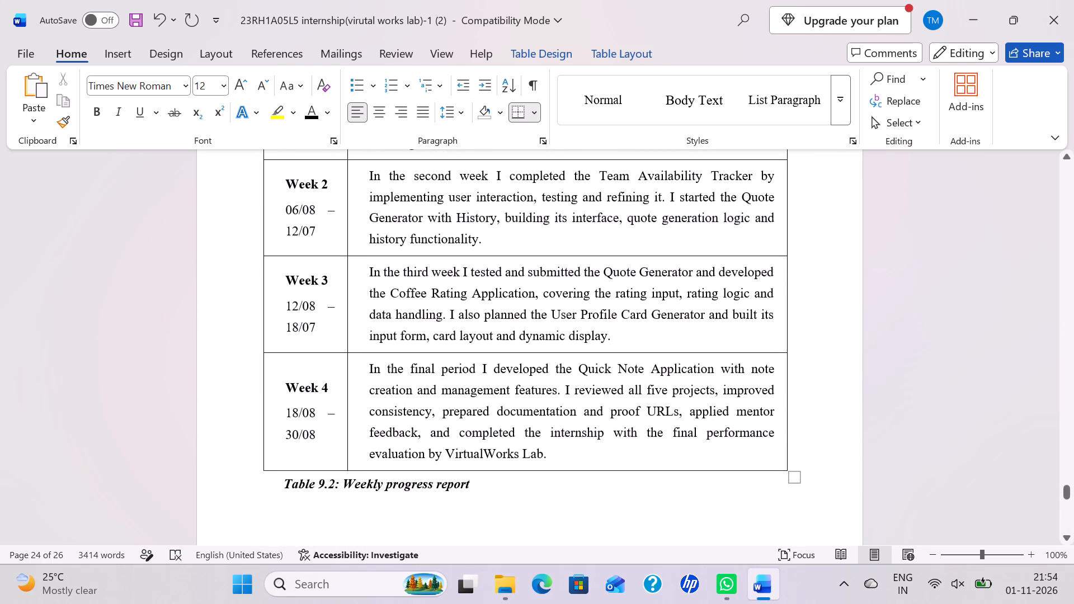
scroll(318, 407, up, 1)
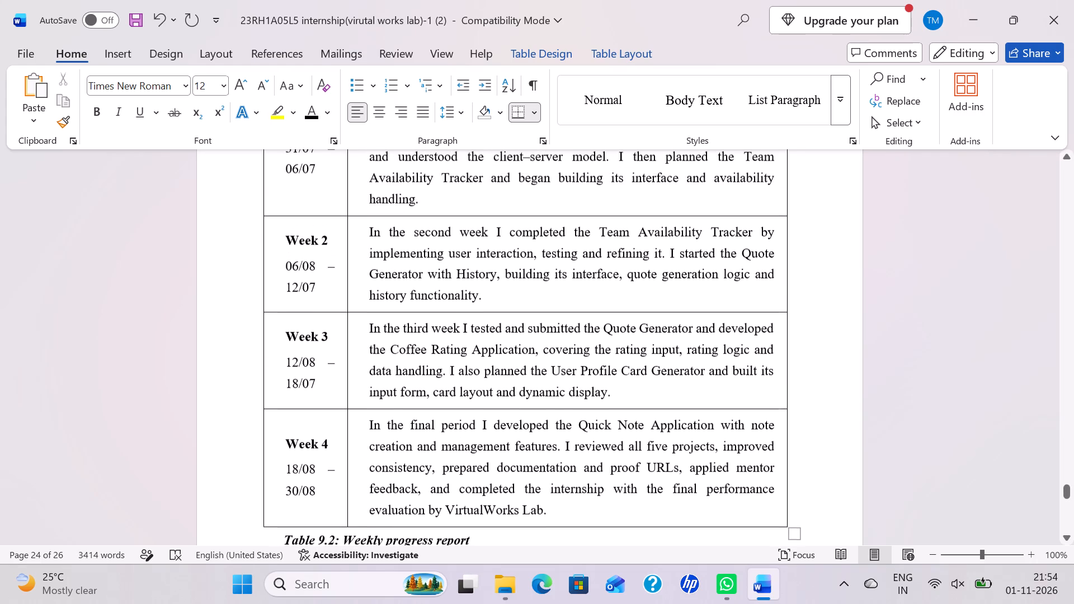
scroll(318, 407, up, 5)
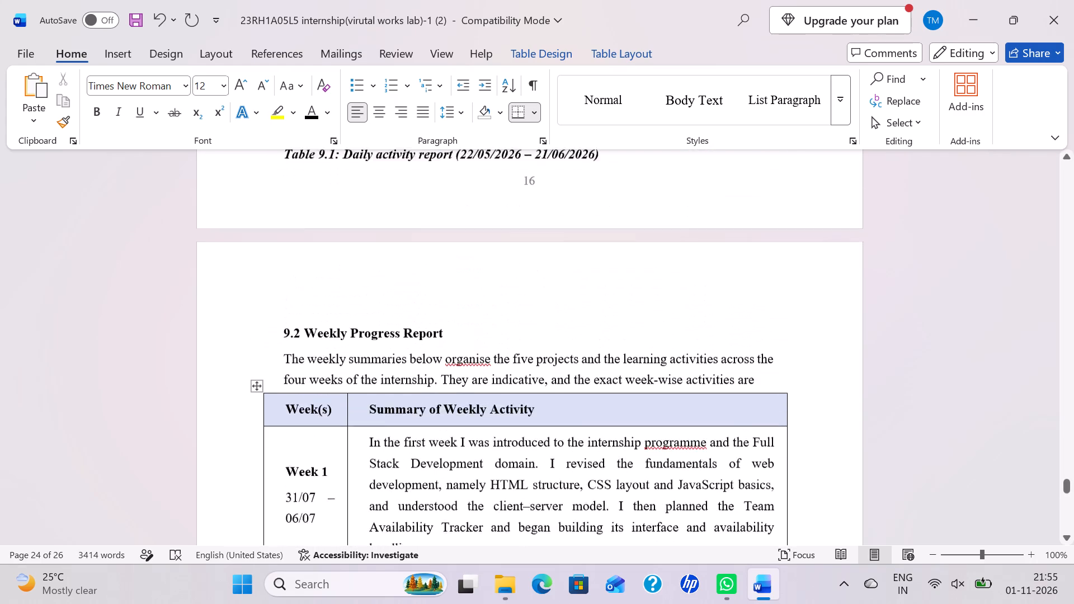
Review the dates in the daily activity tables, going from week 4 back to week 1.
scroll(318, 407, up, 3)
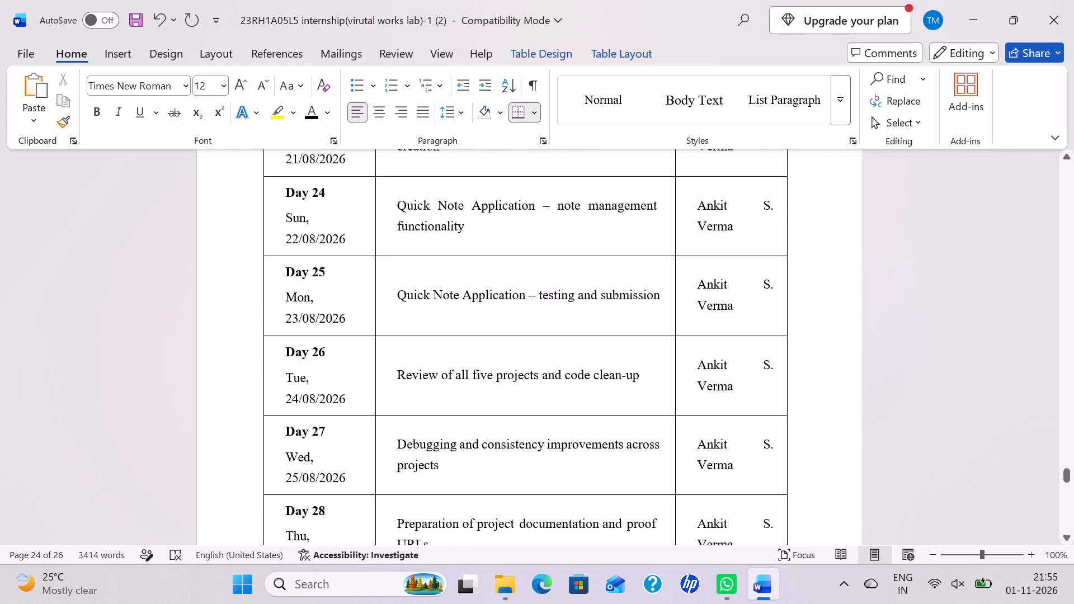
scroll(318, 407, up, 5)
scroll(318, 407, down, 1)
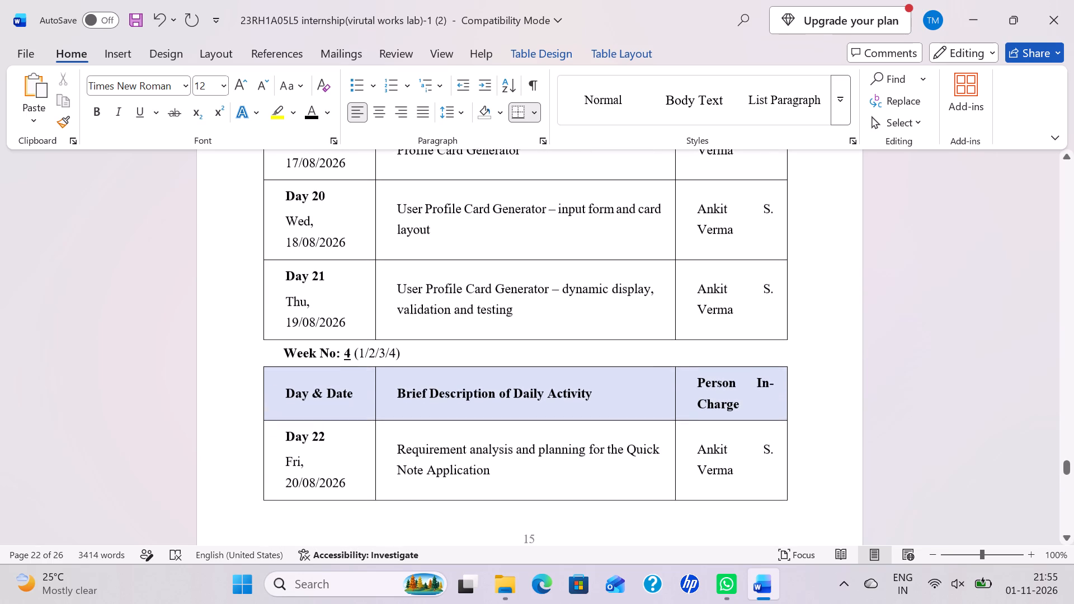
scroll(318, 407, down, 1)
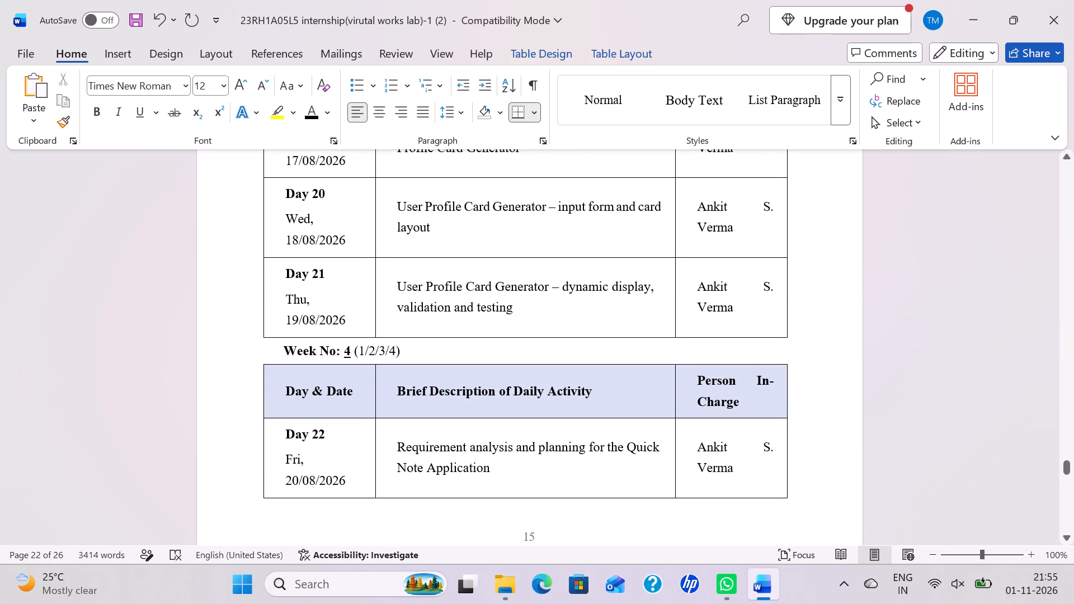
scroll(318, 407, up, 1)
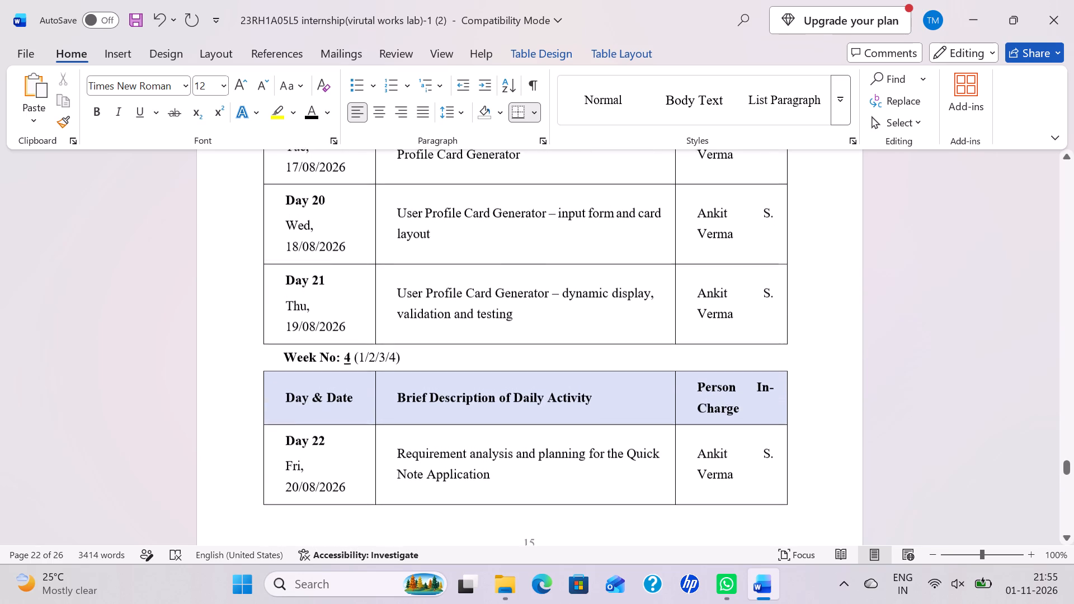
scroll(318, 407, up, 2)
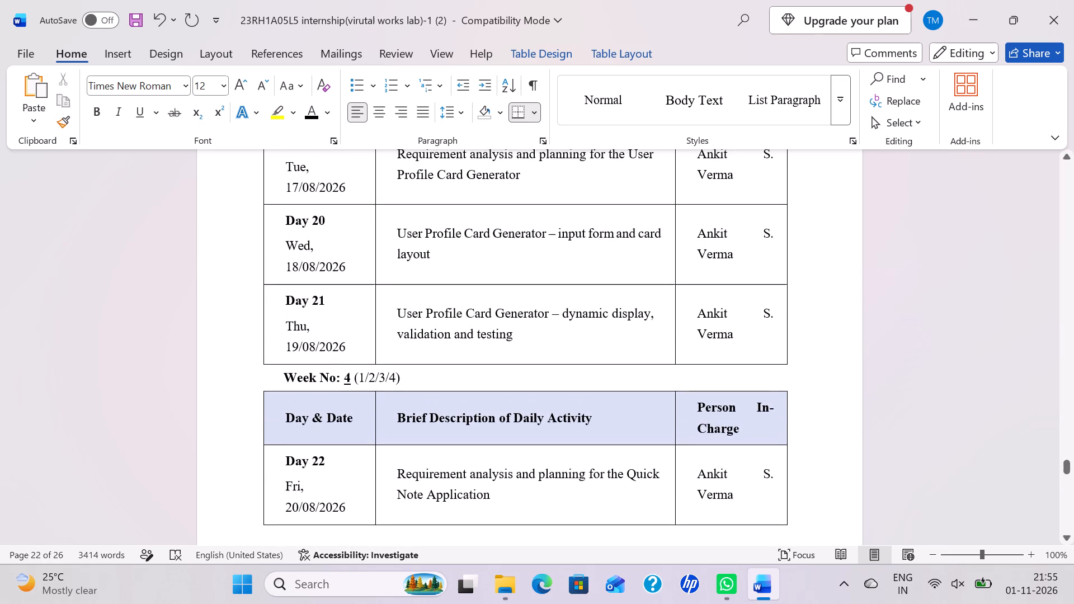
scroll(318, 407, up, 1)
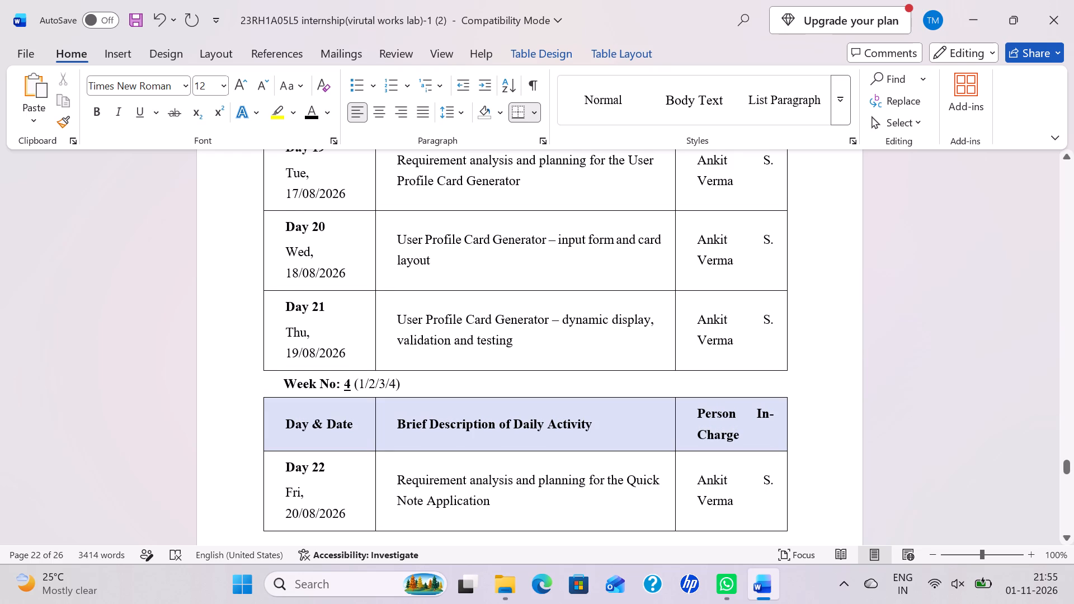
scroll(318, 407, up, 3)
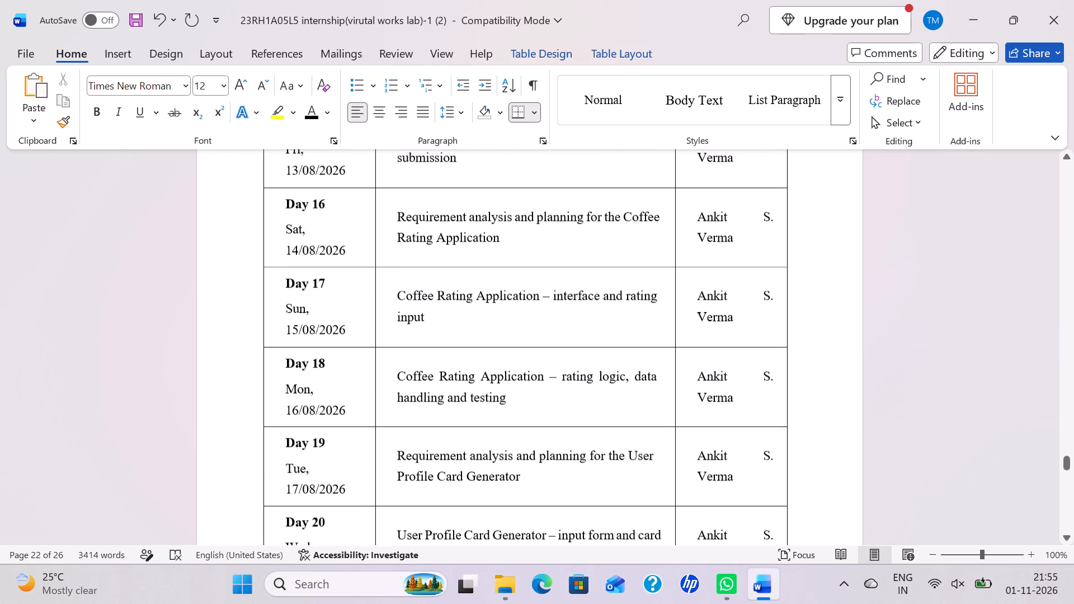
scroll(318, 407, up, 3)
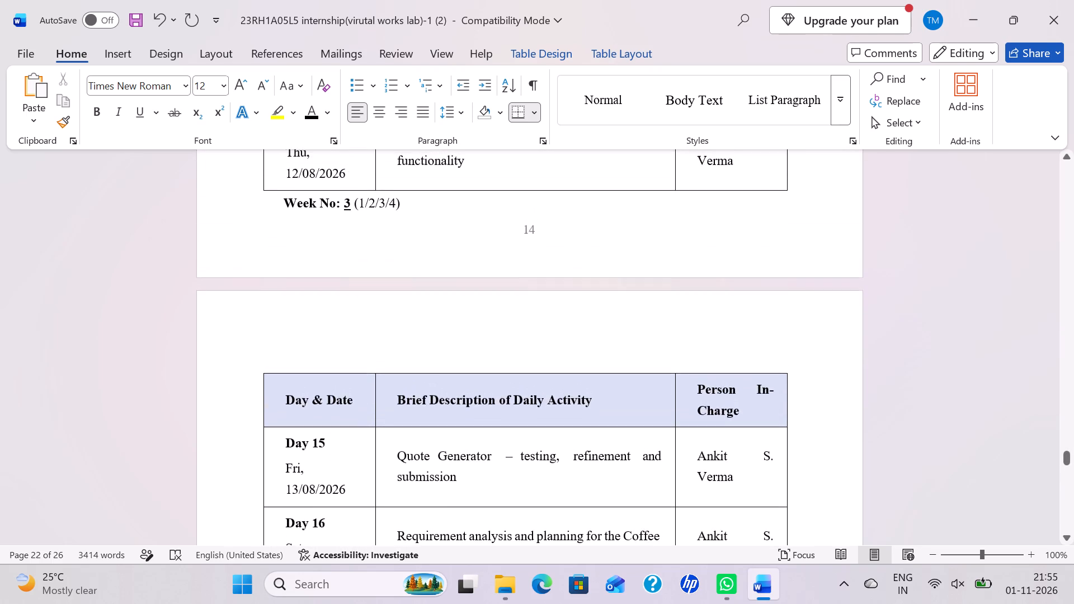
scroll(318, 407, up, 7)
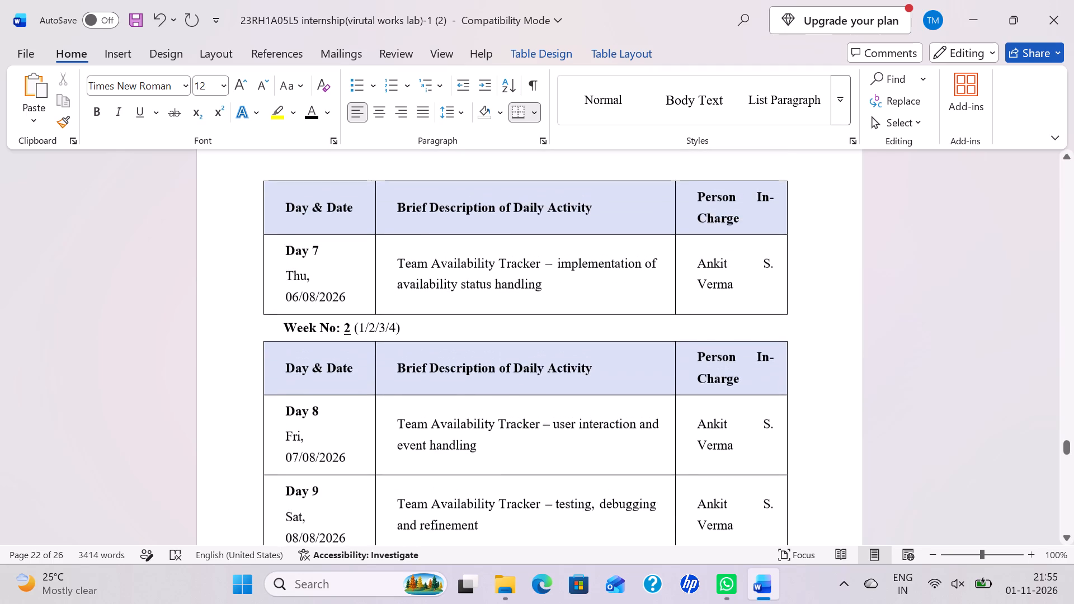
scroll(318, 407, up, 4)
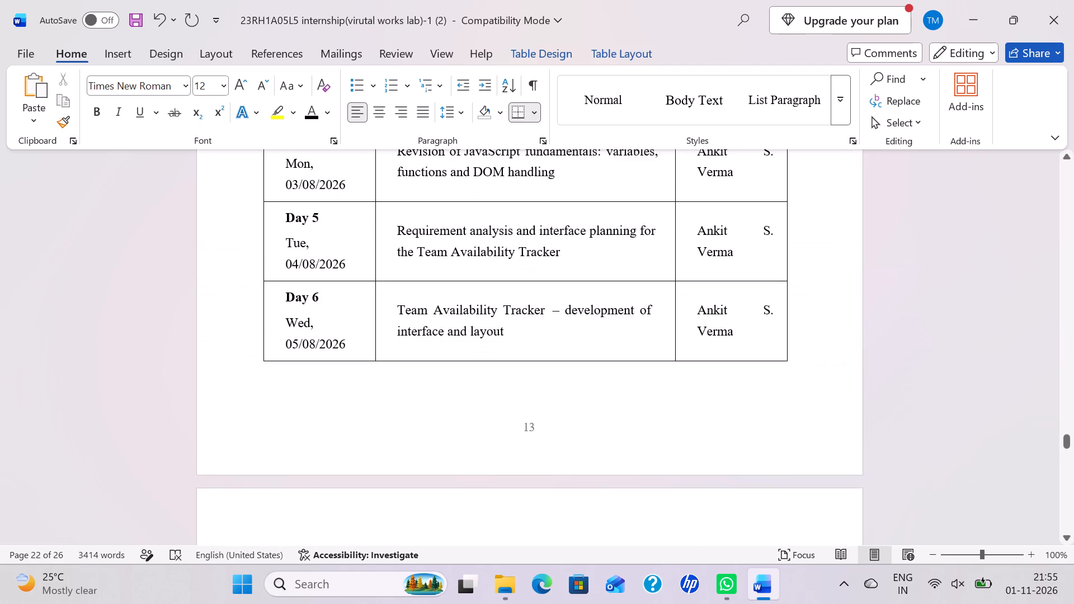
scroll(318, 407, up, 3)
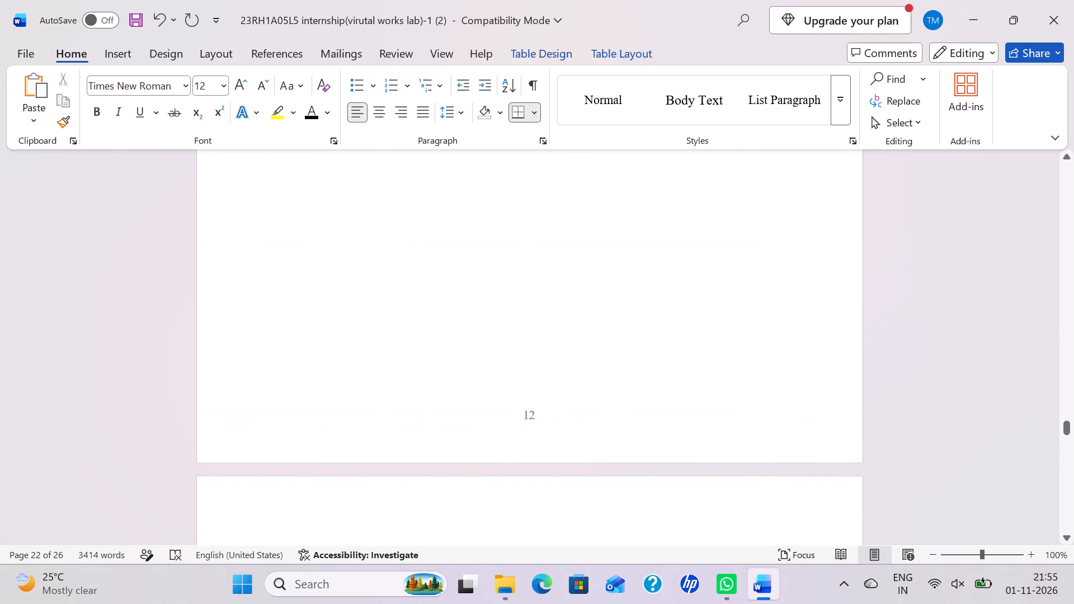
Go back to the beginning of the report and review the cover page details.
scroll(318, 407, up, 7)
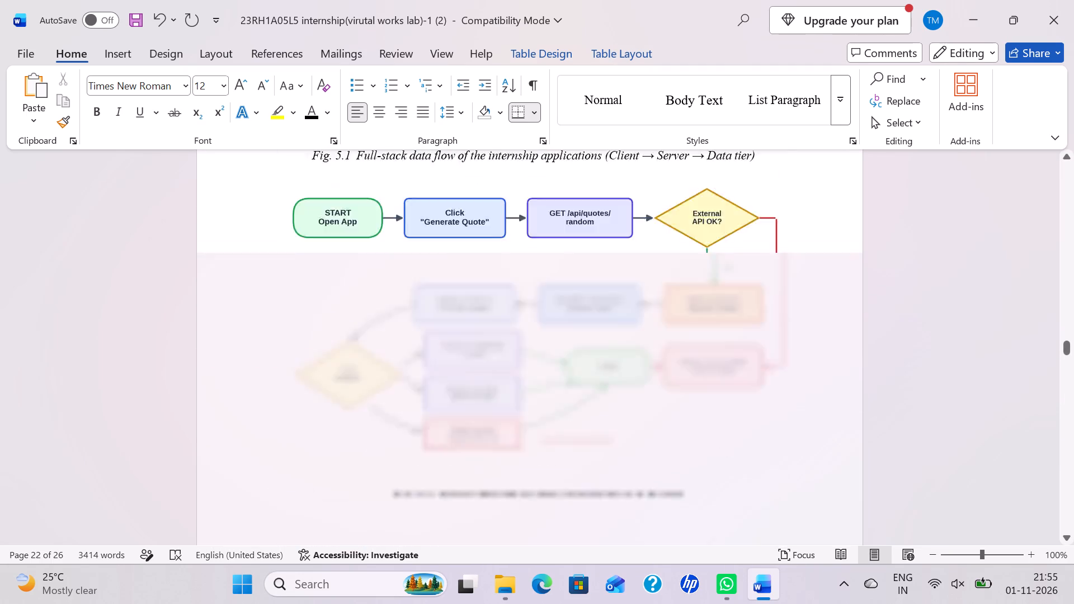
scroll(318, 407, up, 14)
scroll(318, 407, up, 7)
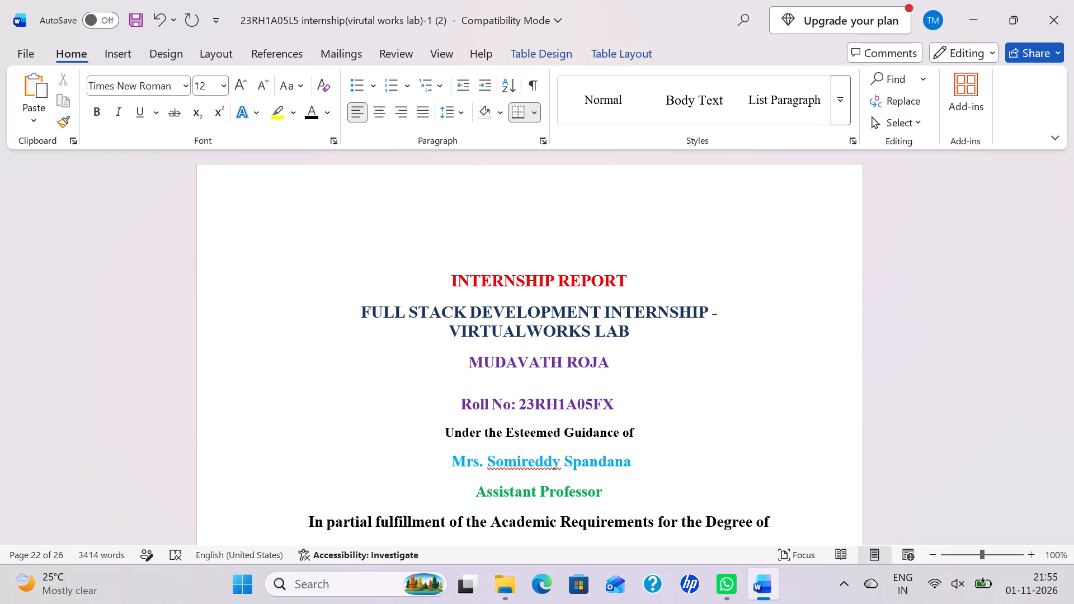
scroll(318, 407, up, 1)
scroll(424, 397, down, 2)
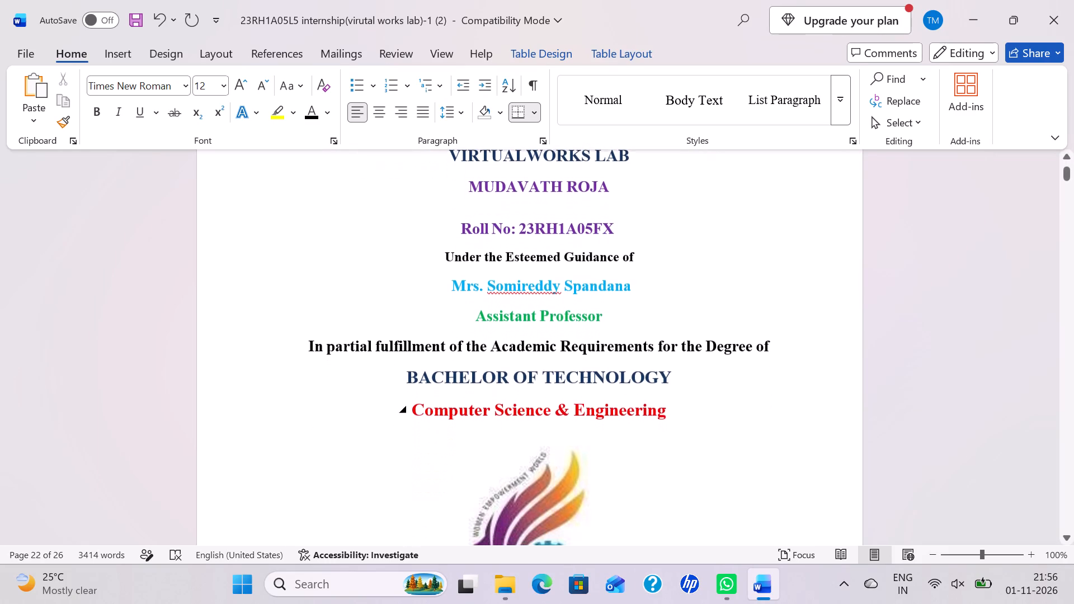
scroll(424, 397, down, 4)
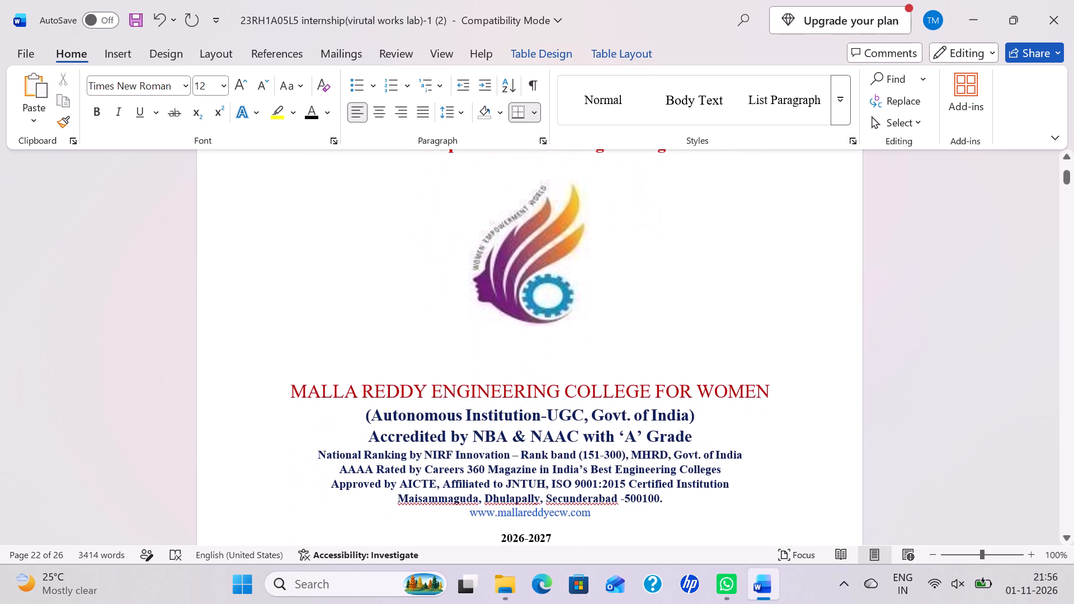
scroll(424, 397, down, 3)
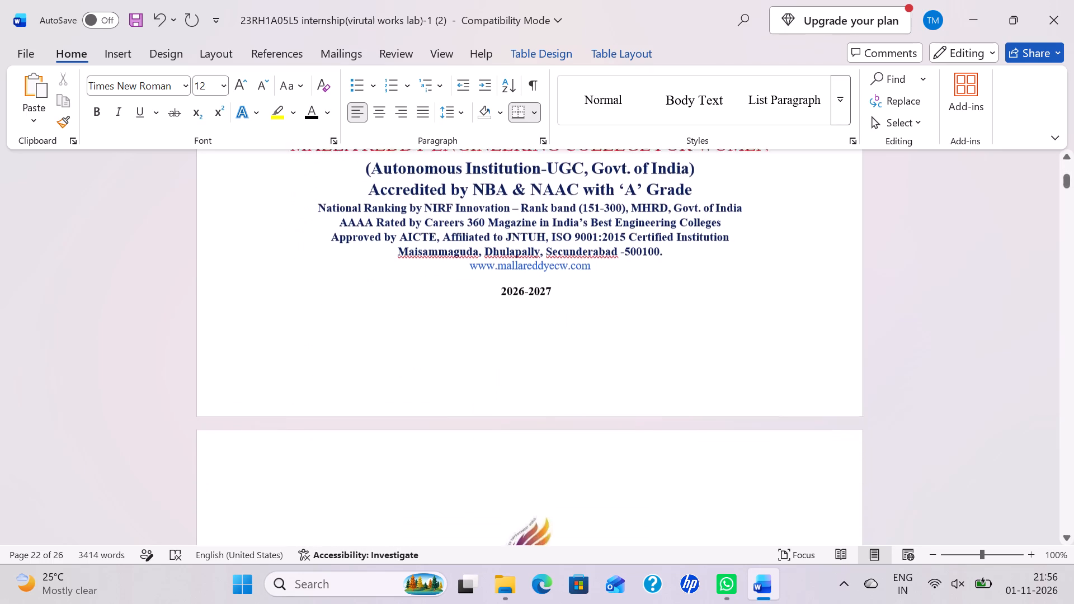
Review the cover page and the college certificate page, including the internship period, hours and signatory details.
scroll(424, 397, down, 2)
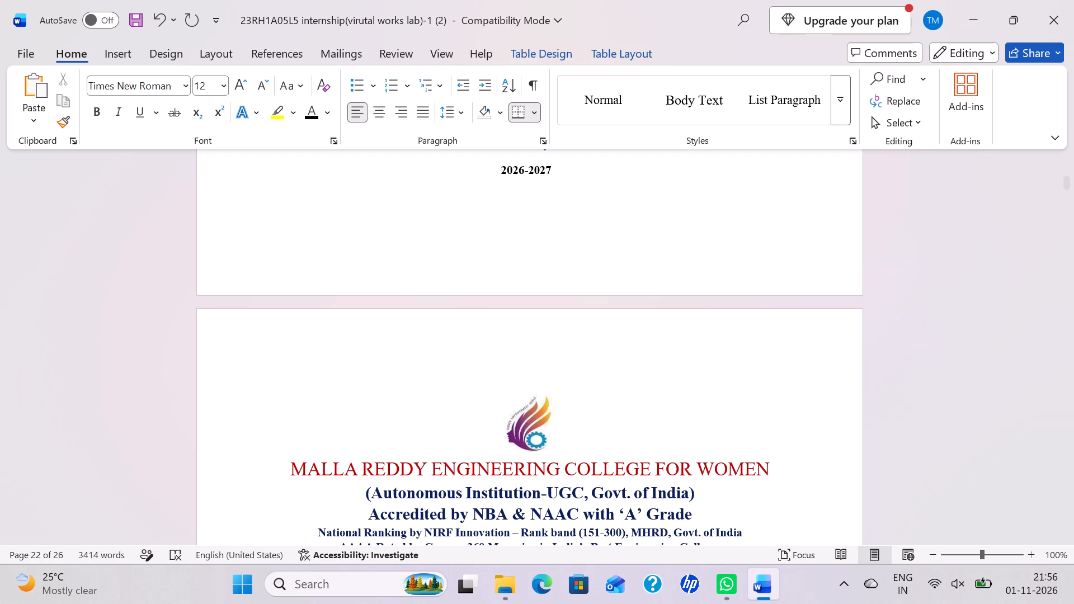
scroll(424, 397, up, 6)
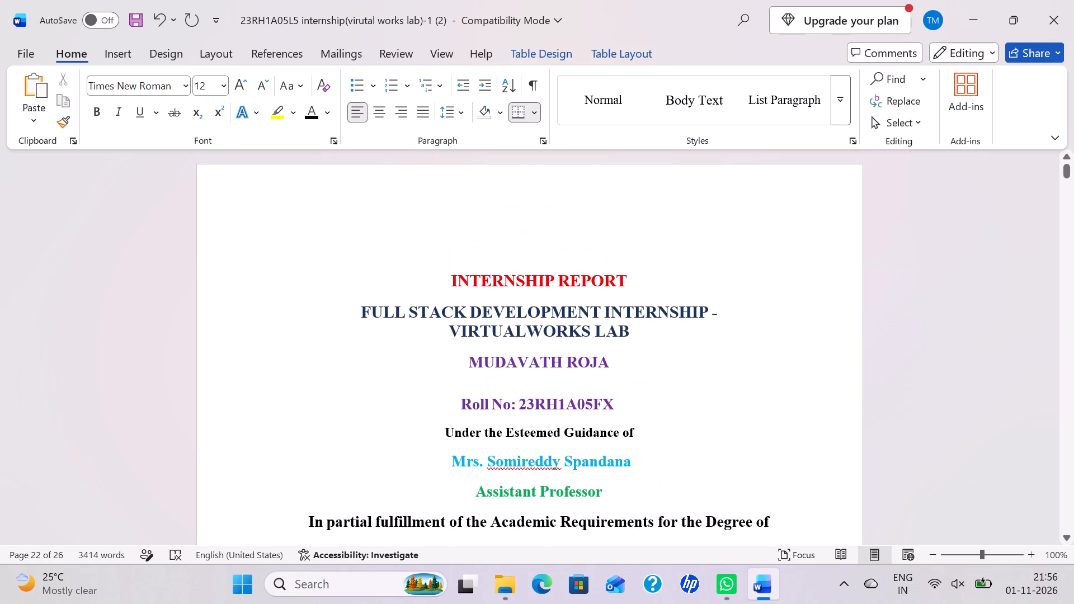
scroll(424, 397, down, 1)
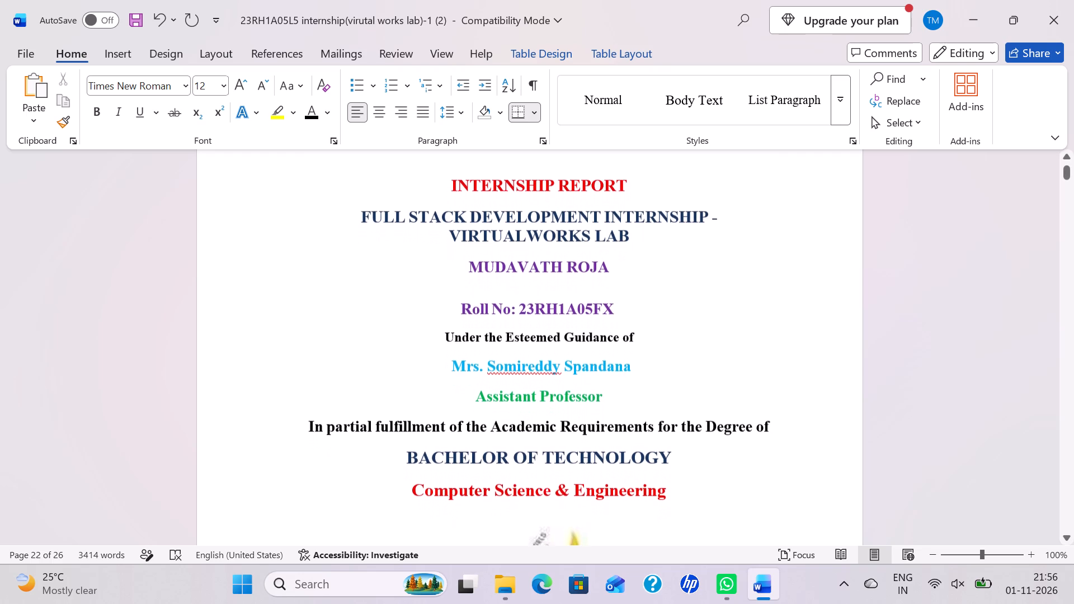
scroll(424, 397, down, 4)
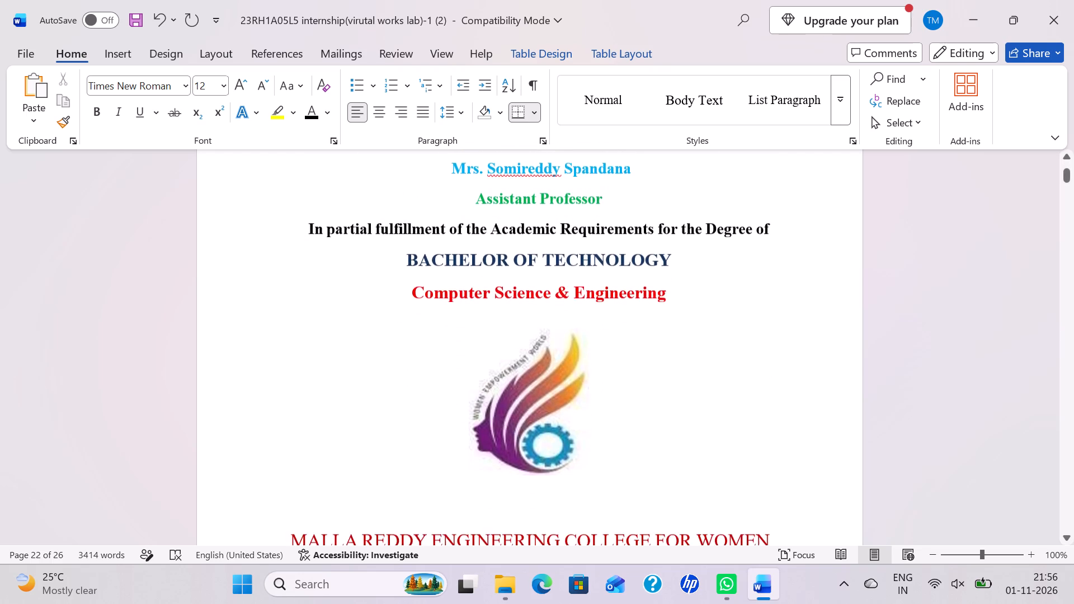
scroll(424, 397, down, 5)
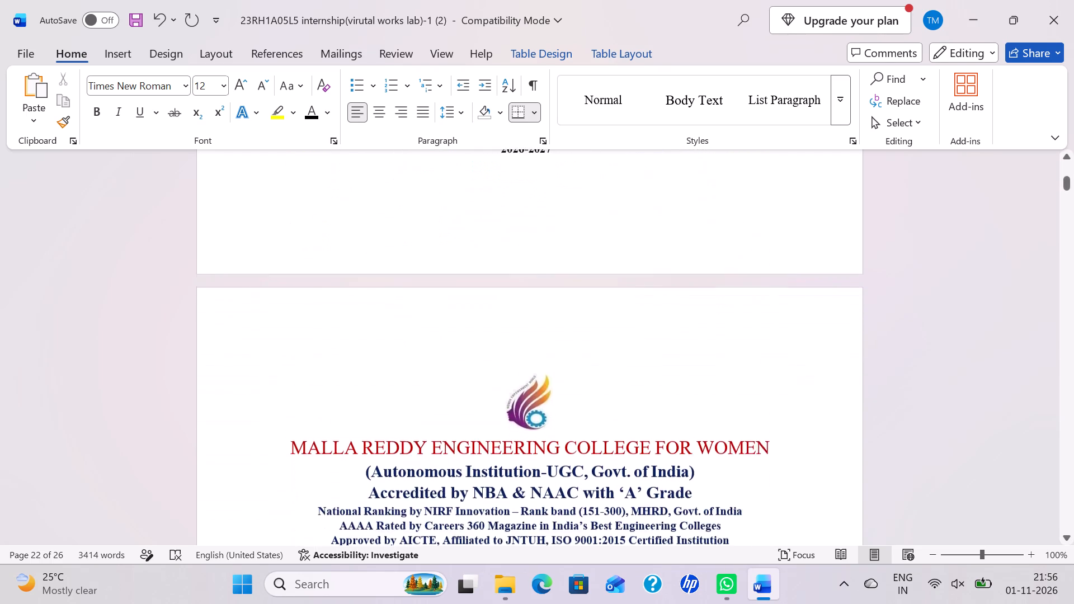
scroll(424, 397, down, 3)
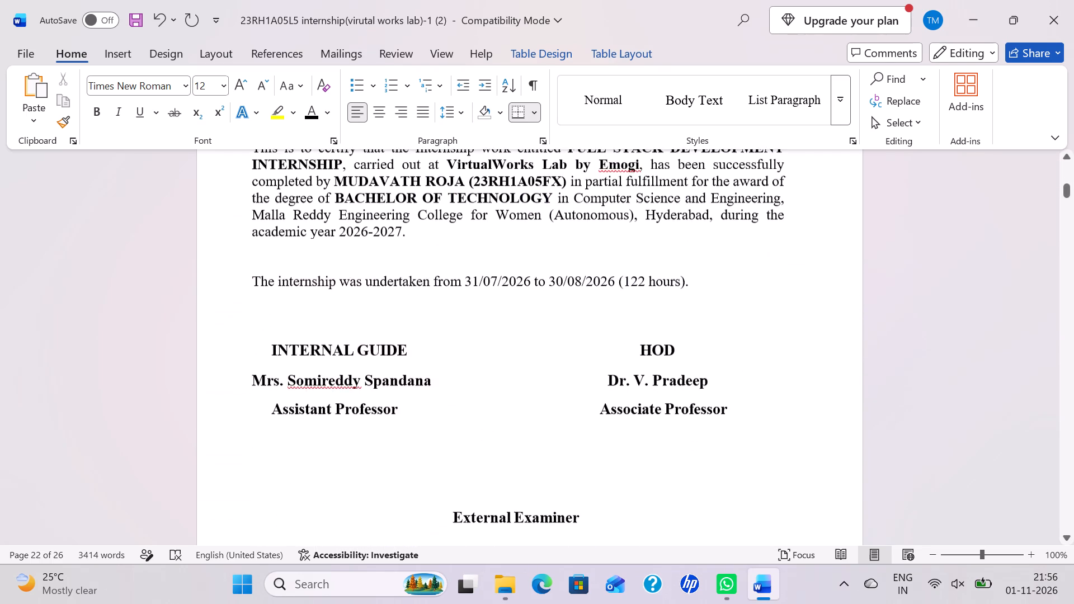
scroll(424, 397, down, 2)
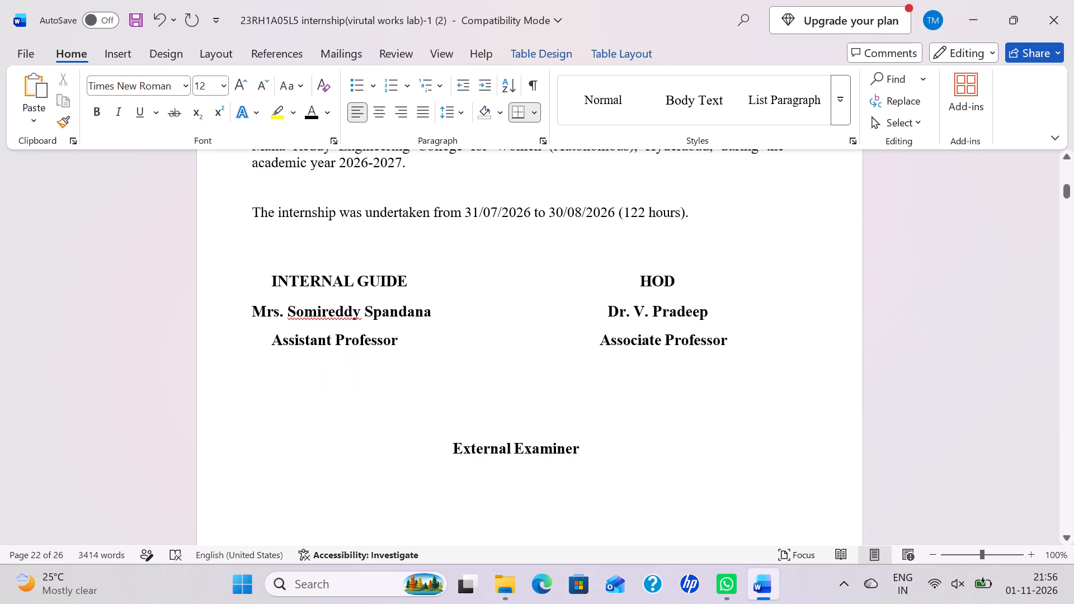
scroll(424, 397, down, 1)
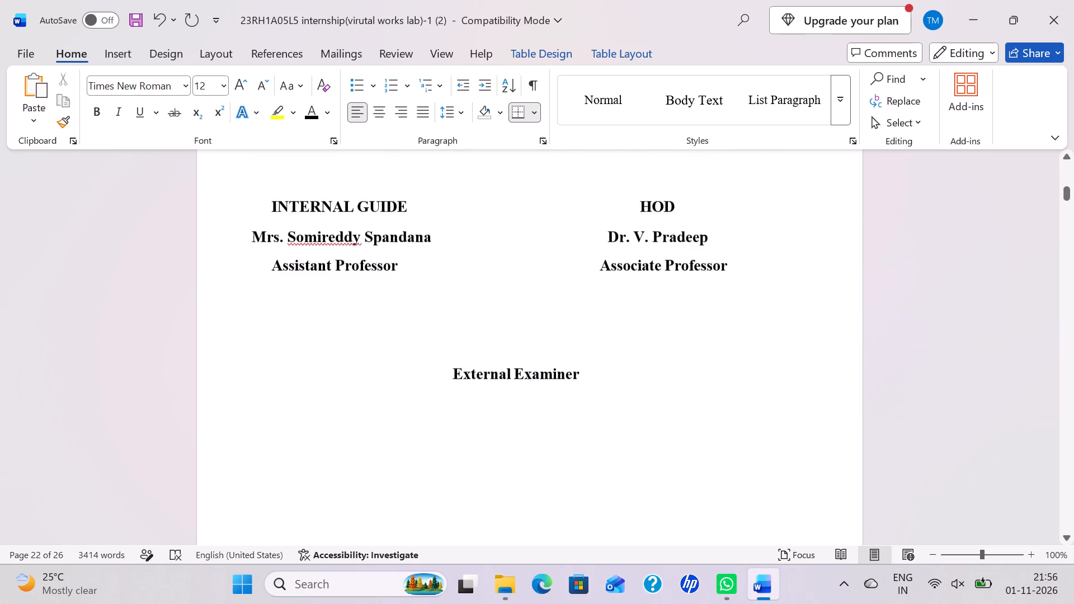
Examine the VirtualWorks Lab certificate of completion and its figure caption, checking the name, domain and dates.
scroll(424, 397, down, 3)
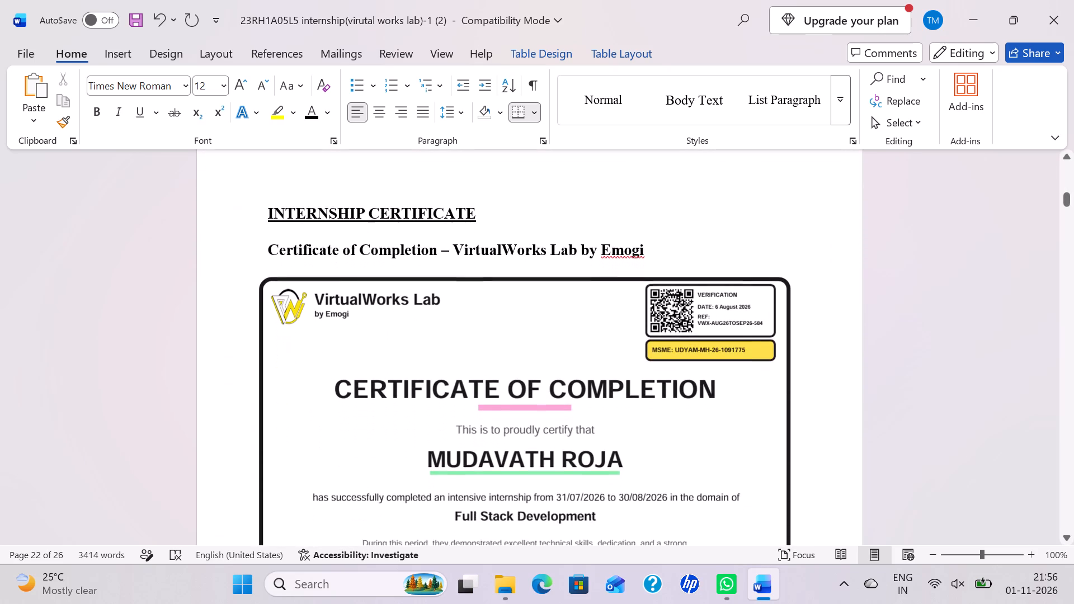
scroll(424, 397, down, 3)
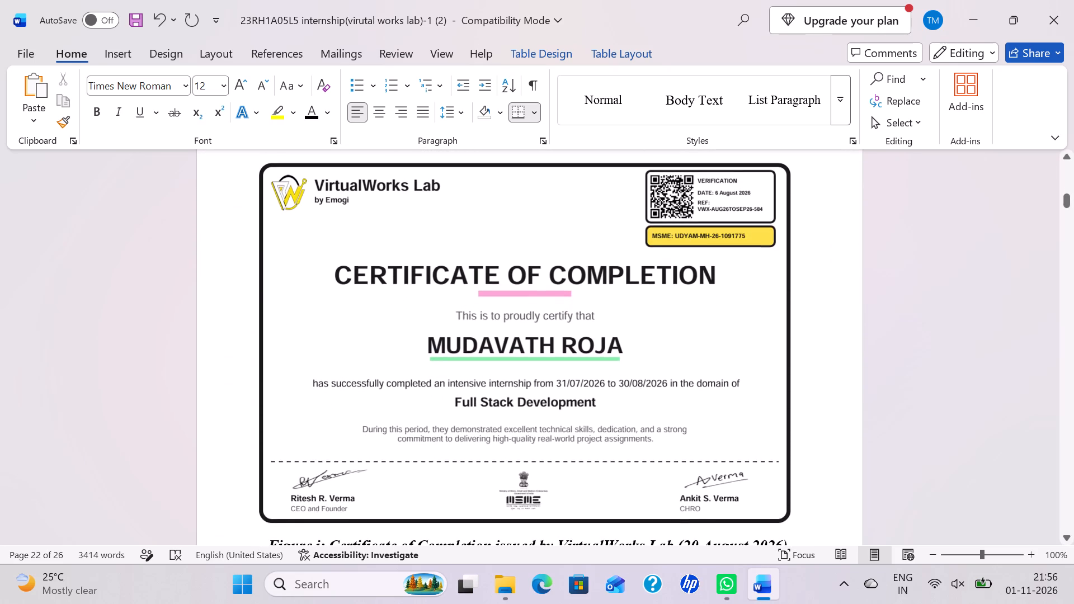
scroll(424, 397, down, 2)
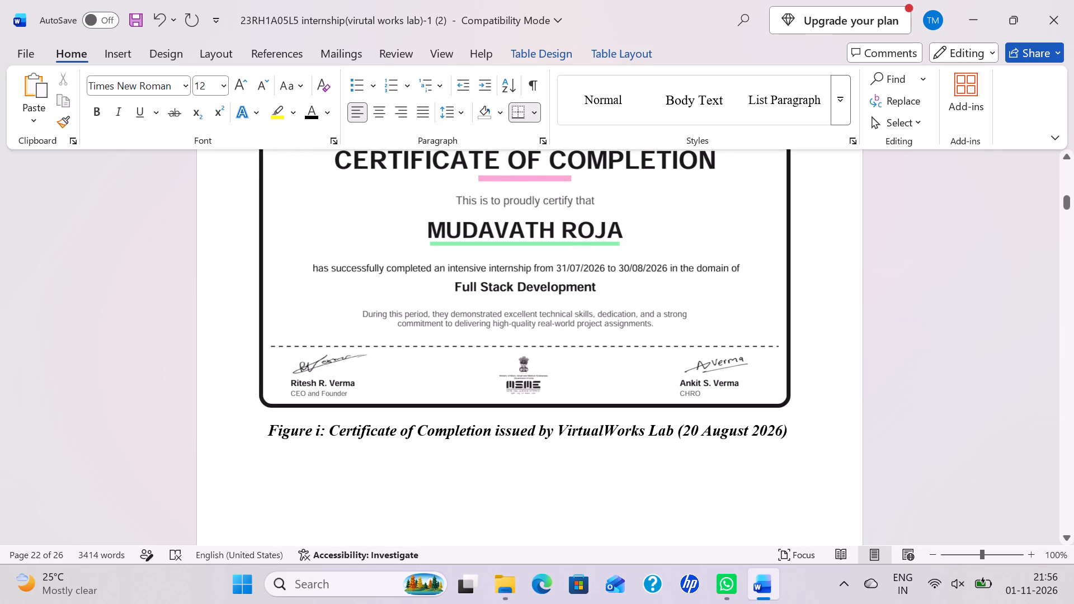
scroll(424, 397, down, 1)
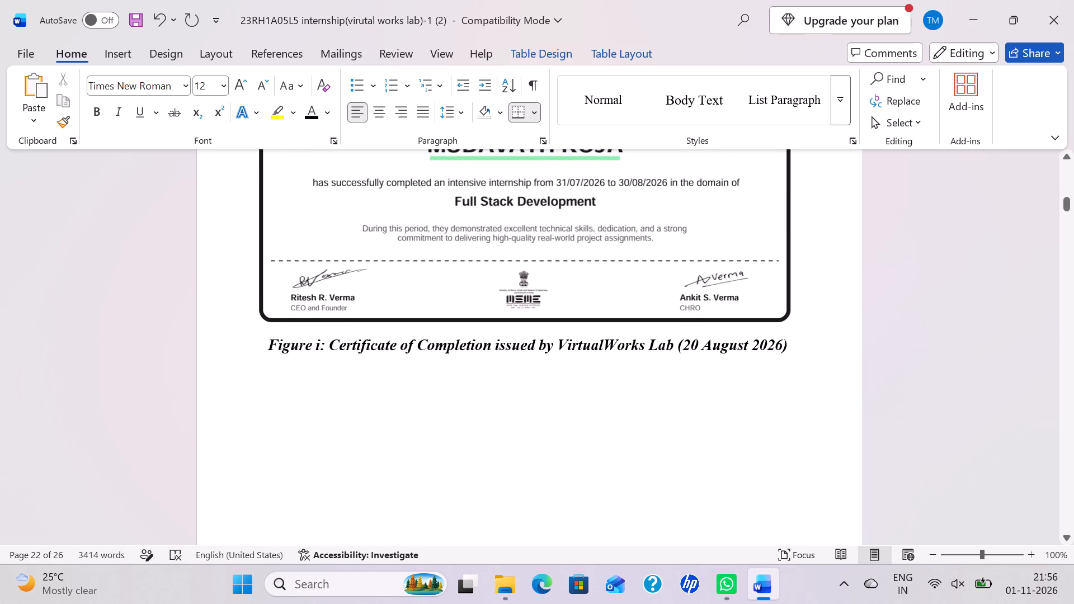
Examine the performance evaluation report page, checking the internship details, evaluation scores, project record and mentor remarks.
scroll(424, 397, down, 6)
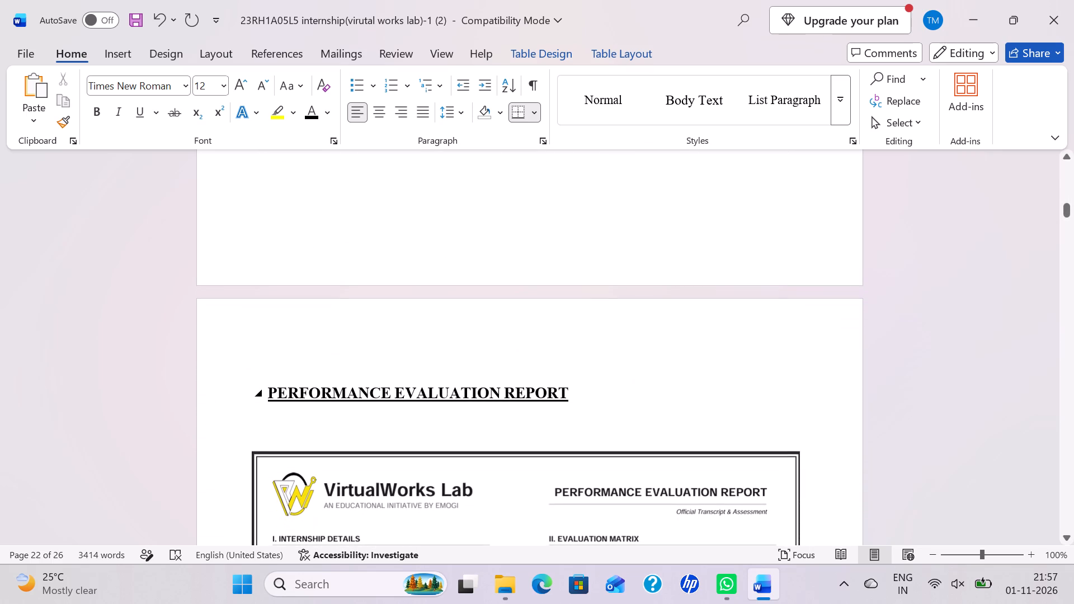
scroll(424, 397, down, 2)
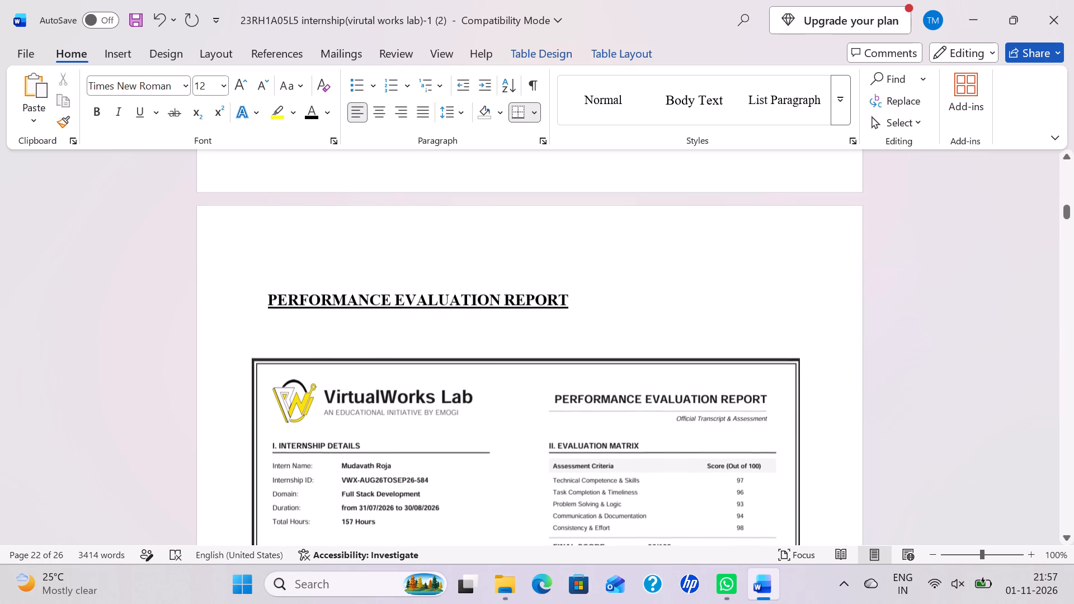
scroll(424, 397, down, 1)
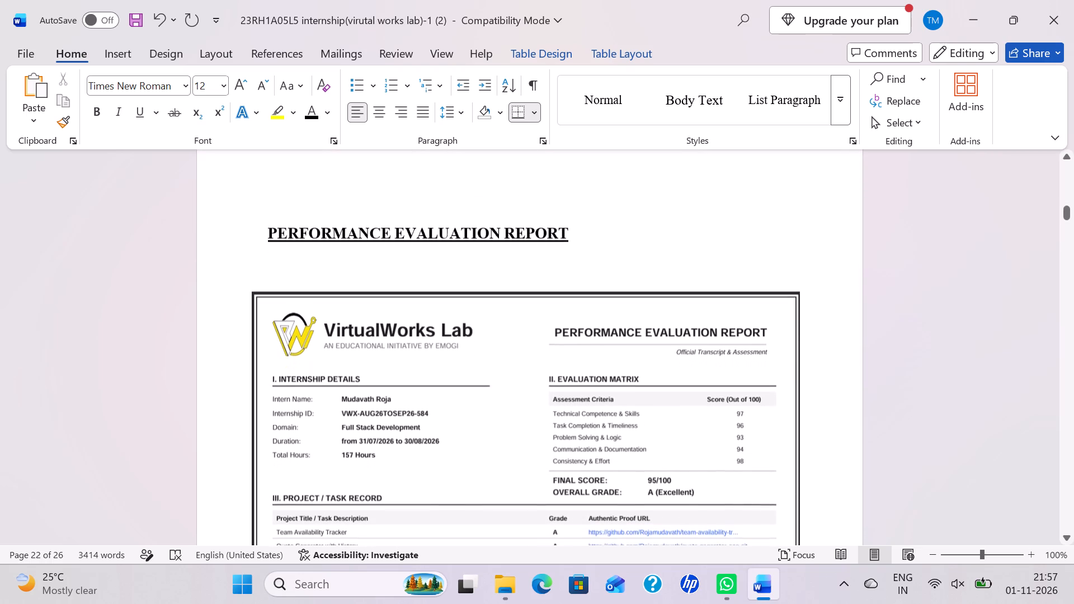
scroll(424, 397, down, 2)
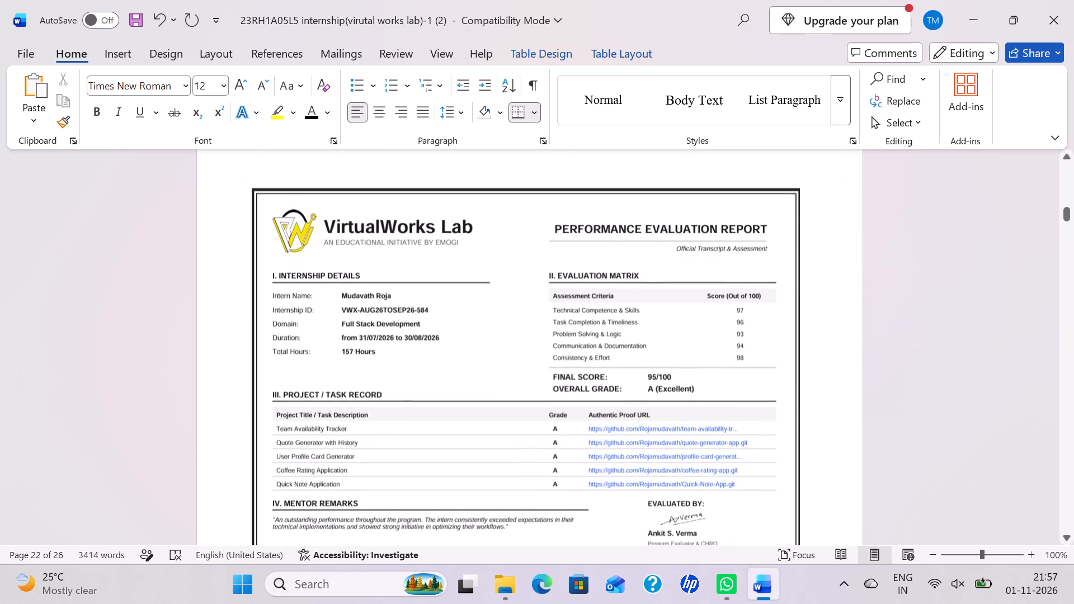
scroll(424, 397, down, 3)
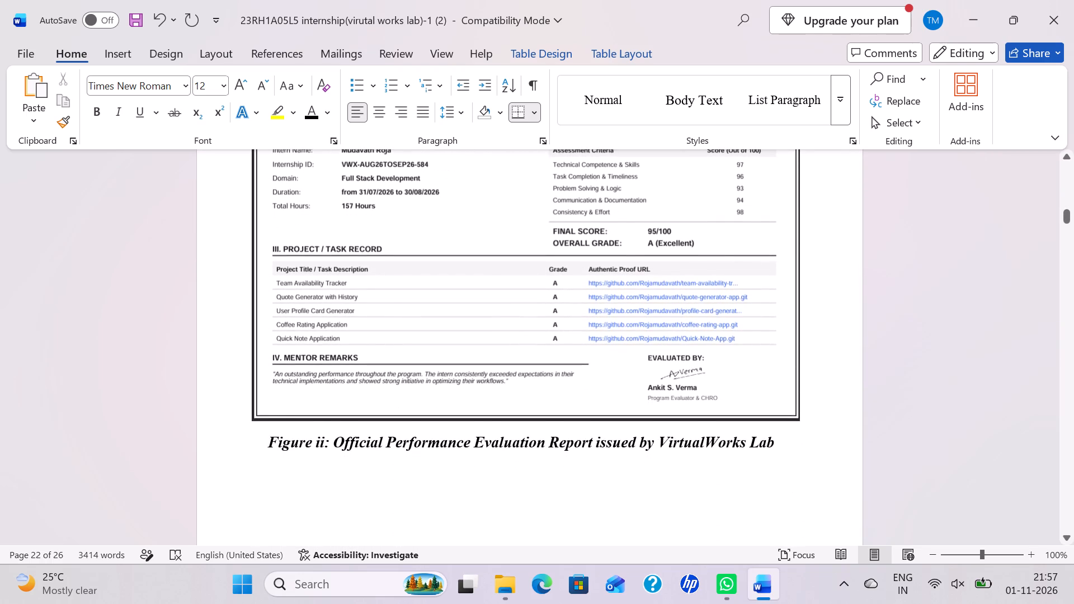
scroll(424, 397, down, 3)
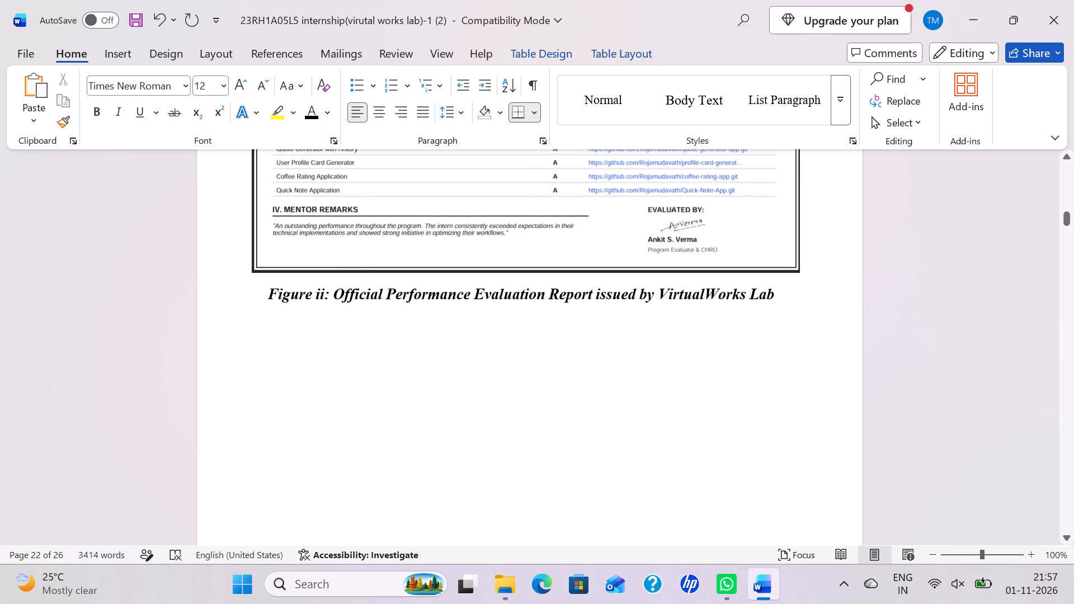
Review the Student Declaration and Acknowledgement pages, checking the internship dates, names and roll number.
scroll(424, 397, down, 3)
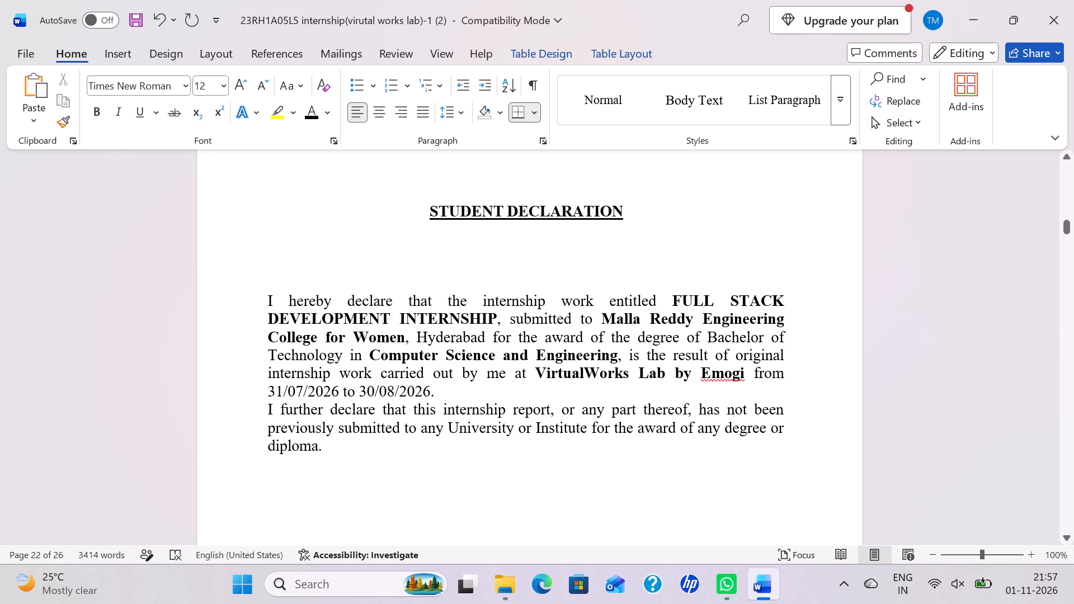
scroll(397, 399, down, 1)
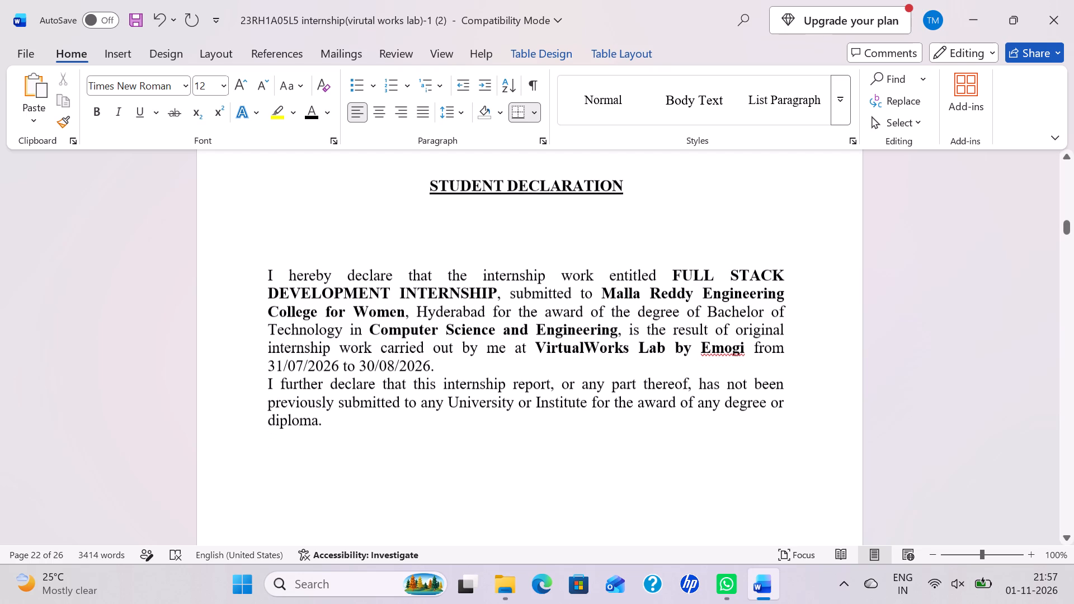
scroll(397, 399, down, 4)
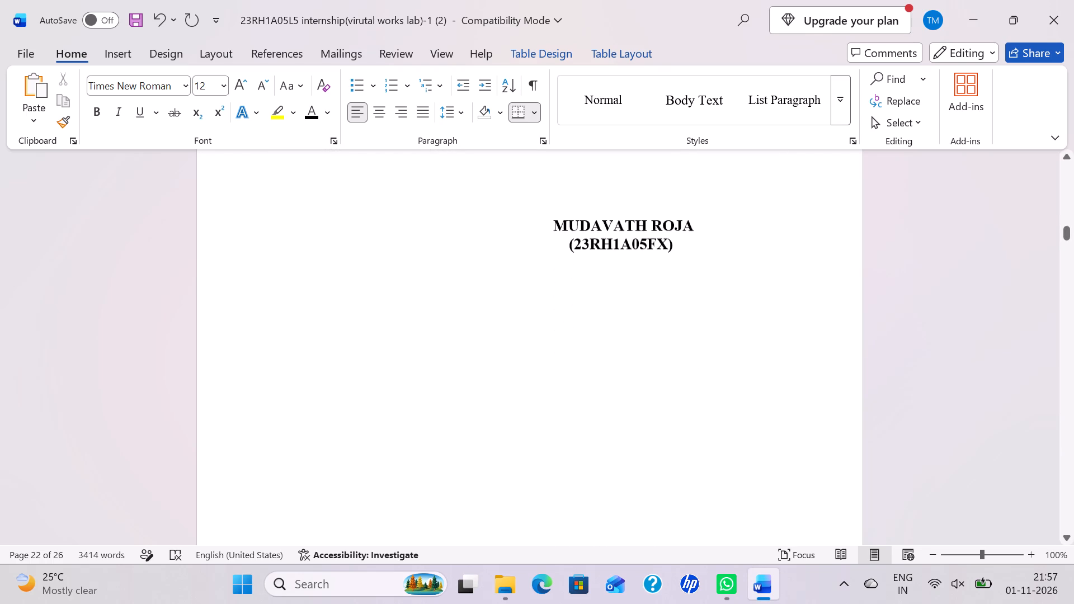
scroll(397, 399, down, 4)
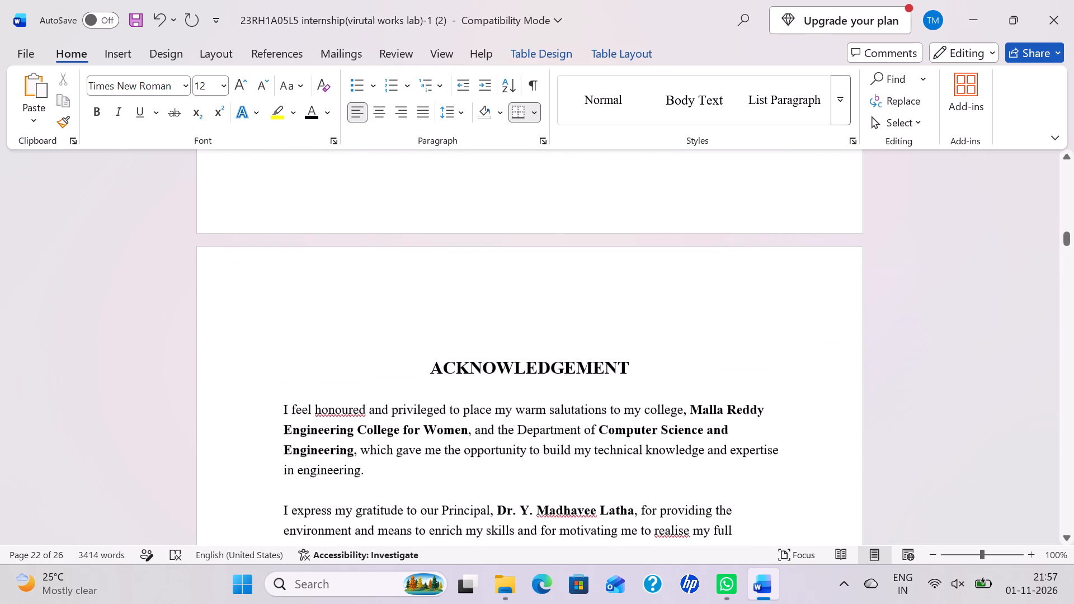
scroll(397, 399, down, 2)
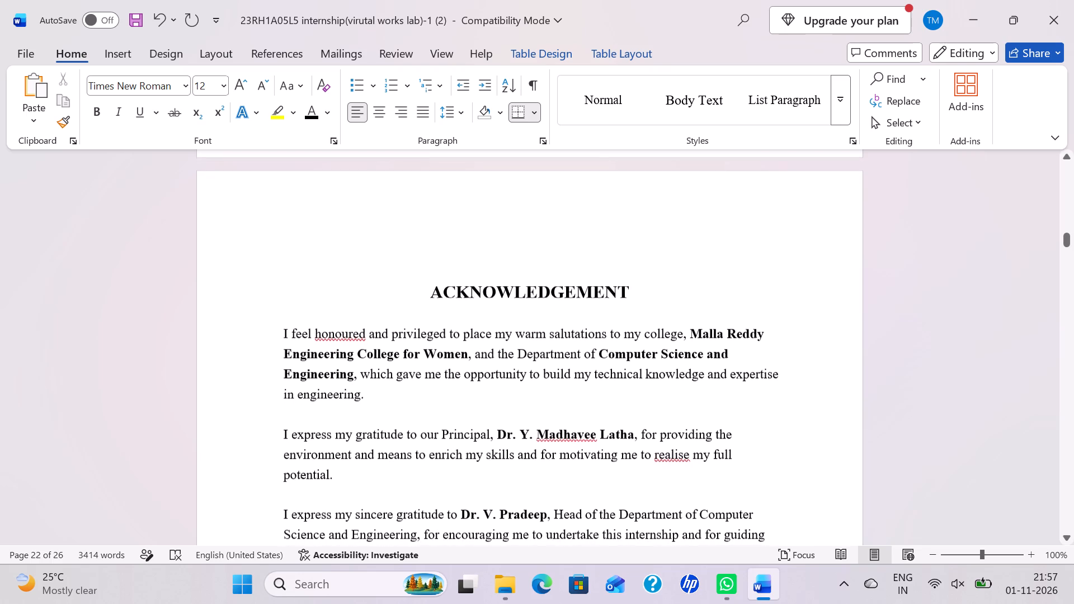
scroll(397, 399, down, 2)
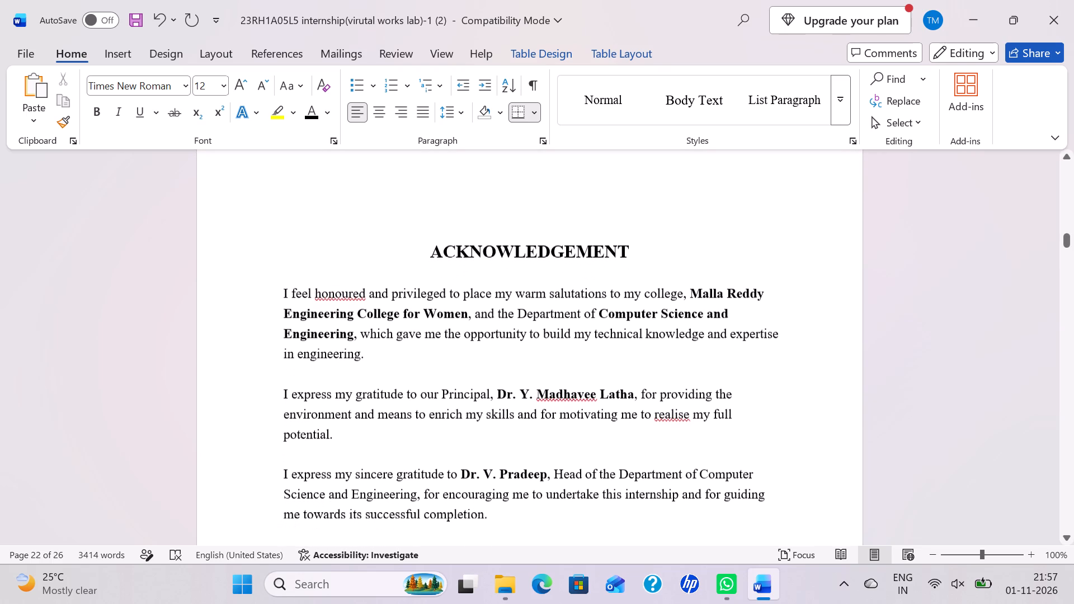
scroll(397, 399, down, 2)
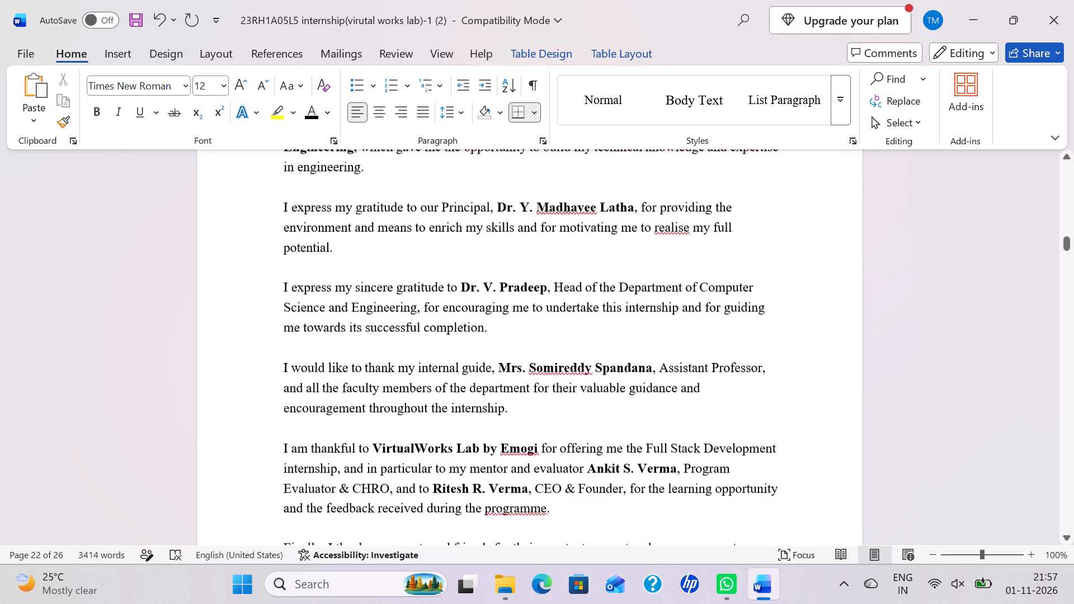
scroll(397, 399, down, 4)
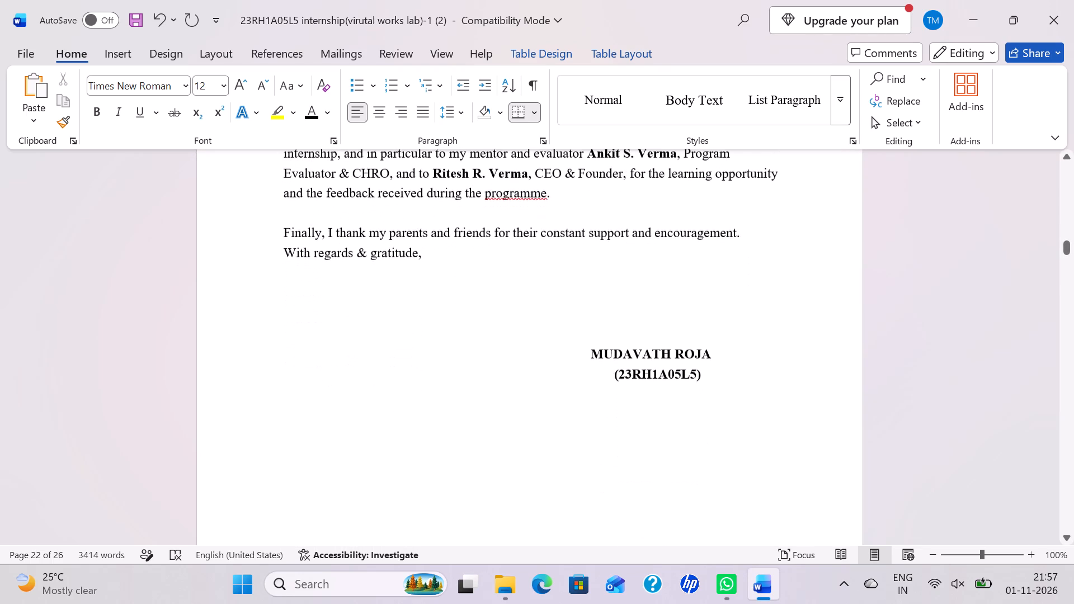
Correct the last two characters of the roll number under the Acknowledgement to match the Student Declaration.
scroll(397, 399, down, 2)
scroll(397, 399, up, 1)
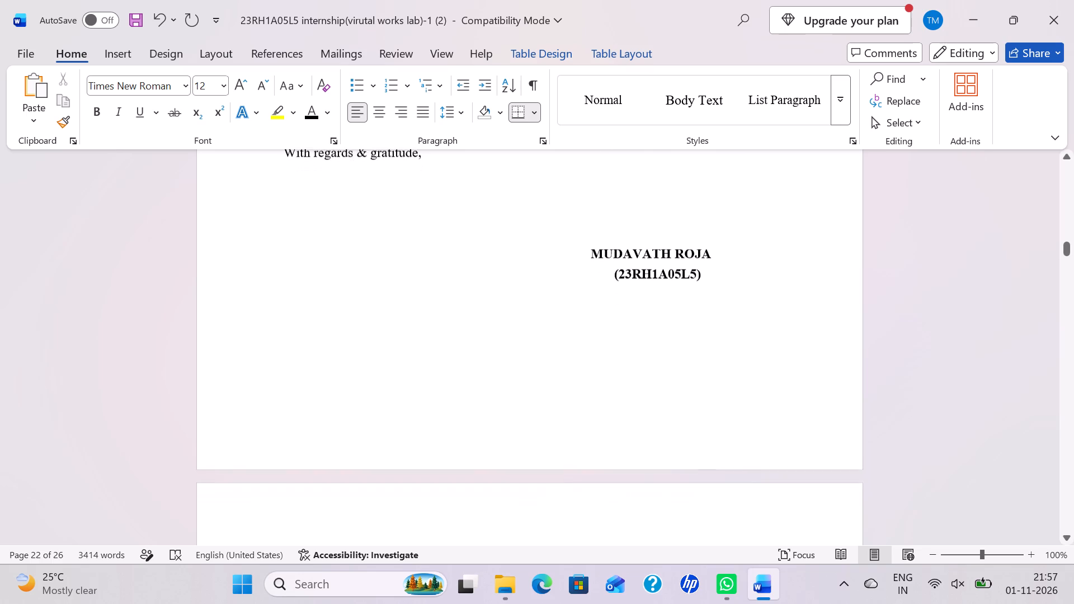
scroll(397, 399, up, 1)
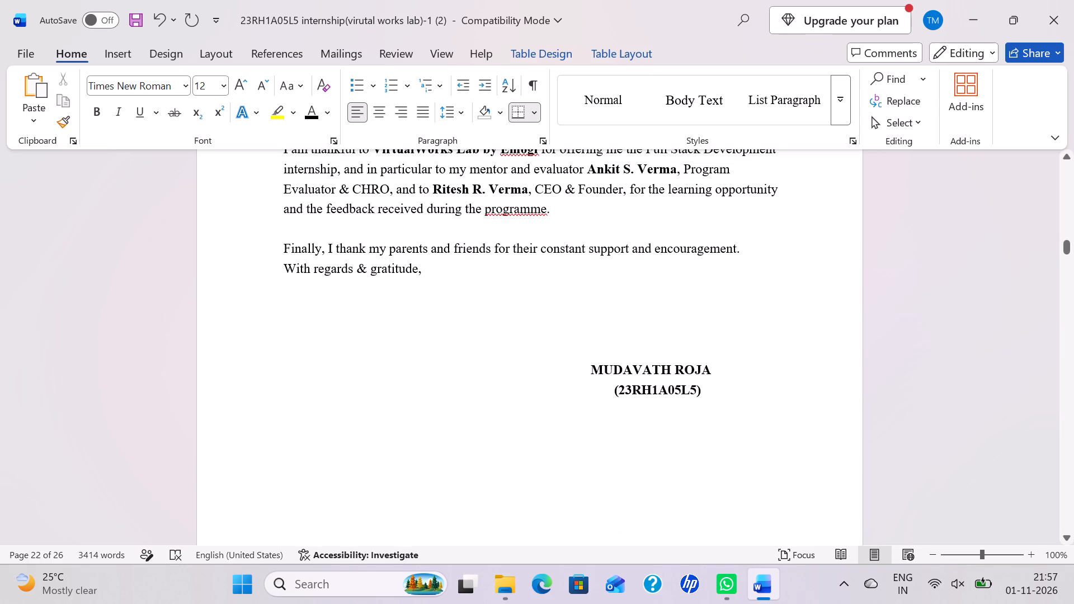
click(698, 390)
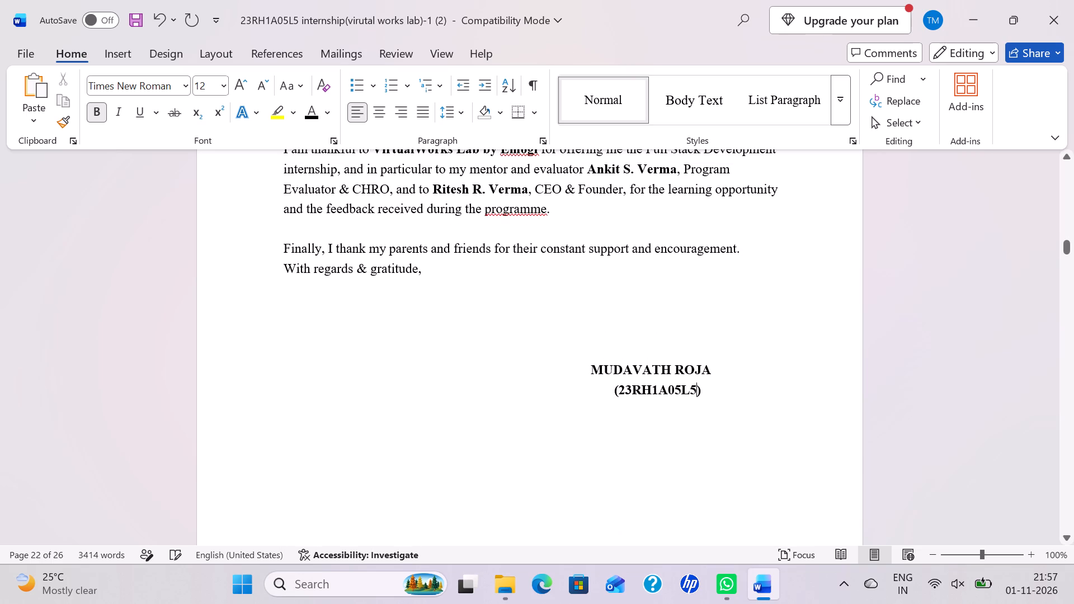
key(BackSpace)
key(BackSpace)
text(FX)
Remove three leading spaces before the bracketed roll number under the Acknowledgement signature.
key(Left)
key(Left)
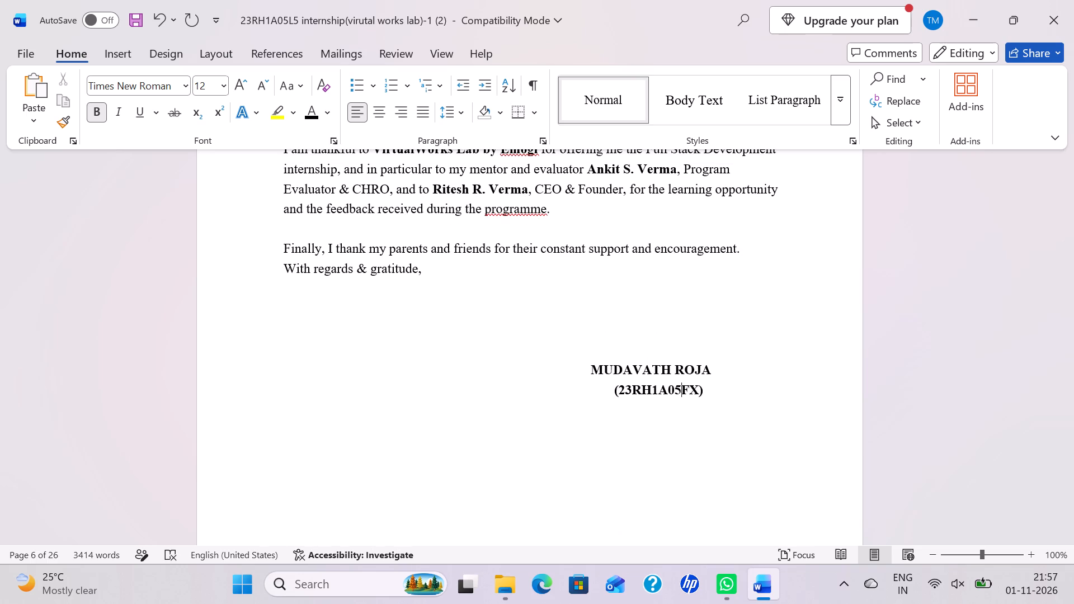
key(Left)
key(Left)
key(Left)
key(Left)
key(Left)
key(Left)
key(Left)
key(Left)
key(Left)
key(BackSpace)
key(BackSpace)
key(BackSpace)
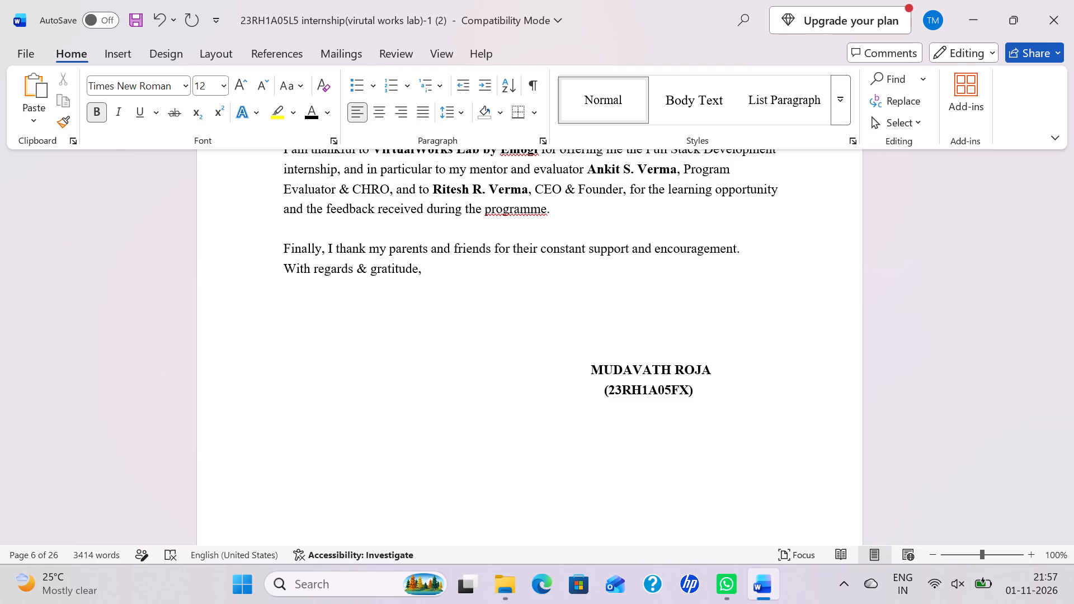
Review the index and the Executive Summary, including the dates in its text and in the Internship at a Glance table.
scroll(698, 390, down, 5)
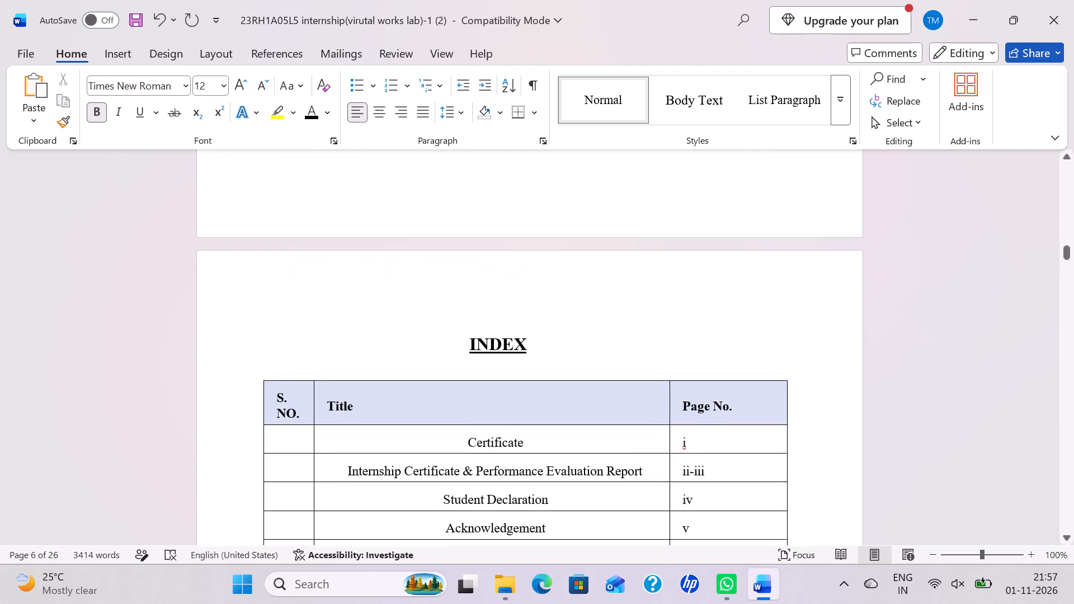
scroll(698, 390, down, 5)
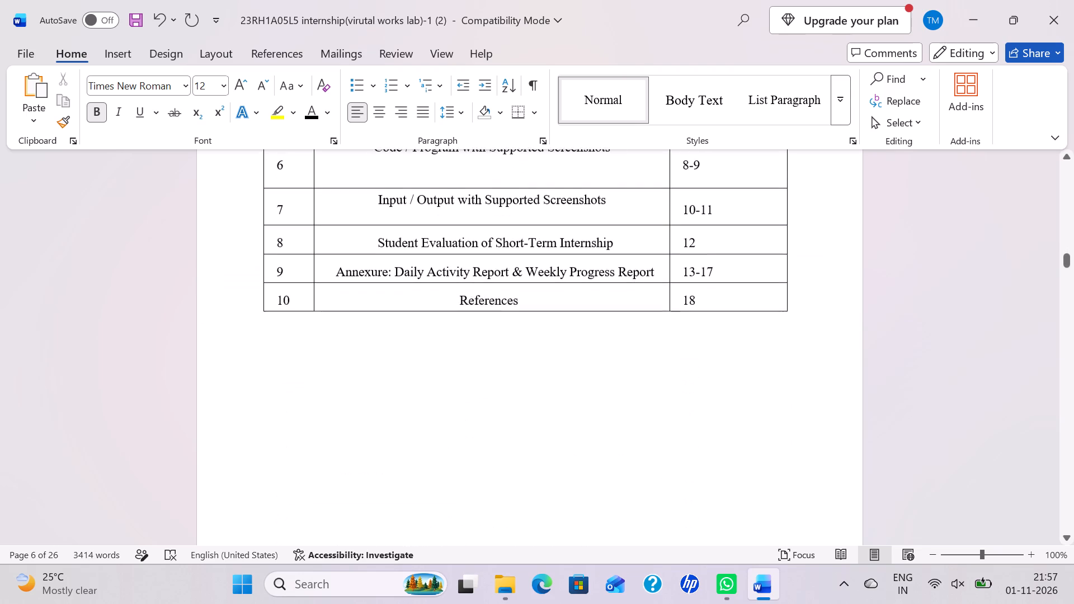
scroll(698, 390, down, 6)
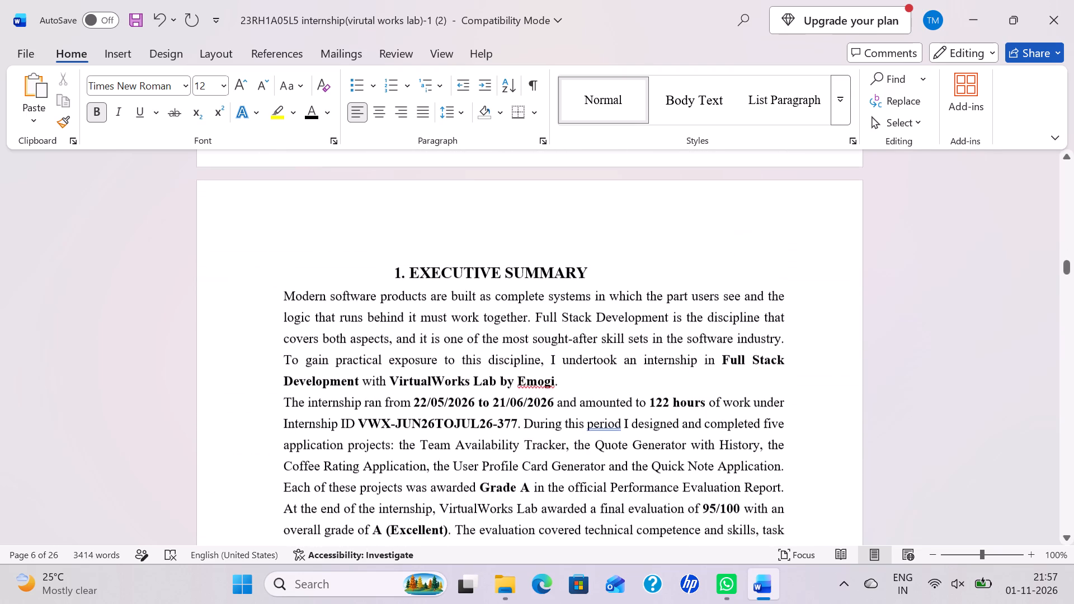
scroll(698, 390, down, 2)
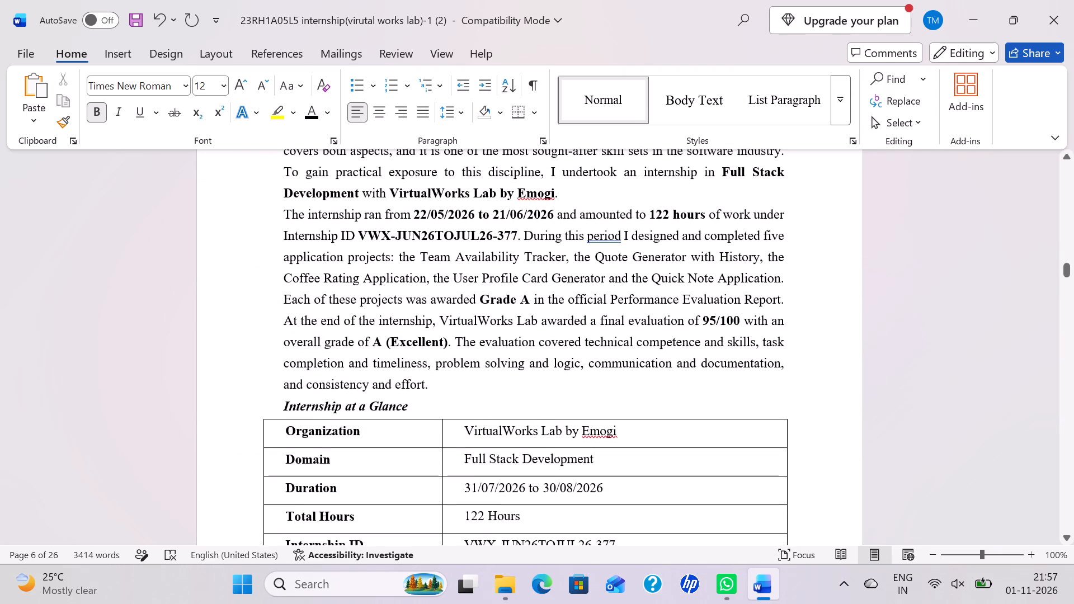
scroll(698, 390, down, 3)
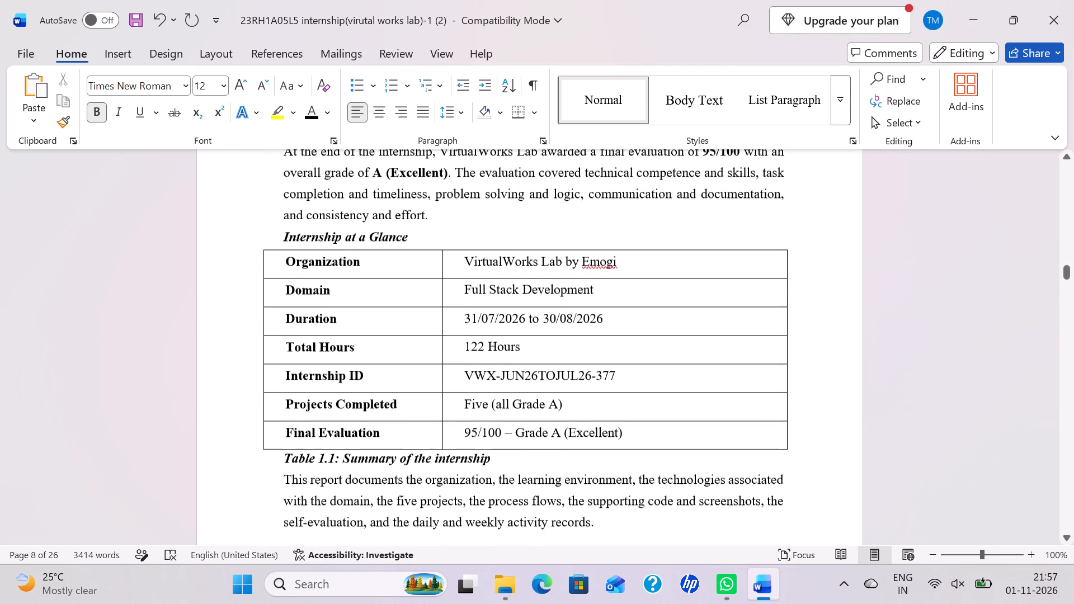
scroll(698, 390, down, 3)
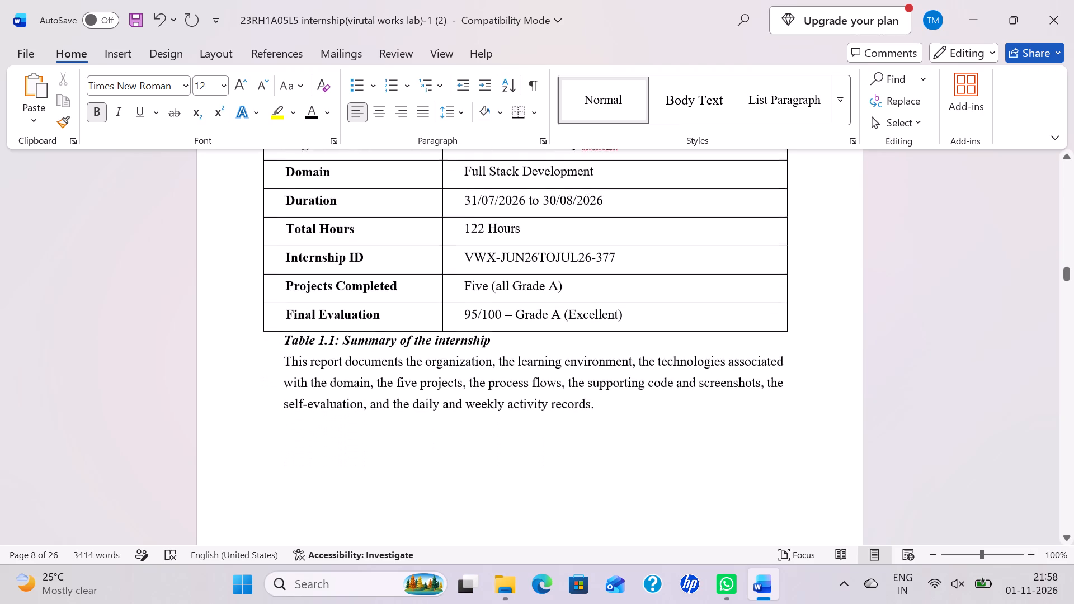
Review the Overview of Organization chapter, including the internship programme dates and objectives.
scroll(698, 390, down, 6)
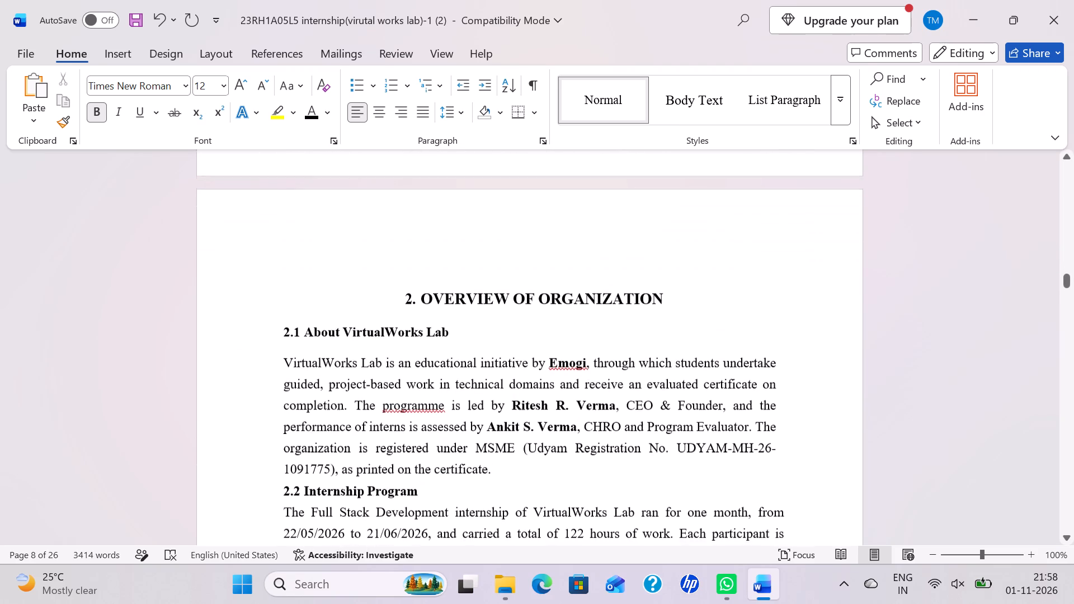
scroll(698, 390, down, 3)
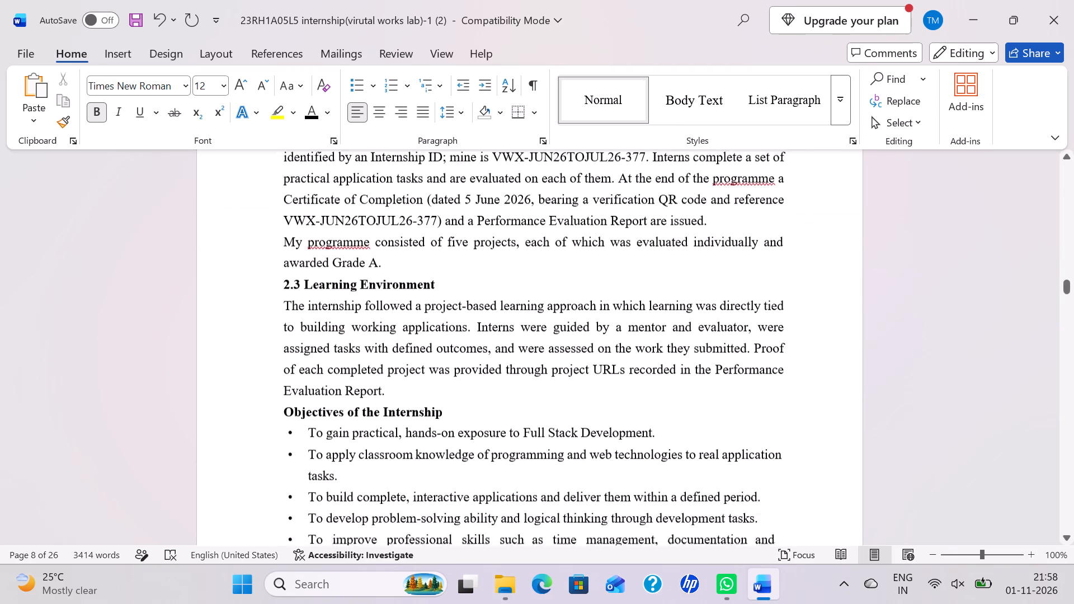
scroll(698, 390, down, 4)
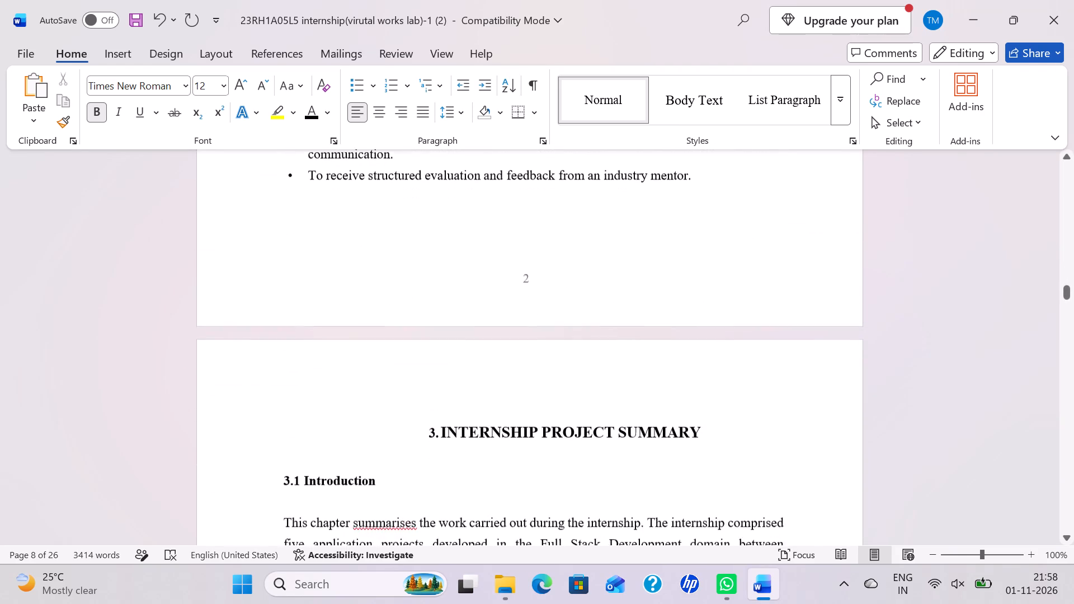
Set the internship start date in the 3.1 Introduction paragraph to 31/07/2026.
scroll(698, 390, down, 3)
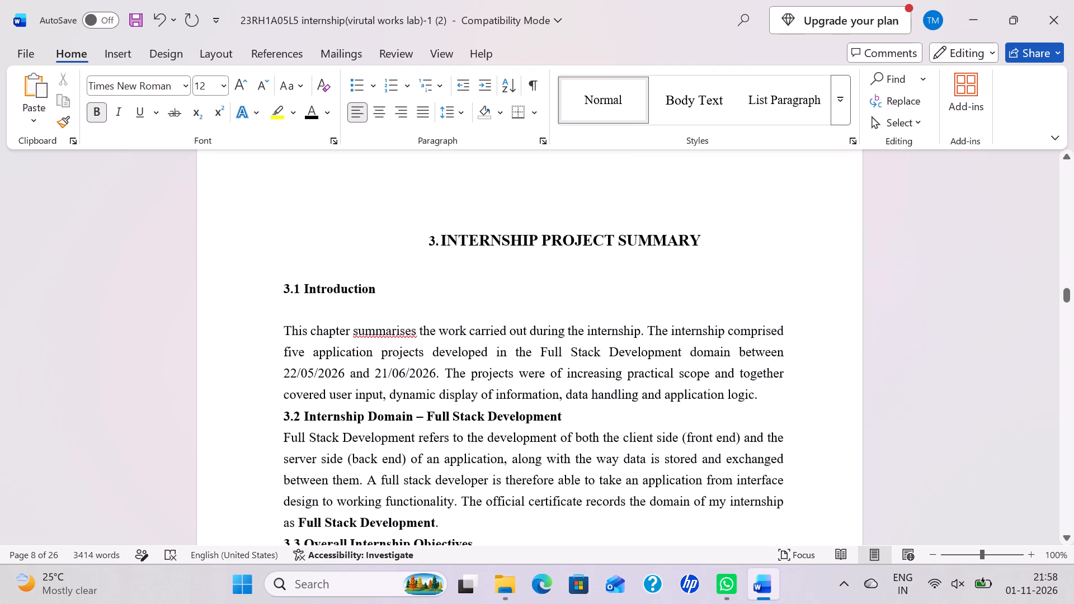
scroll(698, 390, down, 1)
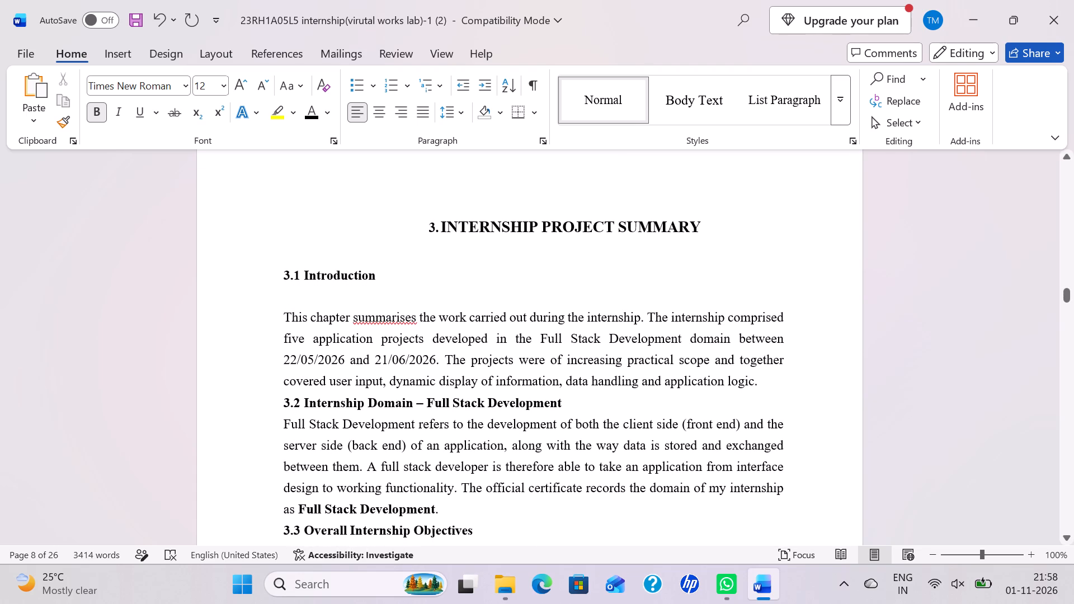
click(299, 359)
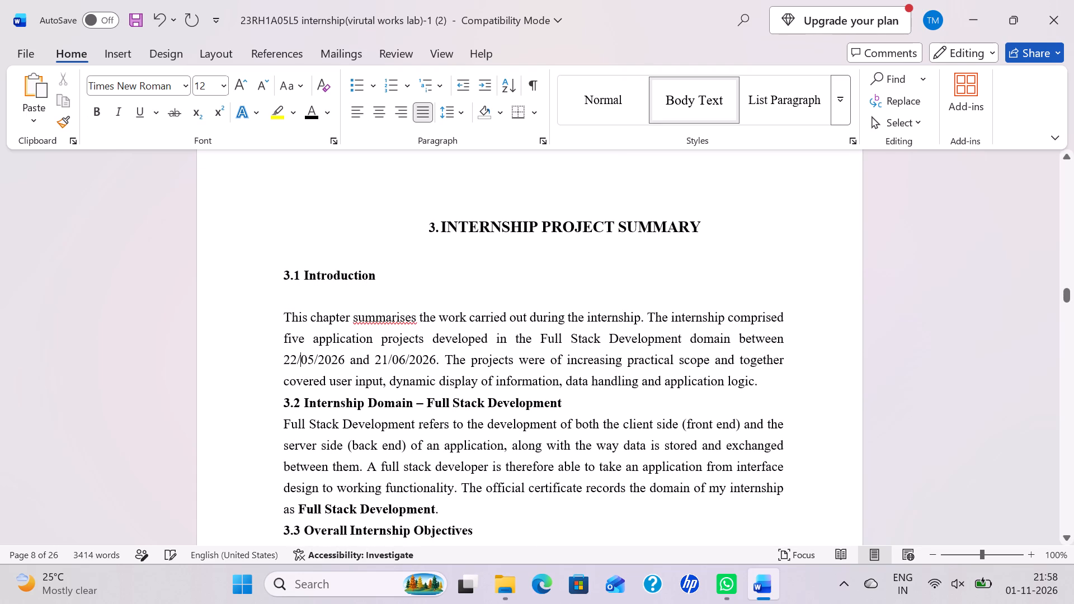
key(Left)
key(BackSpace)
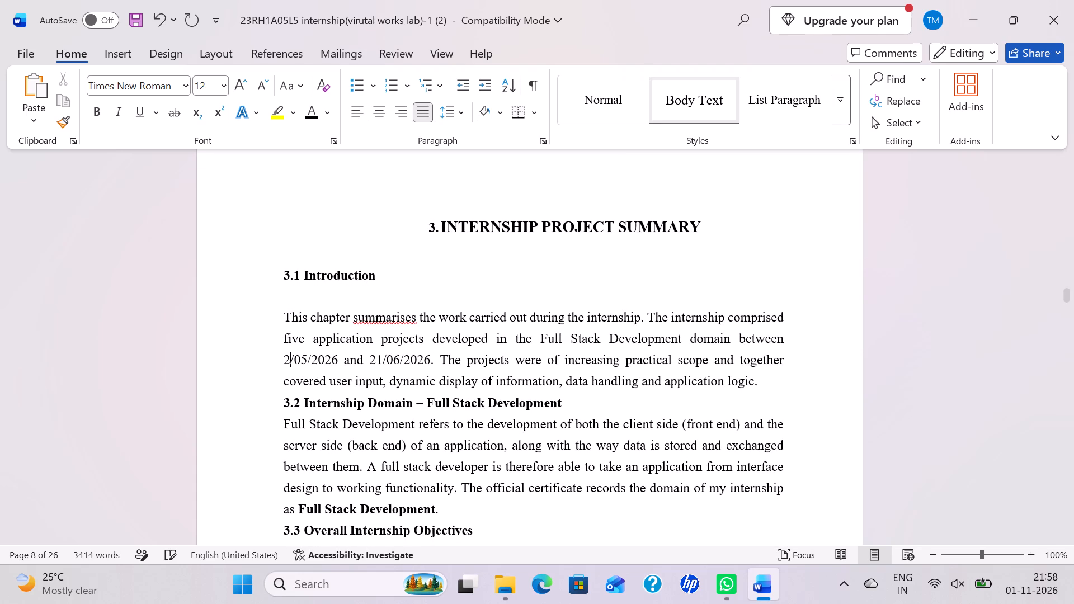
key(BackSpace)
text(31)
key(Right)
key(Right)
key(Right)
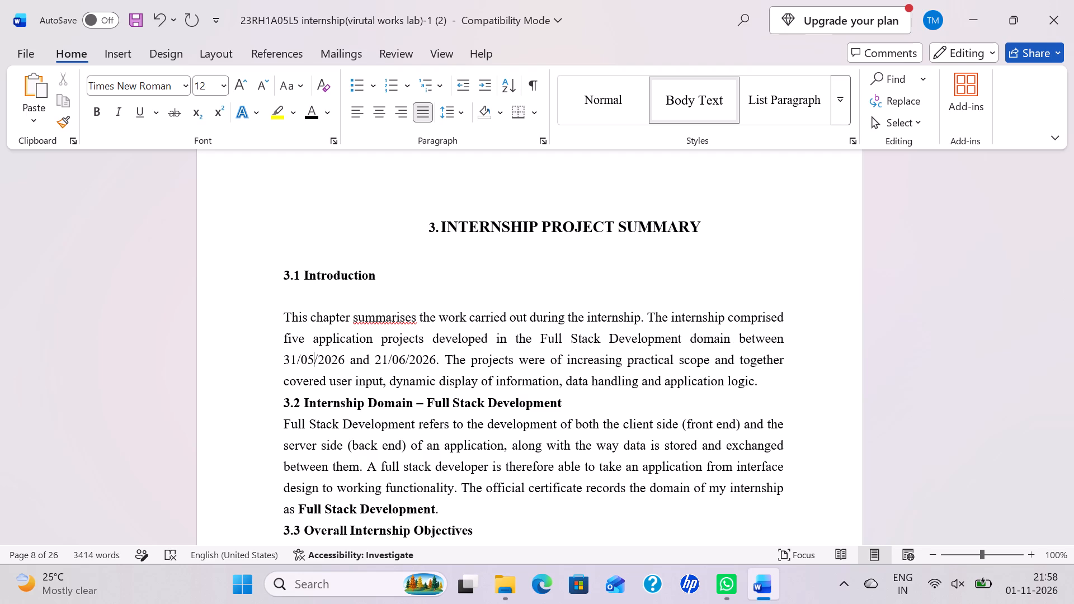
key(BackSpace)
key(7)
Set the internship end date in the 3.1 Introduction paragraph to 30/08/2026.
key(Right)
key(Right)
key(Right)
key(Right)
key(Right)
key(Right)
key(Right)
key(Right)
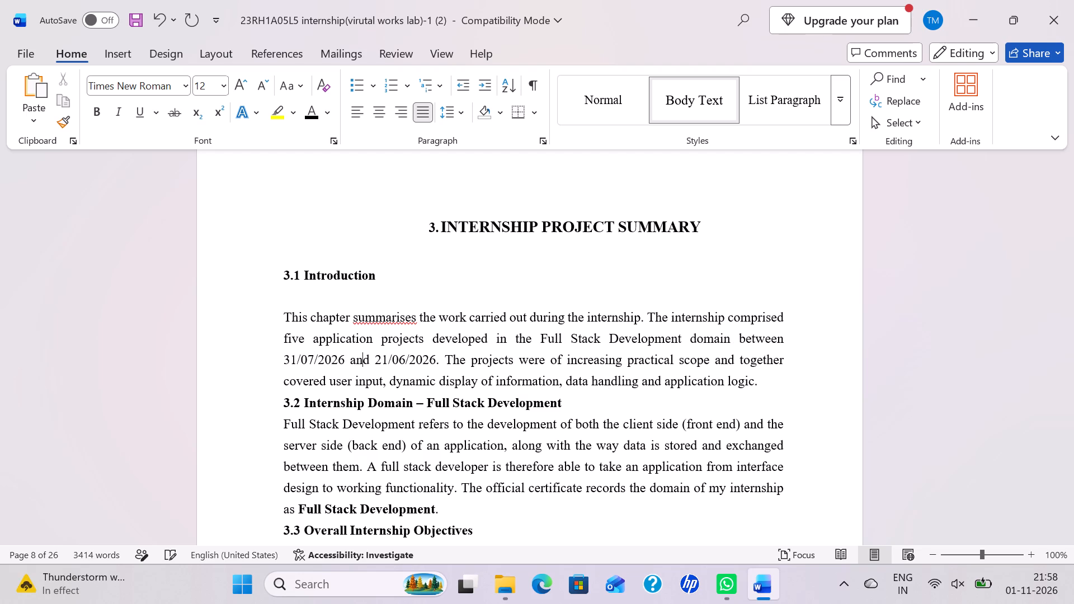
key(Right)
key(Right)
key(Right)
key(Right)
key(BackSpace)
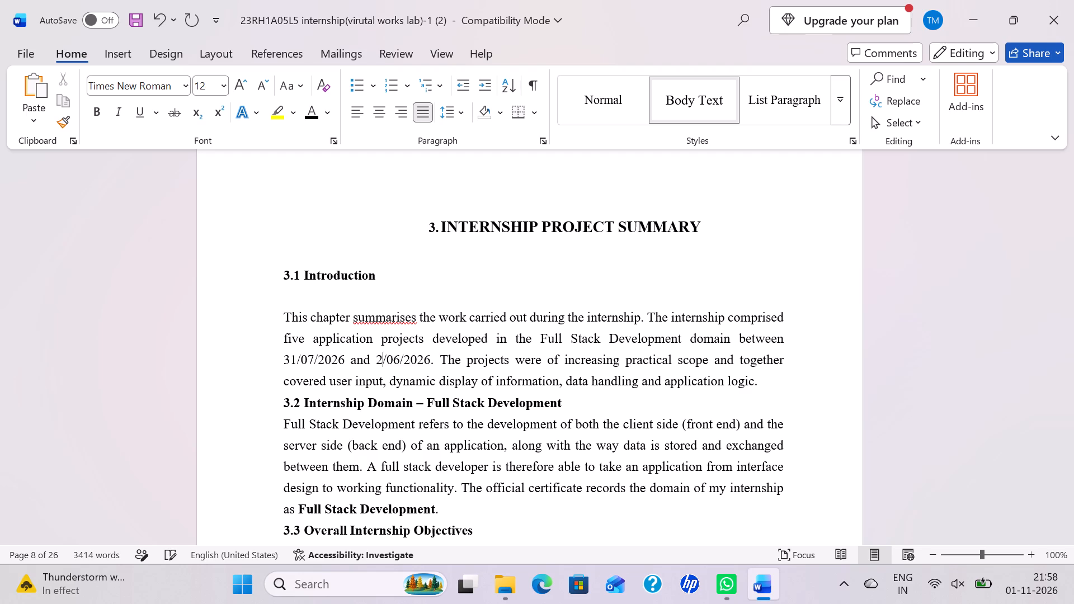
key(BackSpace)
text(30)
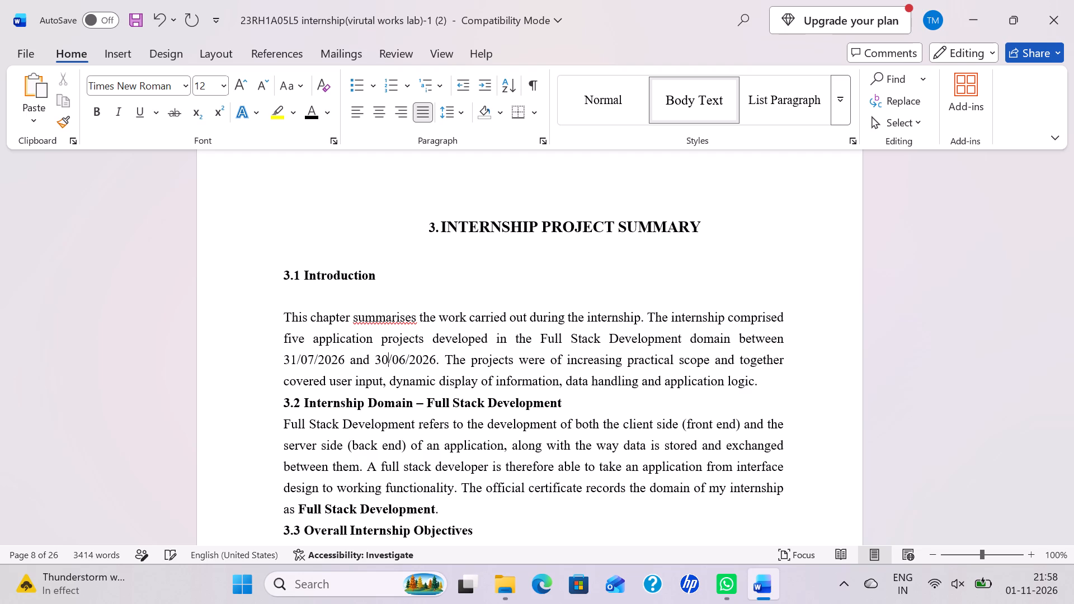
key(Right)
key(Right)
key(Right)
key(BackSpace)
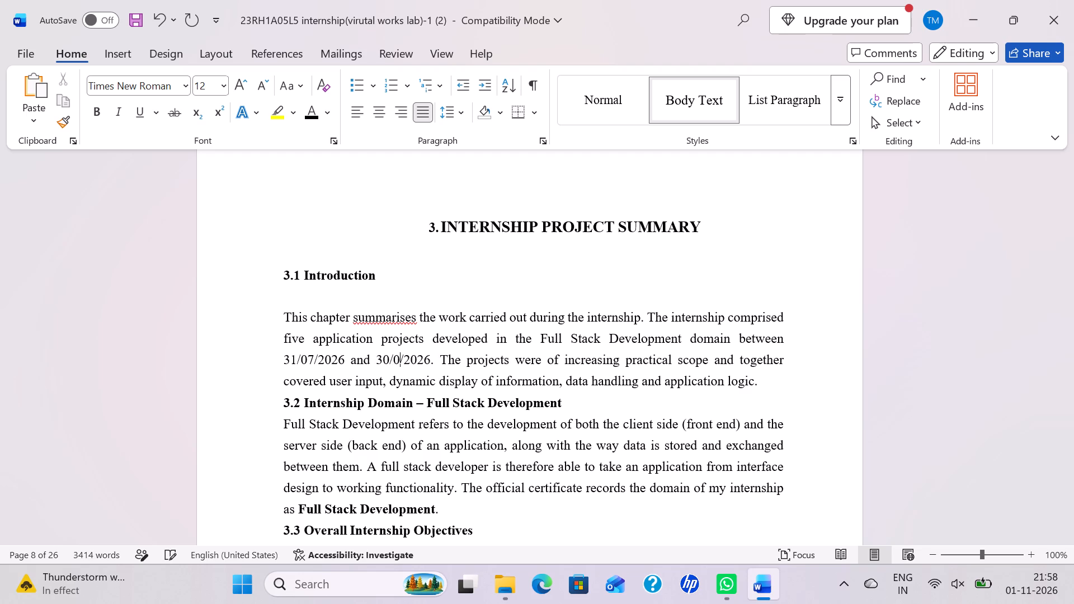
key(8)
scroll(299, 359, down, 3)
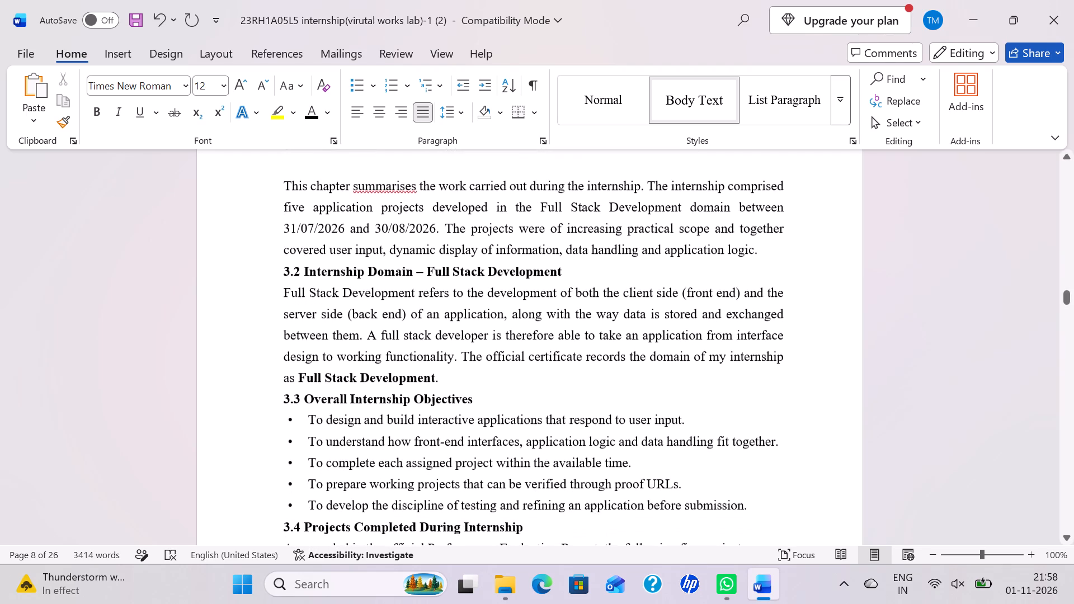
Review the rest of chapter 3, from the internship domain and objectives to the completed projects and skills score tables.
scroll(299, 359, down, 3)
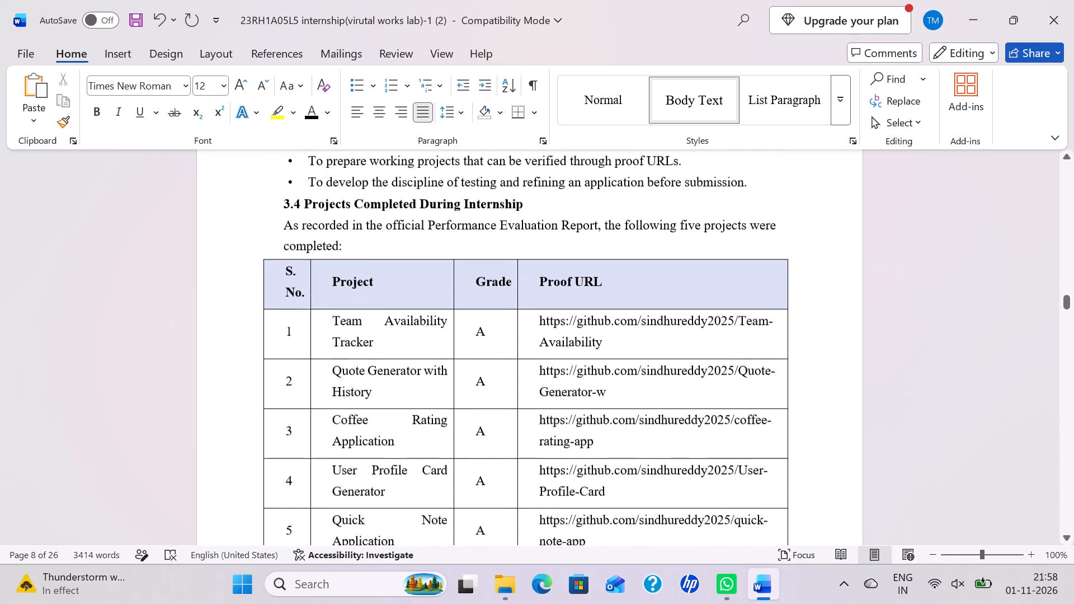
scroll(299, 359, down, 4)
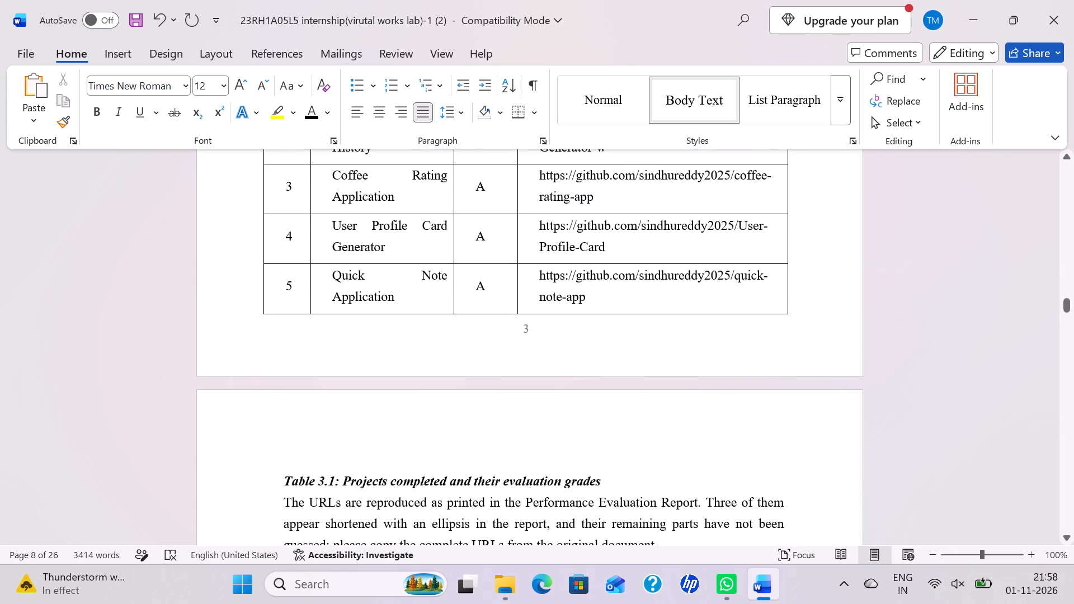
scroll(299, 359, down, 3)
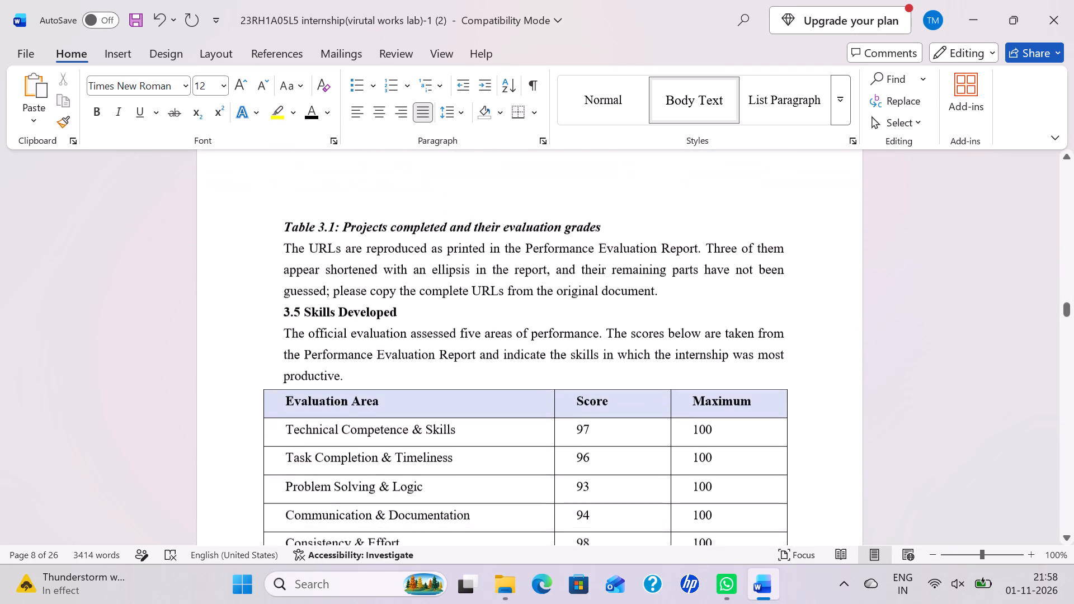
scroll(299, 359, down, 2)
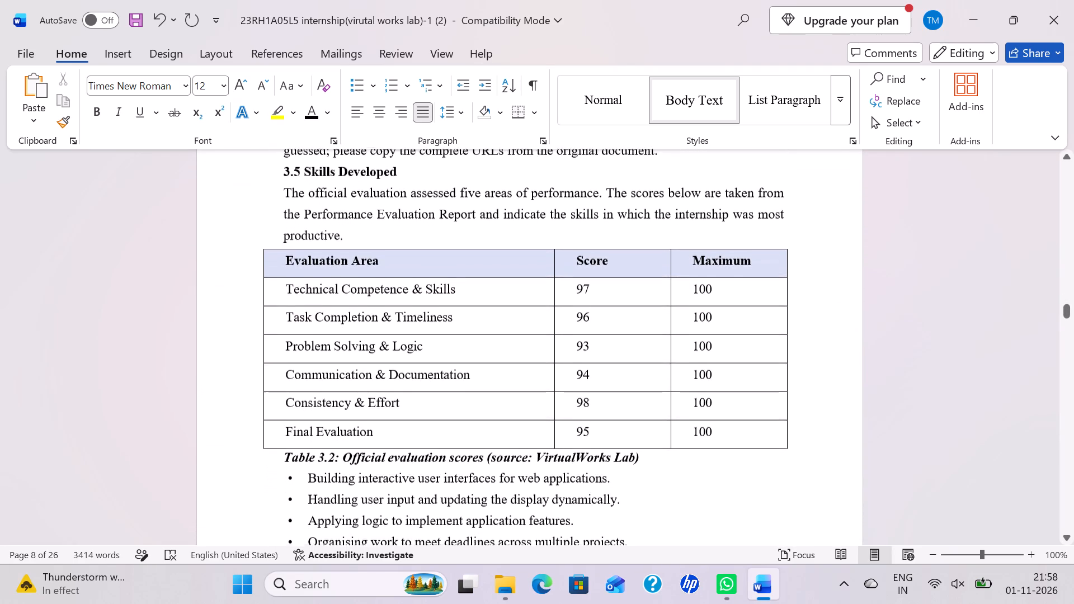
scroll(299, 359, down, 1)
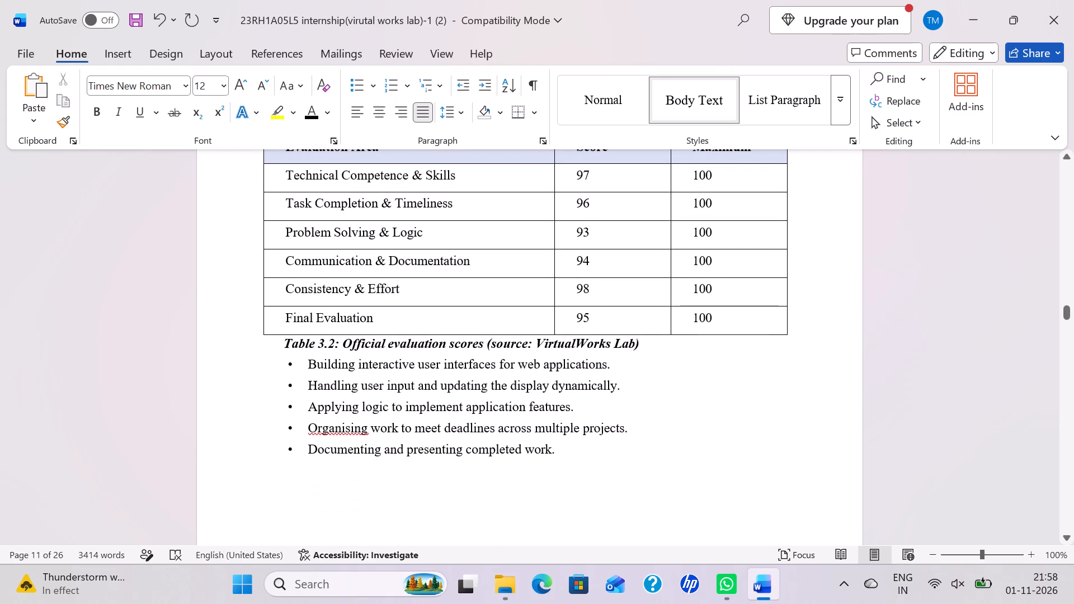
scroll(299, 359, down, 3)
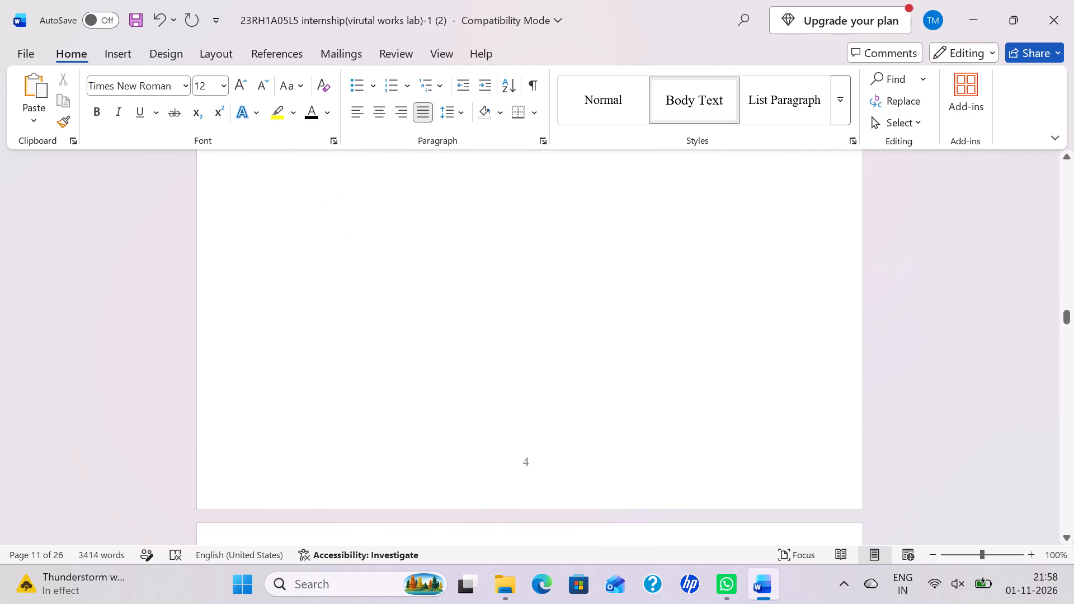
Review the tools and techniques chapter, from the technologies used to its closing paragraph.
scroll(299, 359, down, 5)
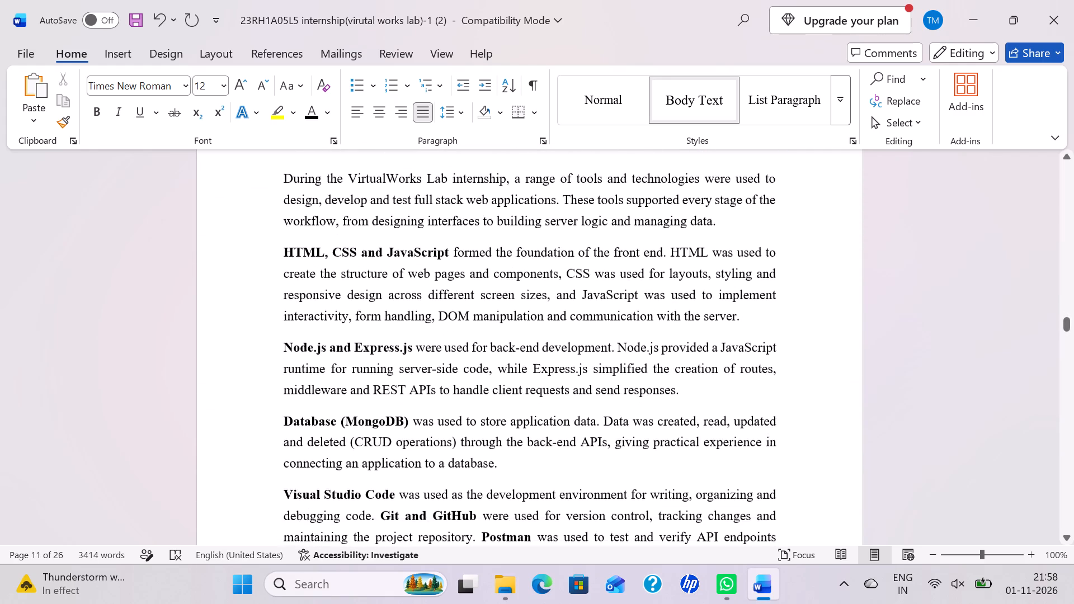
scroll(299, 359, down, 5)
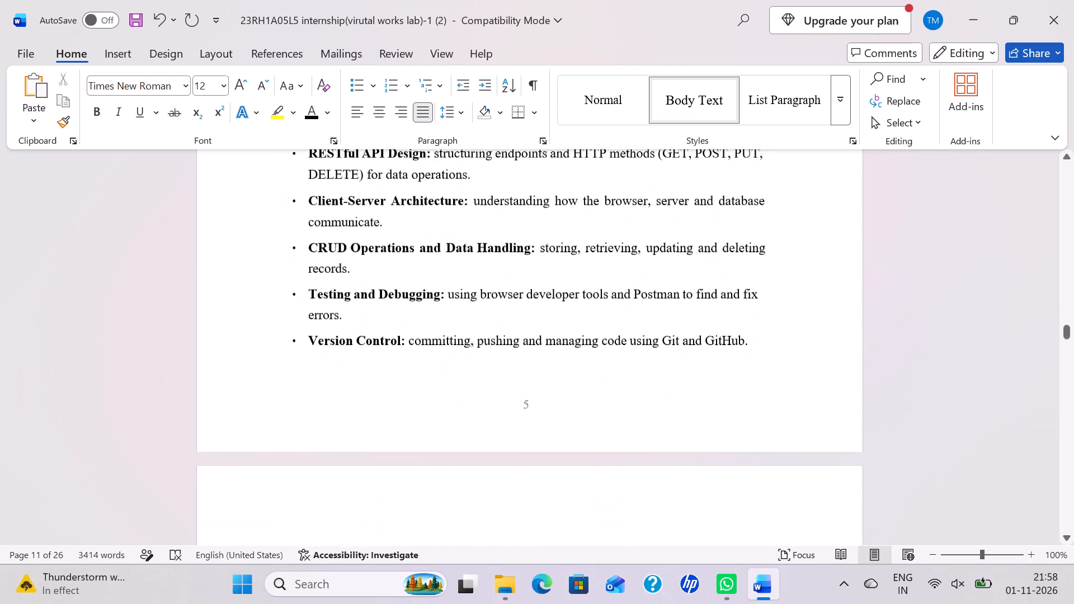
scroll(299, 359, down, 4)
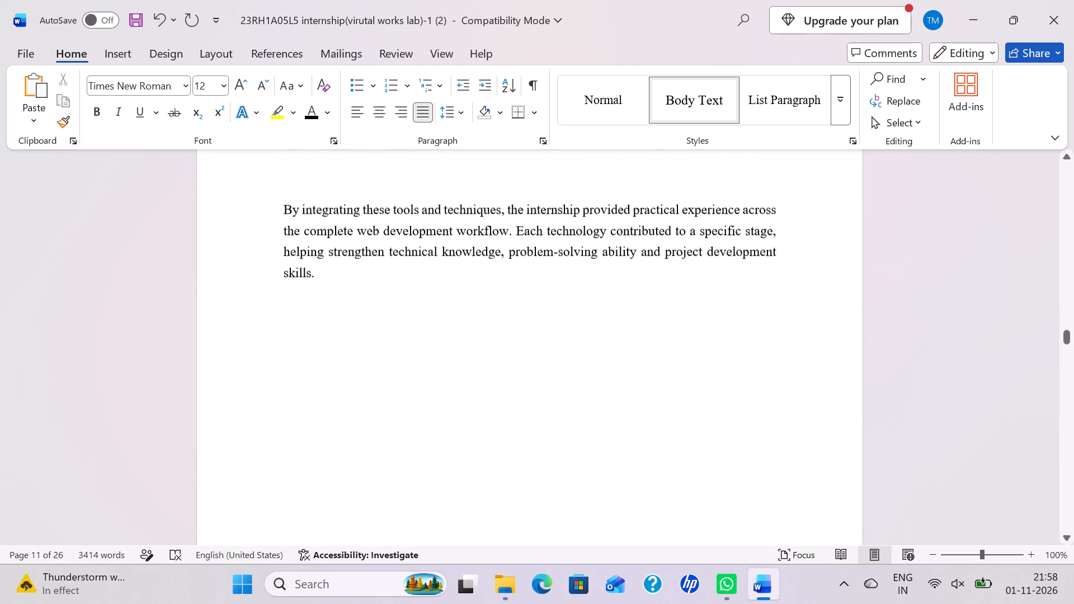
scroll(299, 359, down, 6)
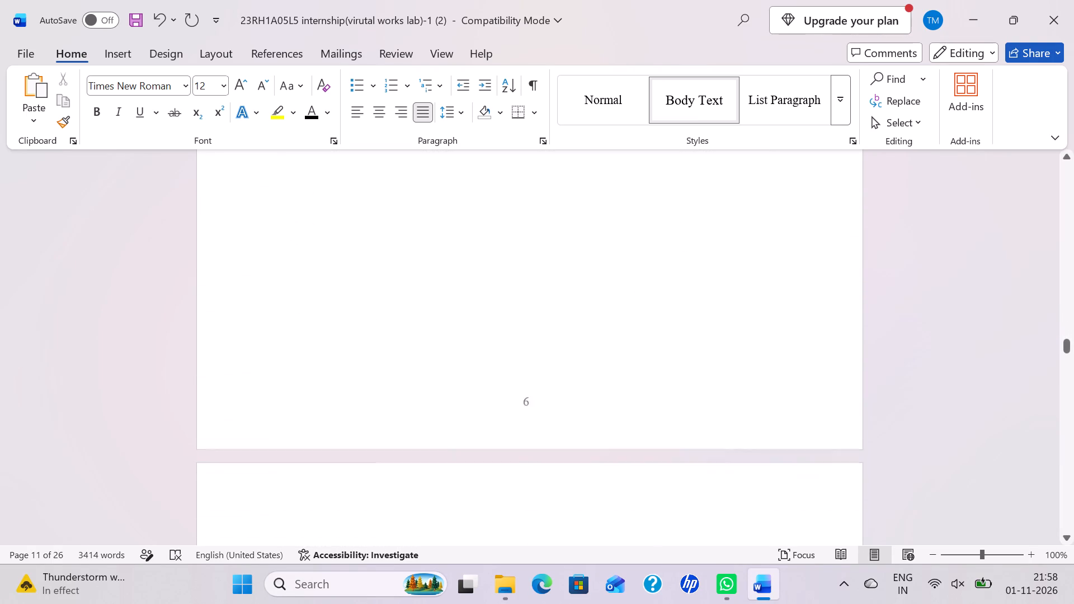
Review the data flow diagrams, the code listings in chapter 6, and the results table with its application screenshots.
scroll(299, 359, down, 6)
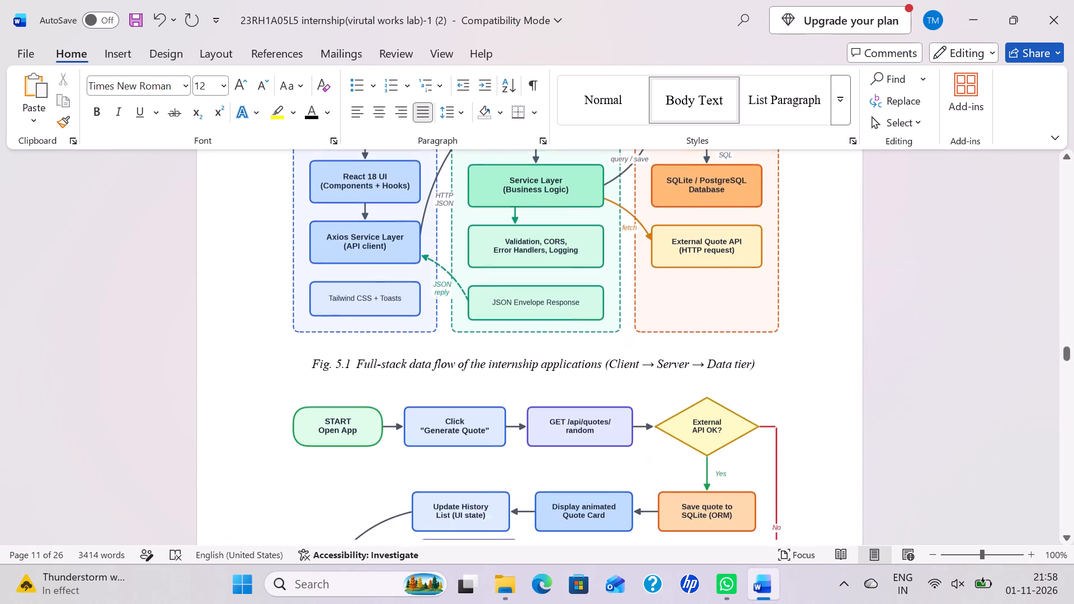
scroll(299, 359, down, 5)
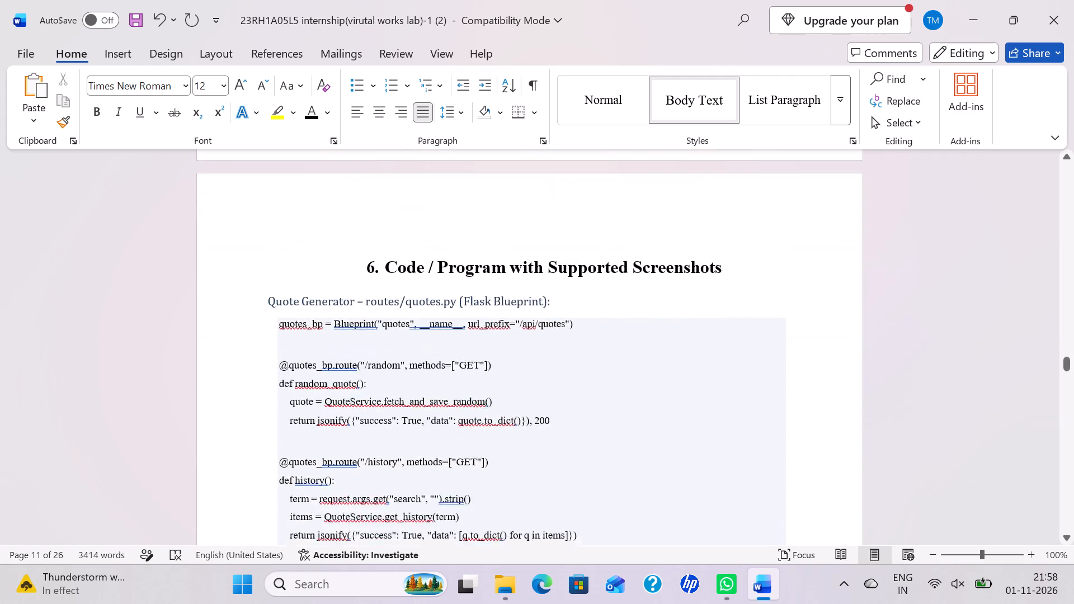
scroll(299, 359, down, 6)
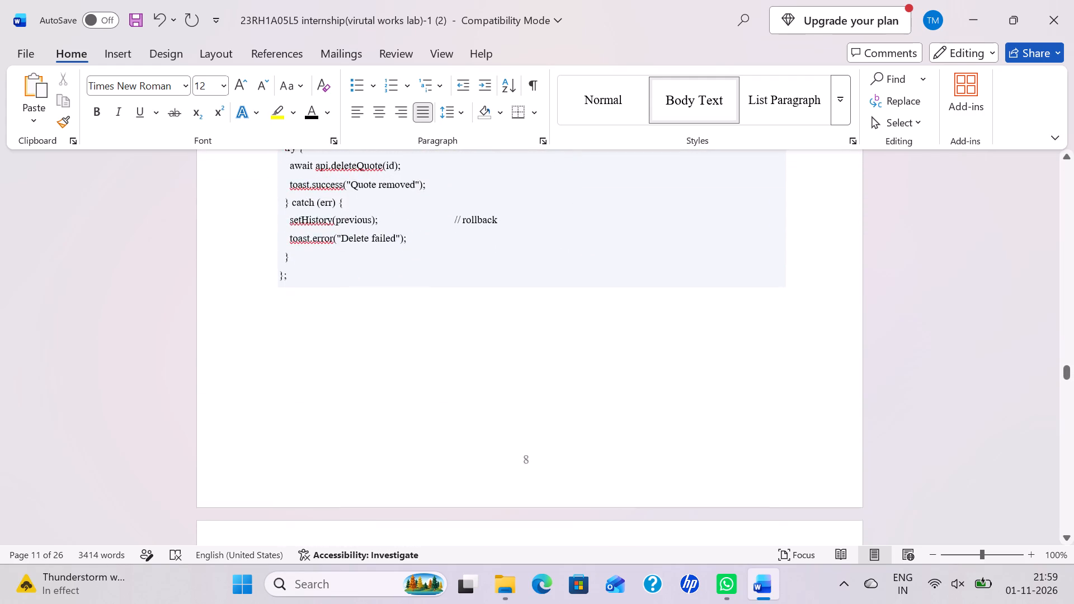
scroll(299, 359, down, 5)
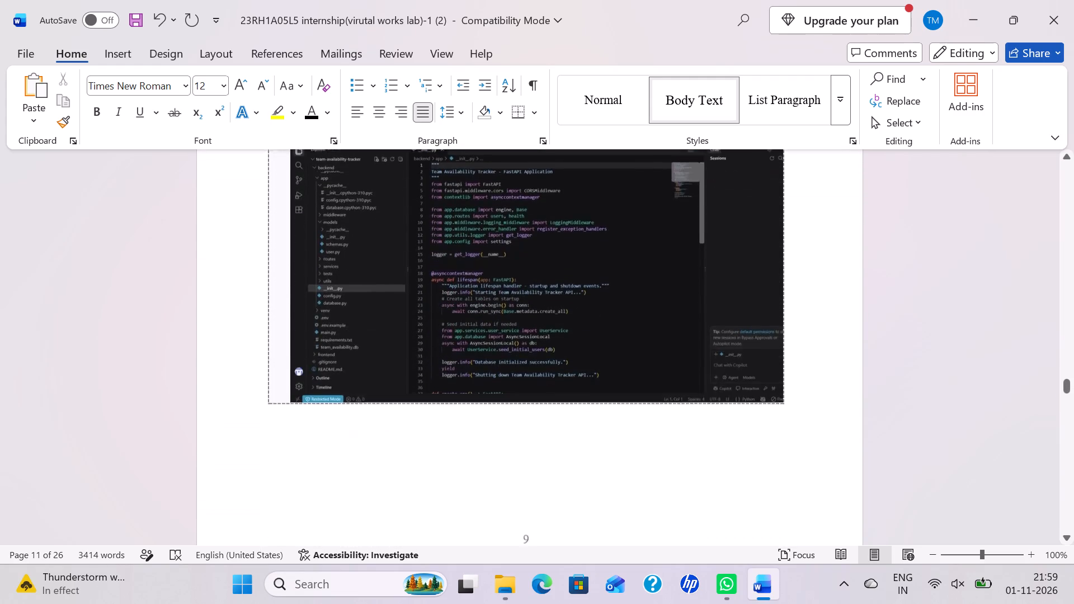
scroll(299, 359, down, 5)
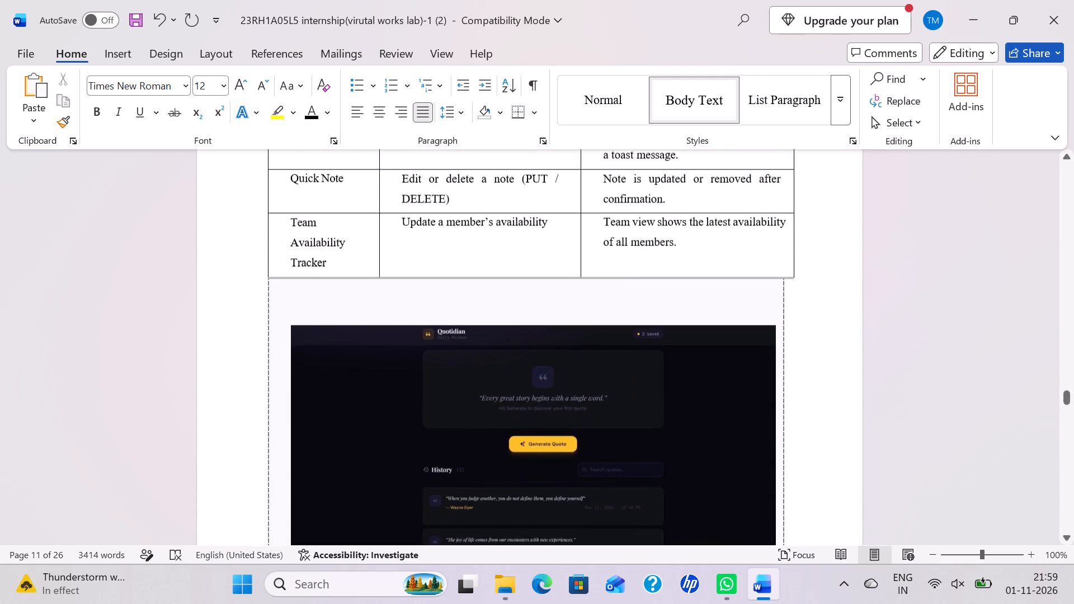
scroll(299, 359, down, 7)
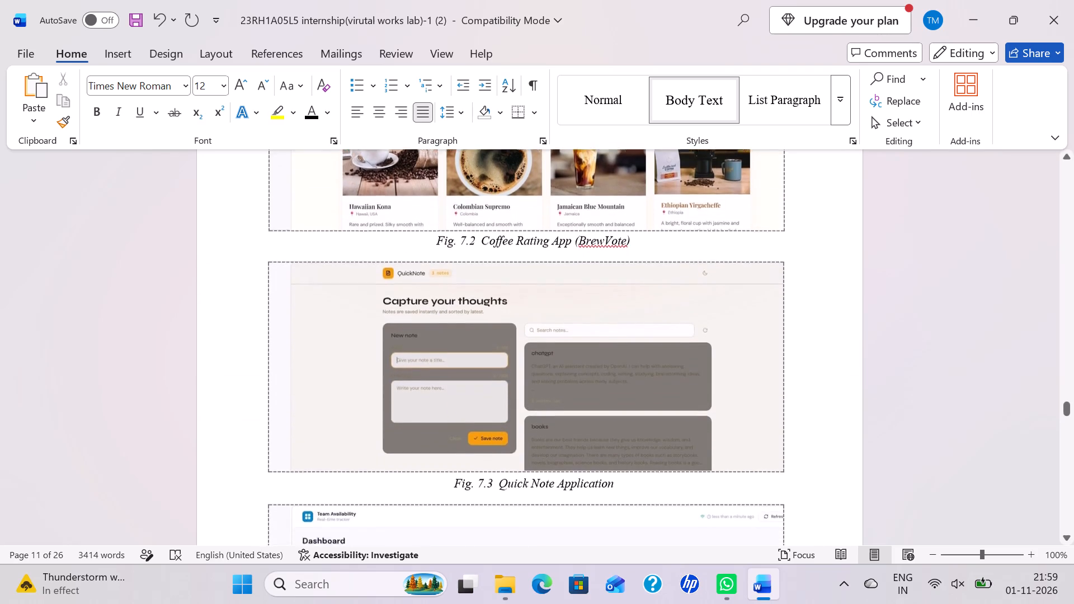
Review the Student Evaluation chapter, the dates in the daily activity log, and the weekly progress report.
scroll(299, 359, down, 6)
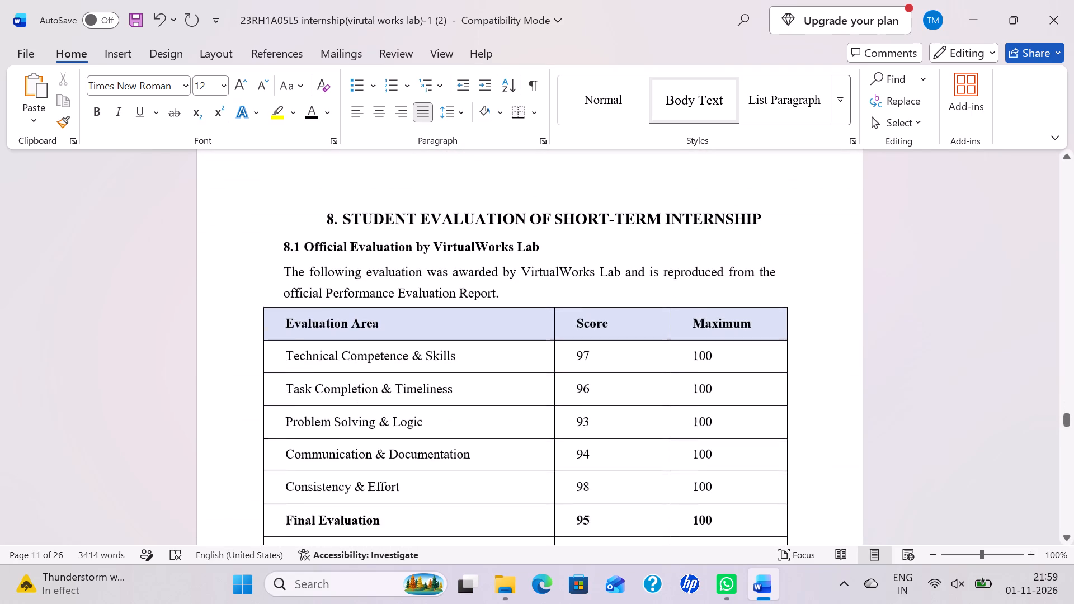
scroll(299, 359, down, 1)
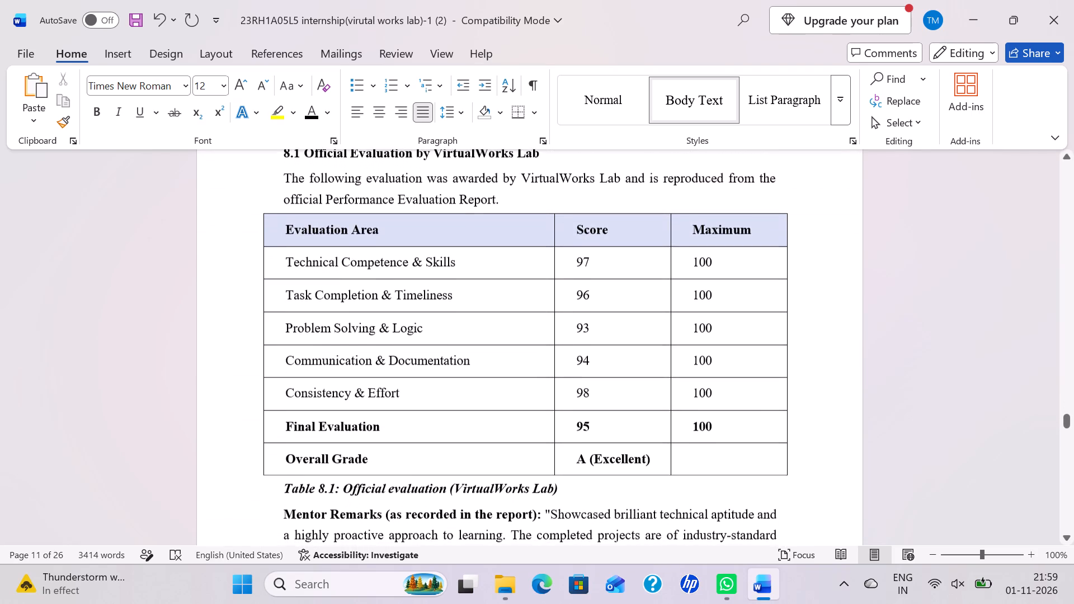
scroll(299, 359, down, 5)
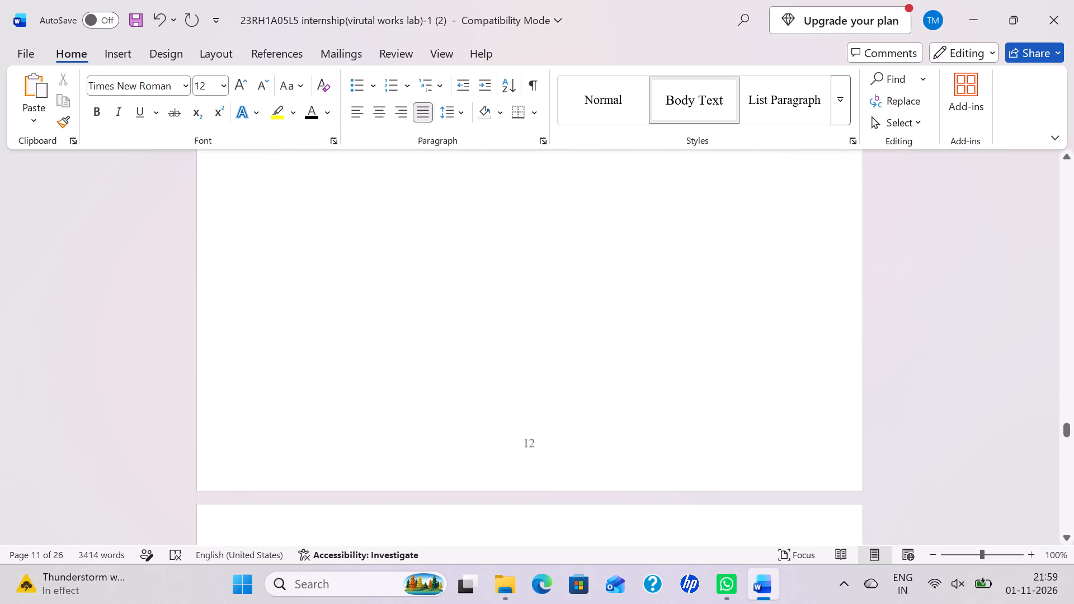
scroll(299, 359, down, 6)
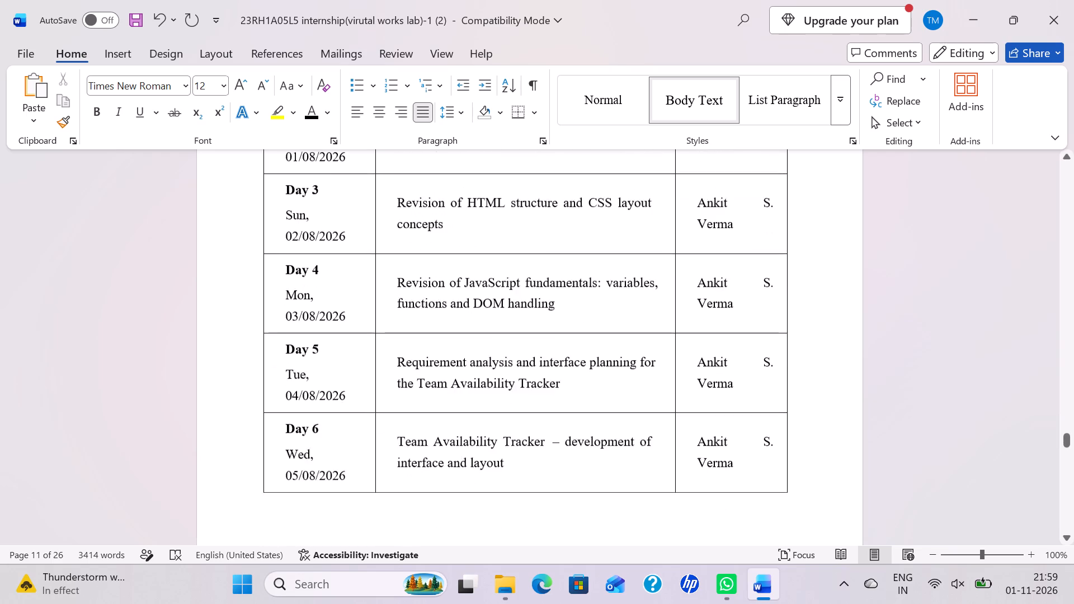
scroll(299, 359, down, 1)
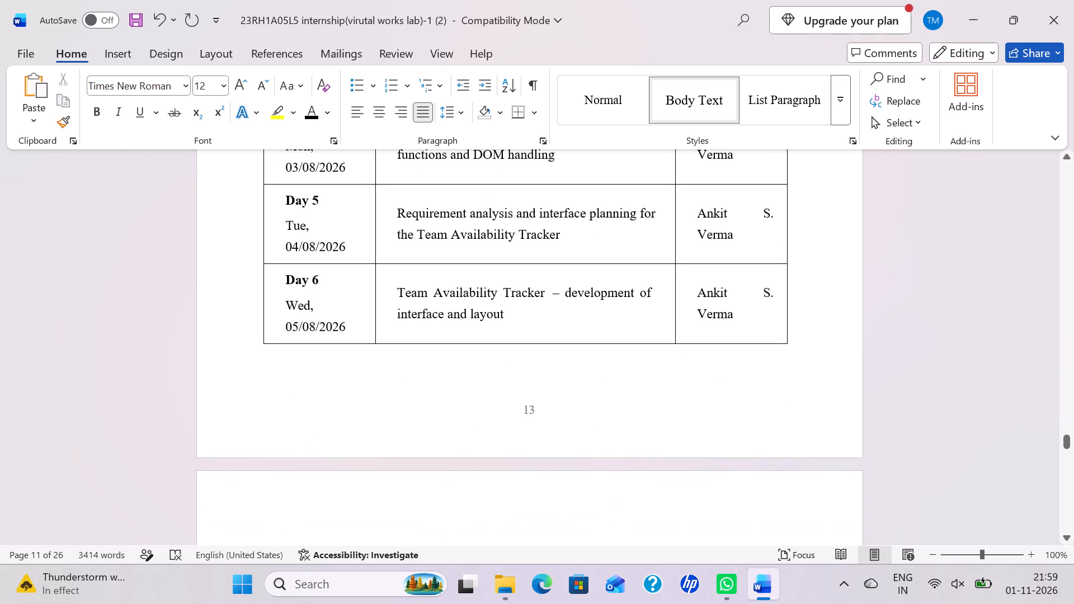
scroll(299, 359, down, 6)
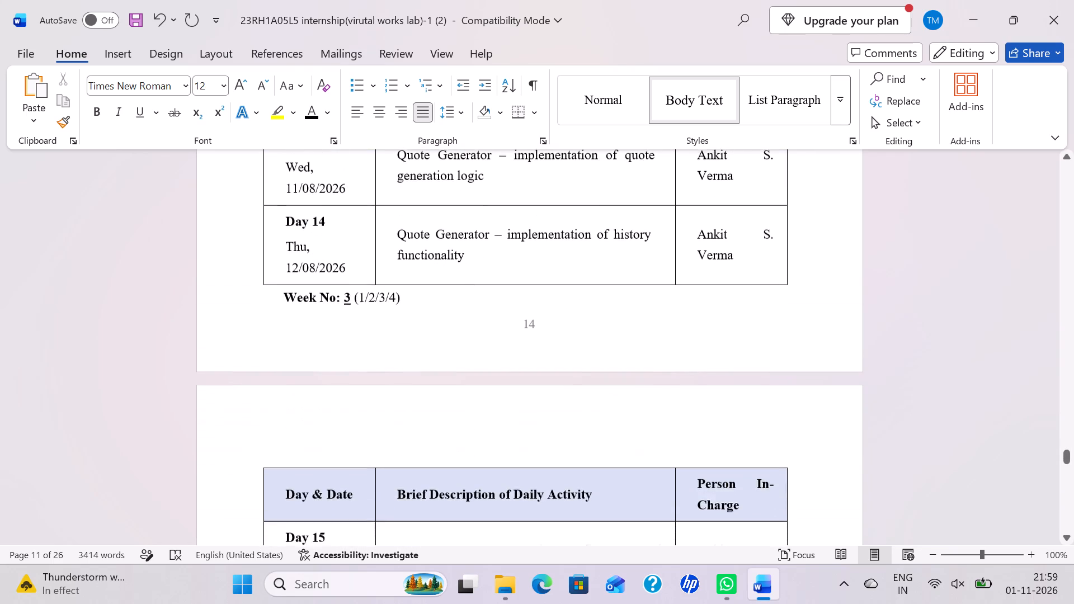
scroll(299, 359, down, 6)
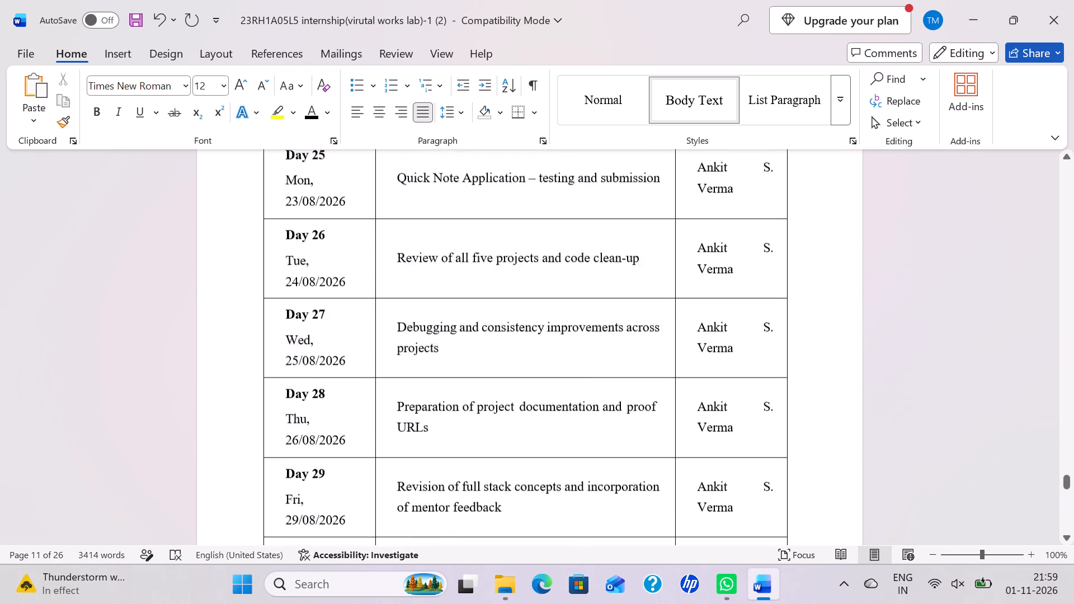
scroll(299, 359, down, 7)
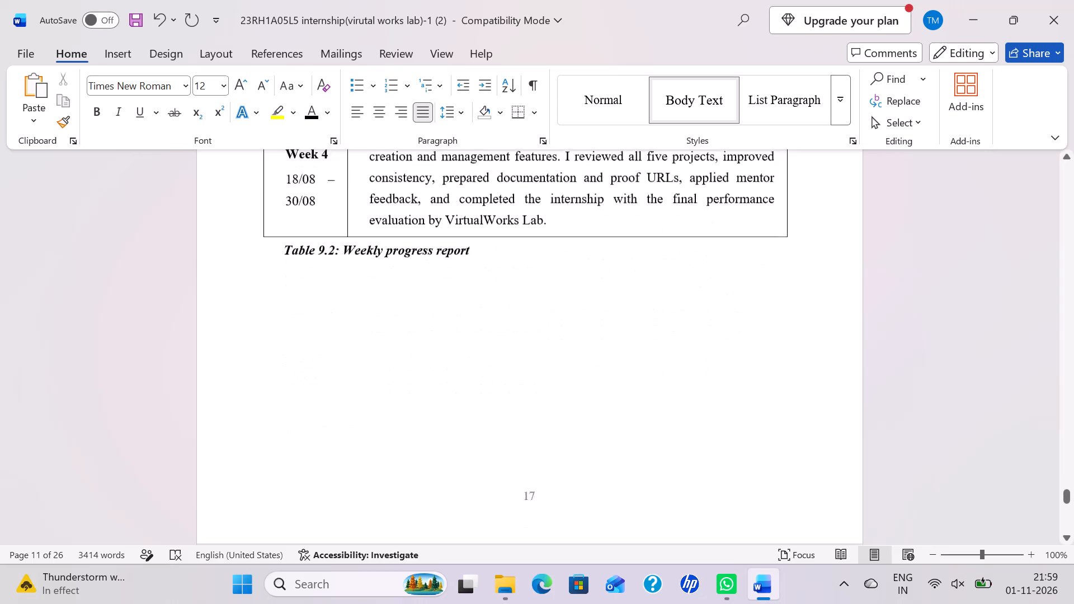
scroll(299, 359, down, 4)
Return to the front matter and check the dates and roll number on the Performance Evaluation Report and Certificate pages.
scroll(299, 359, up, 1)
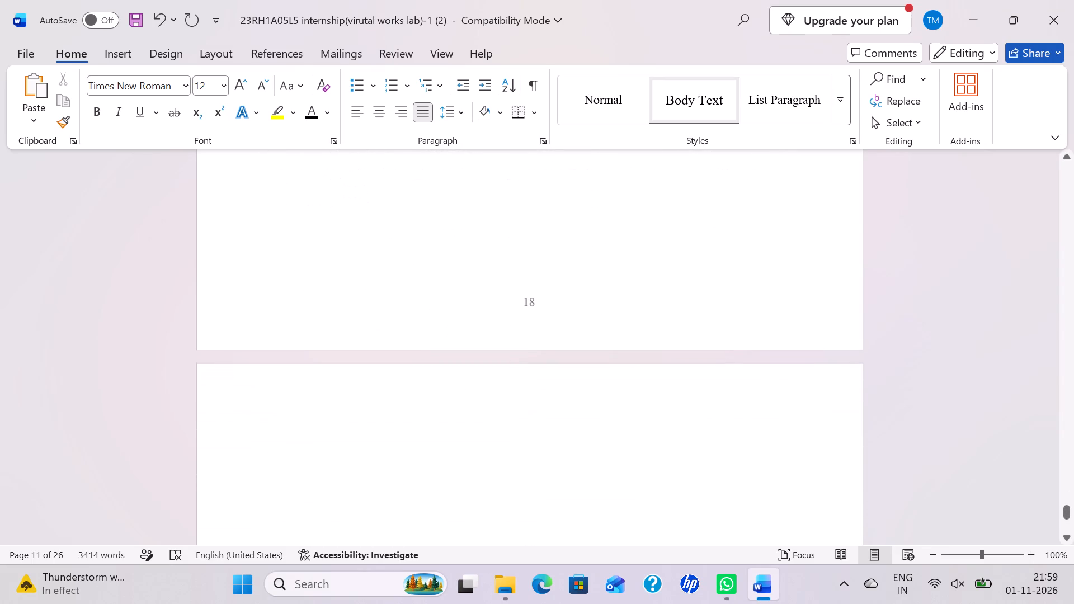
scroll(299, 359, up, 14)
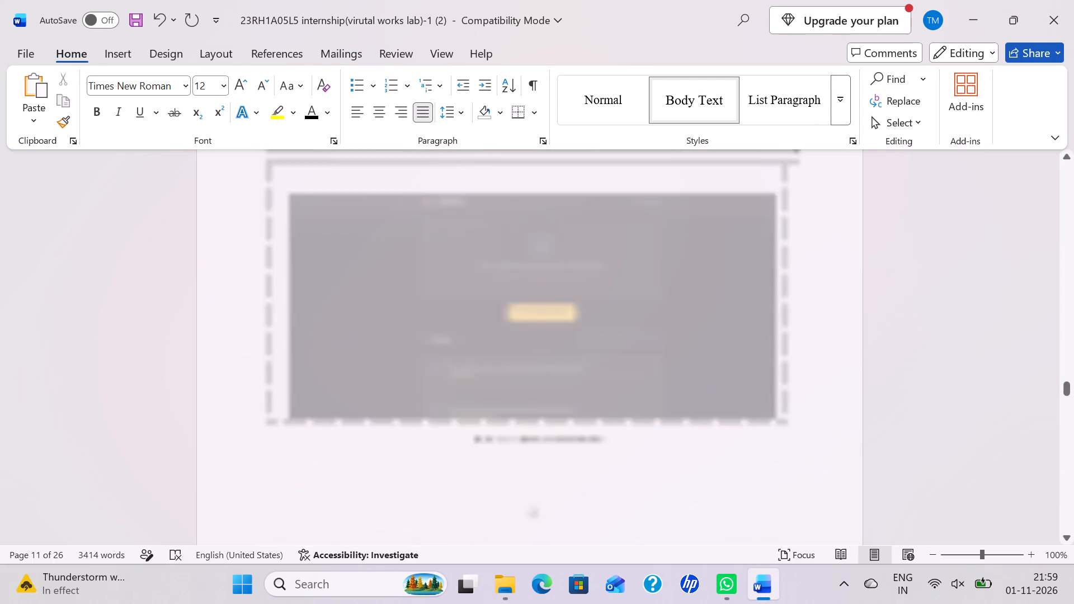
scroll(299, 359, up, 19)
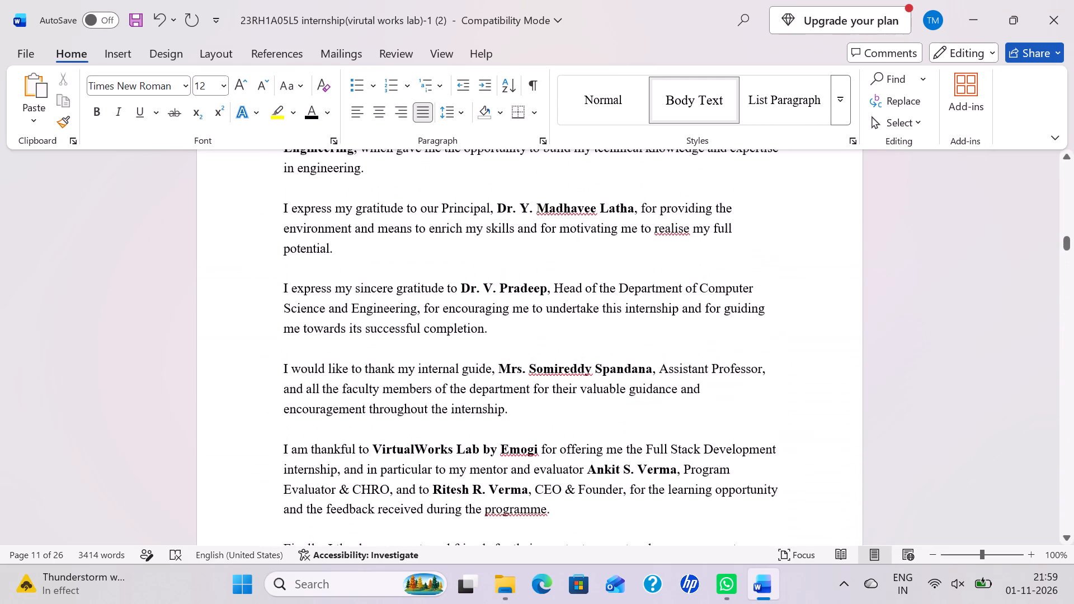
scroll(299, 359, up, 13)
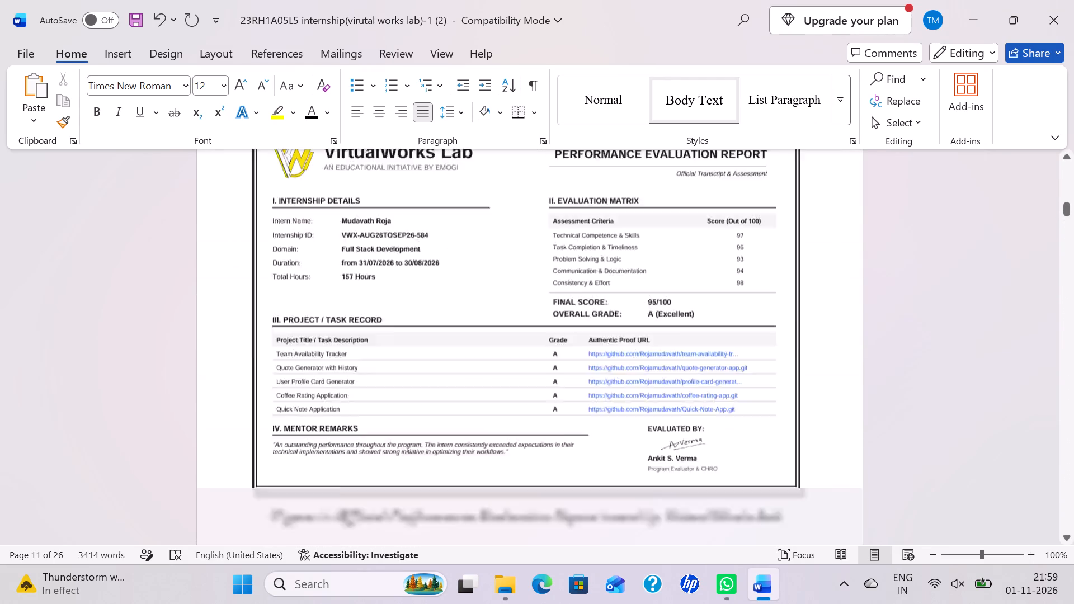
scroll(299, 359, up, 6)
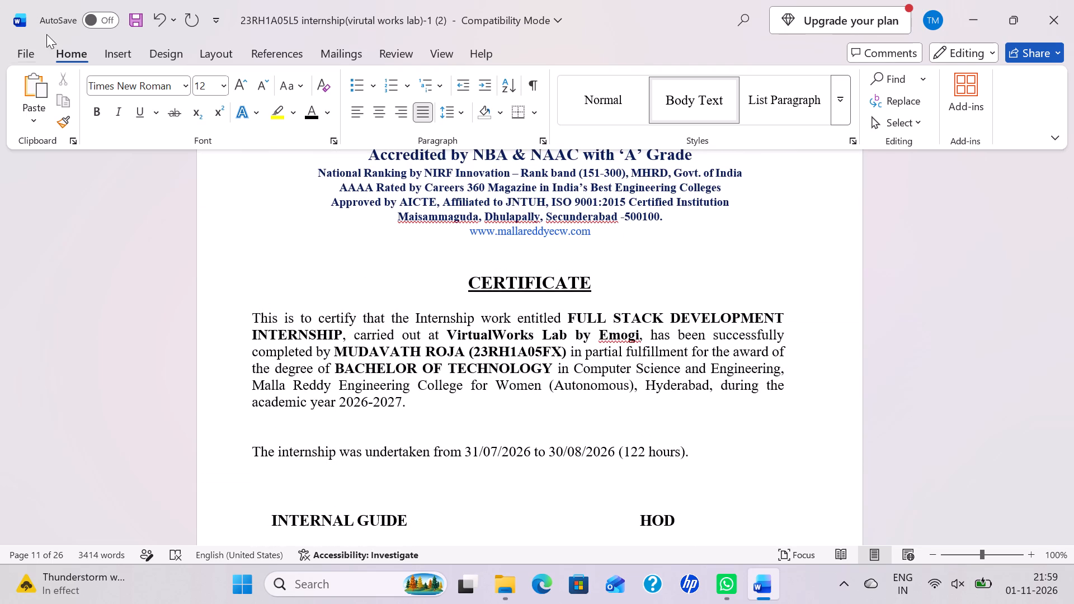
Save a copy of the report in Downloads as a Word Document, changing the roll number's ending in the file name to FX.
click(26, 51)
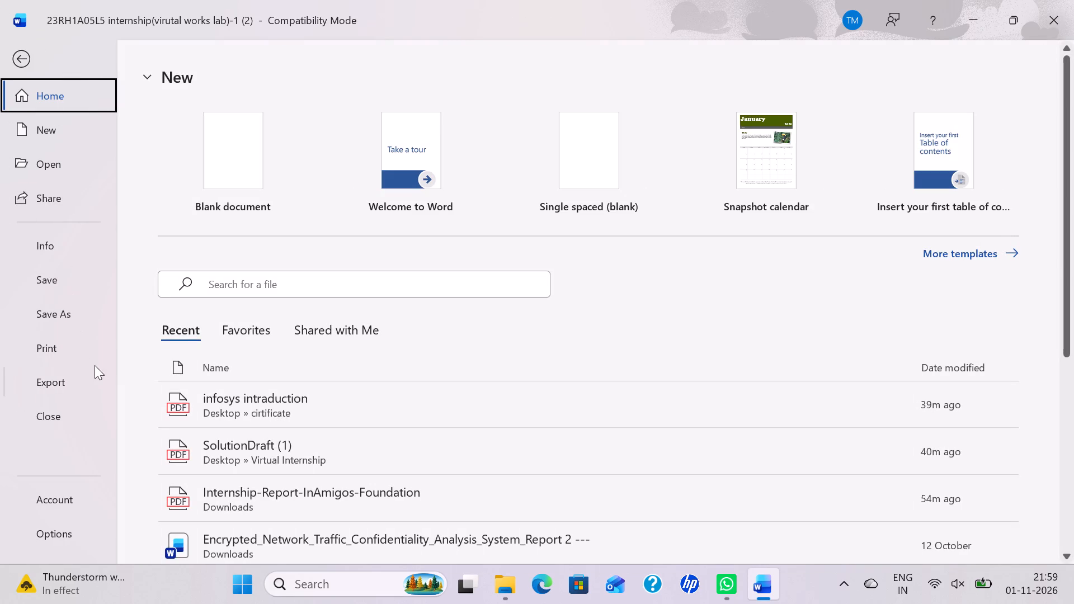
click(44, 313)
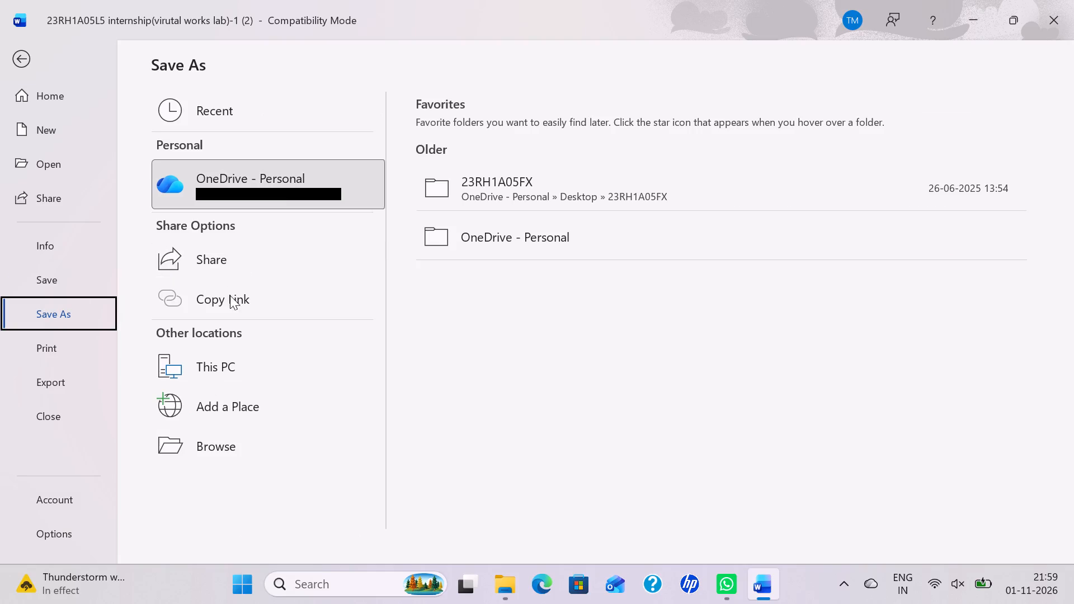
click(498, 193)
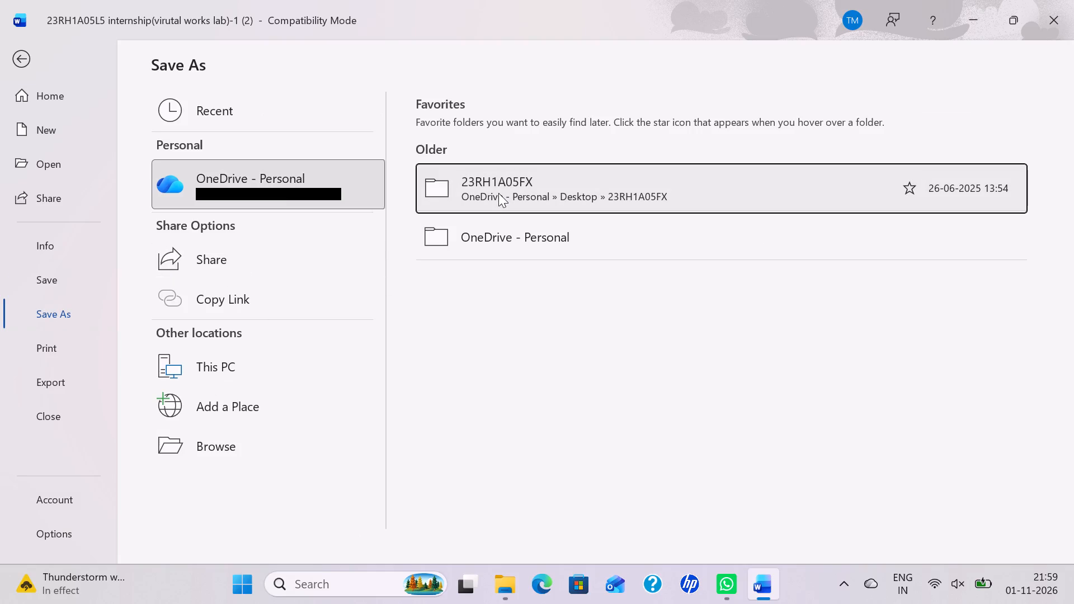
click(232, 360)
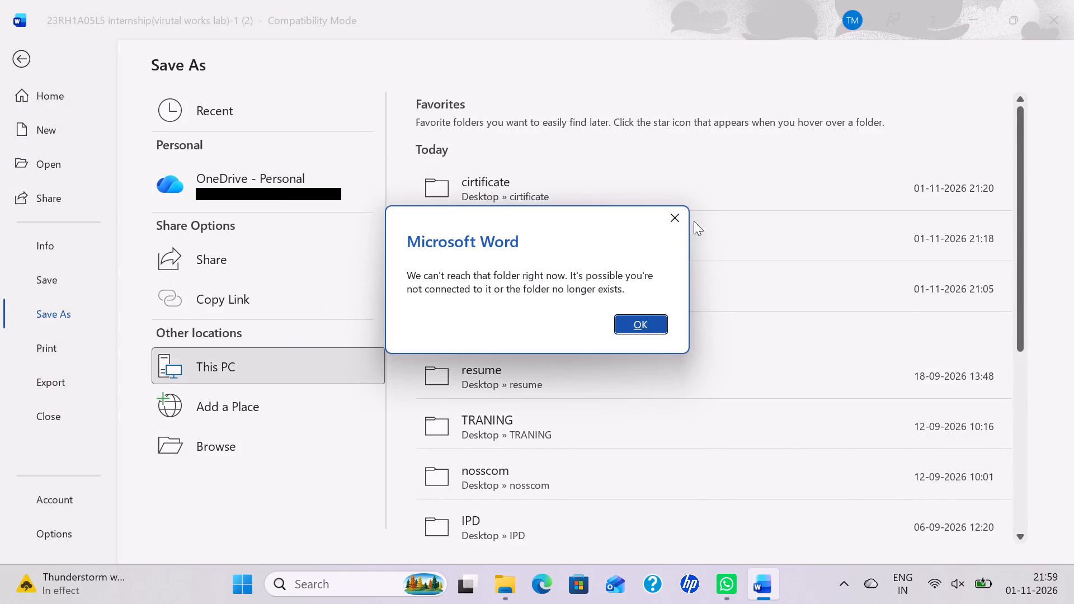
click(666, 224)
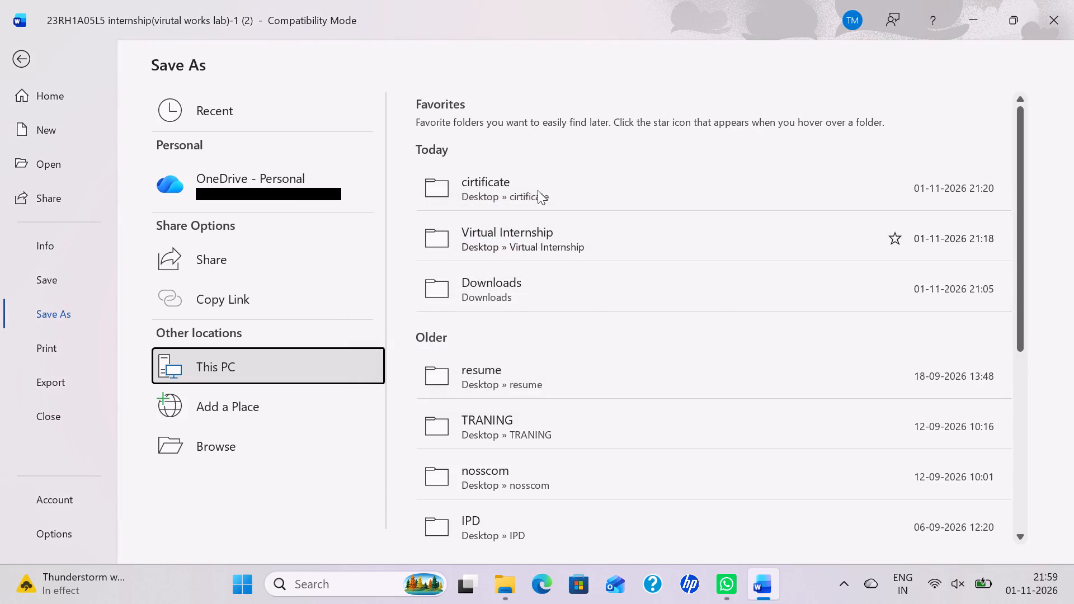
click(516, 291)
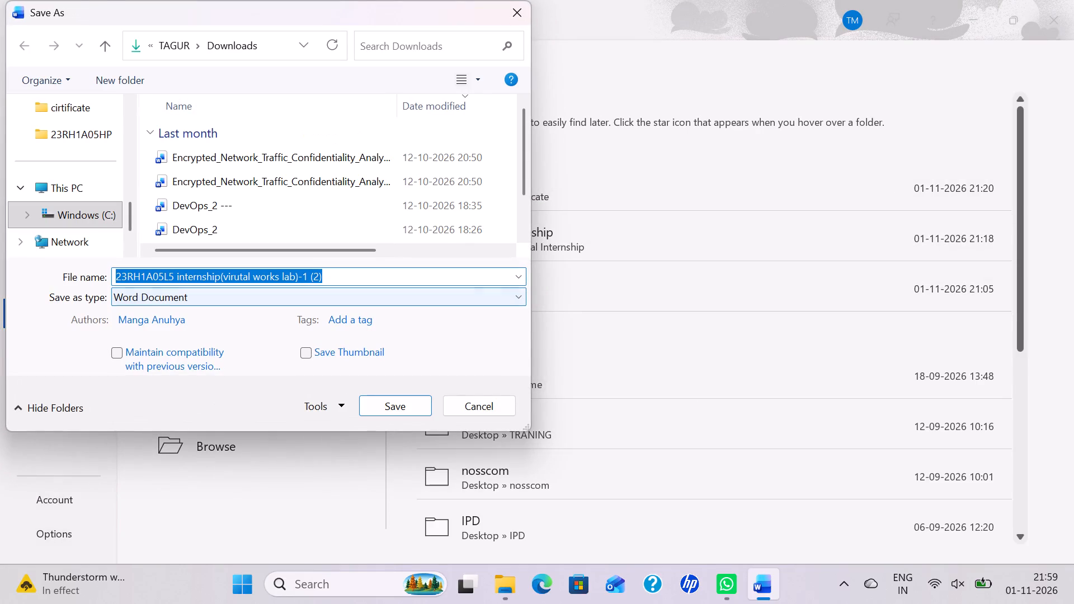
click(174, 276)
key(BackSpace)
key(BackSpace)
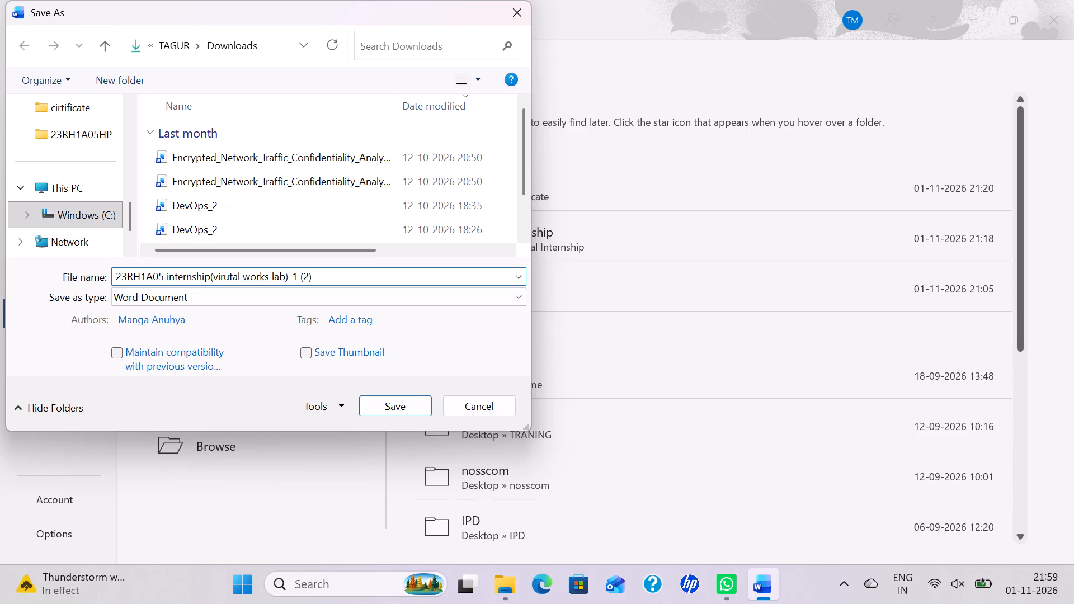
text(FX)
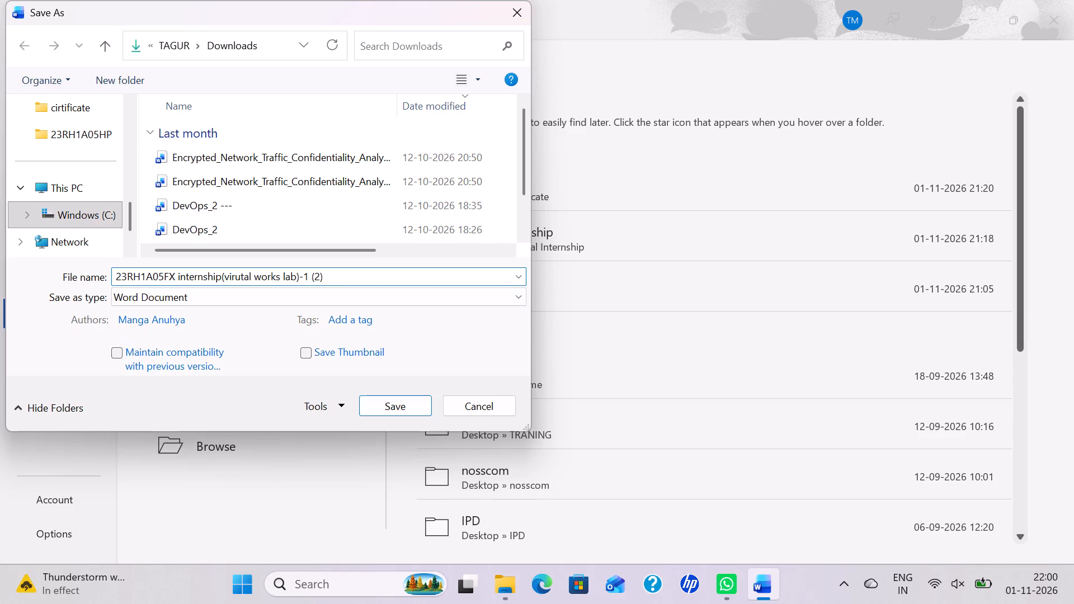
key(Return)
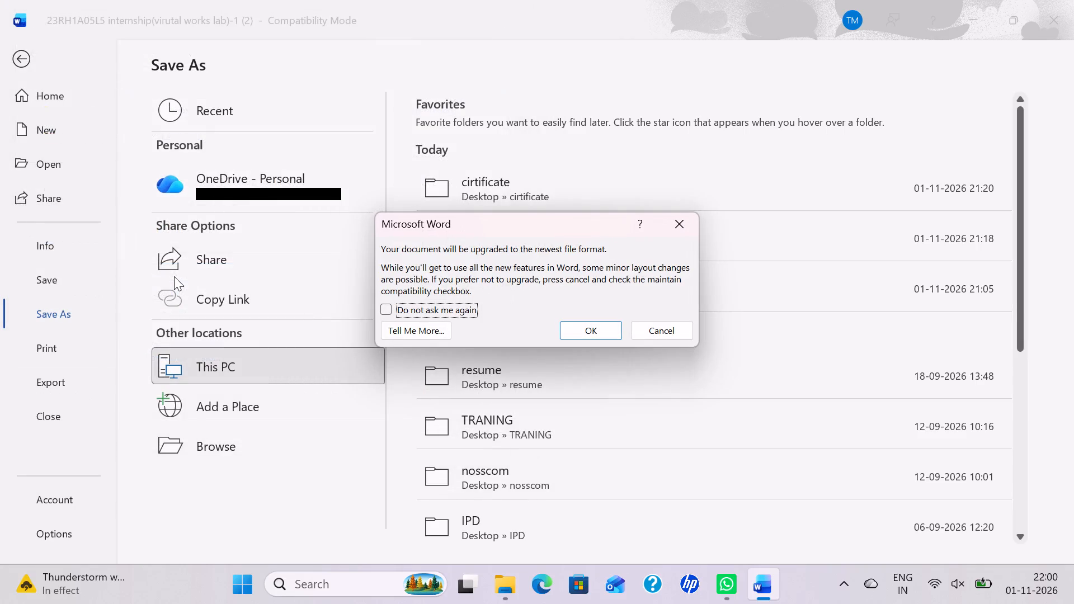
Accept the upgrade to the newest file format to complete saving the report copy.
click(580, 338)
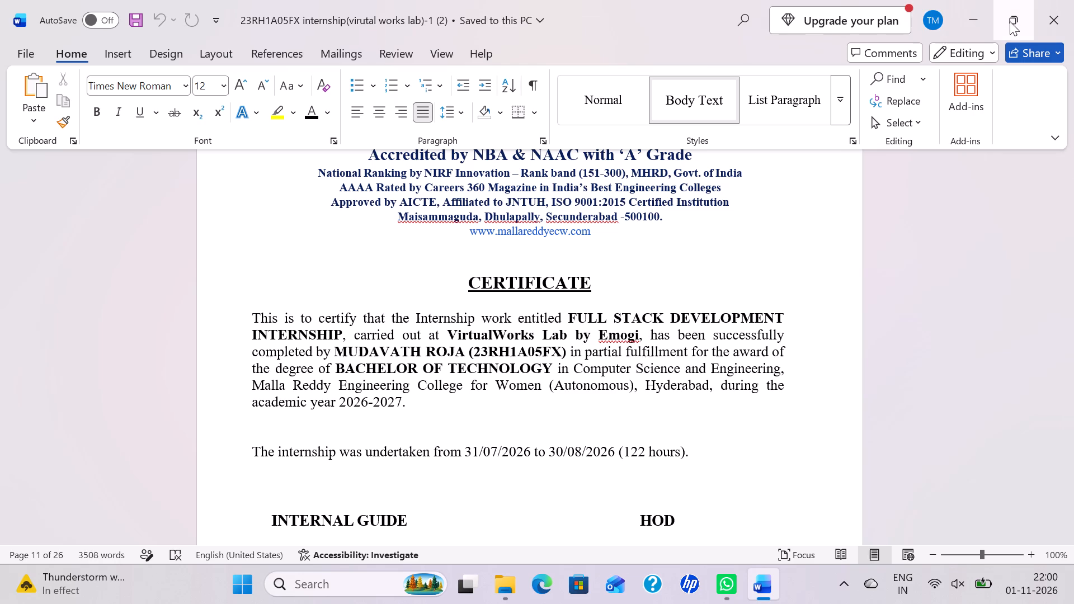
Switch to File Explorer and copy the newly saved internship report Word document from the Downloads folder to the clipboard.
click(987, 20)
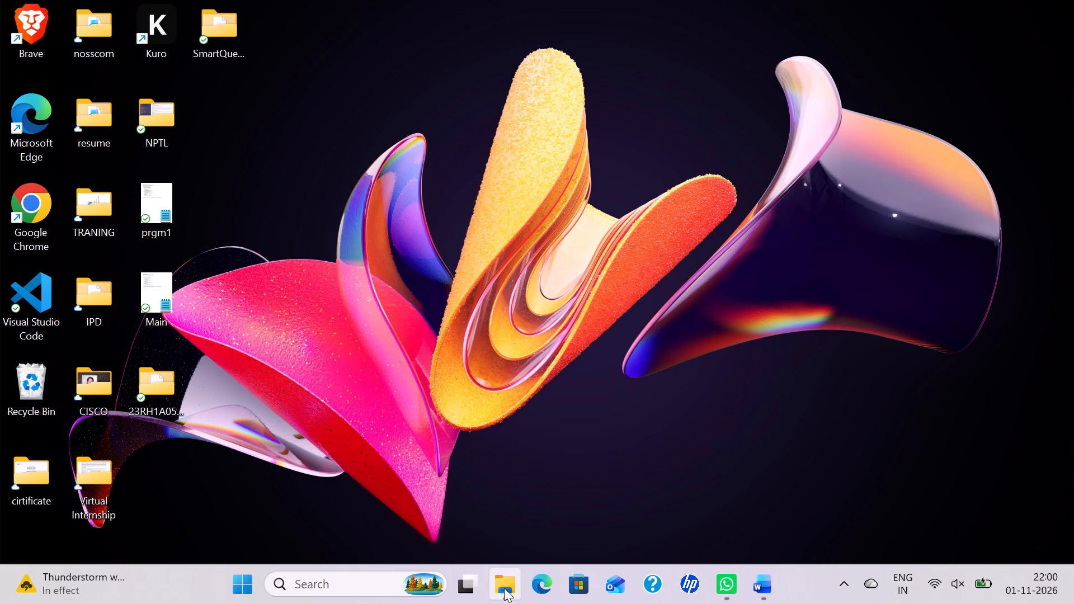
click(504, 588)
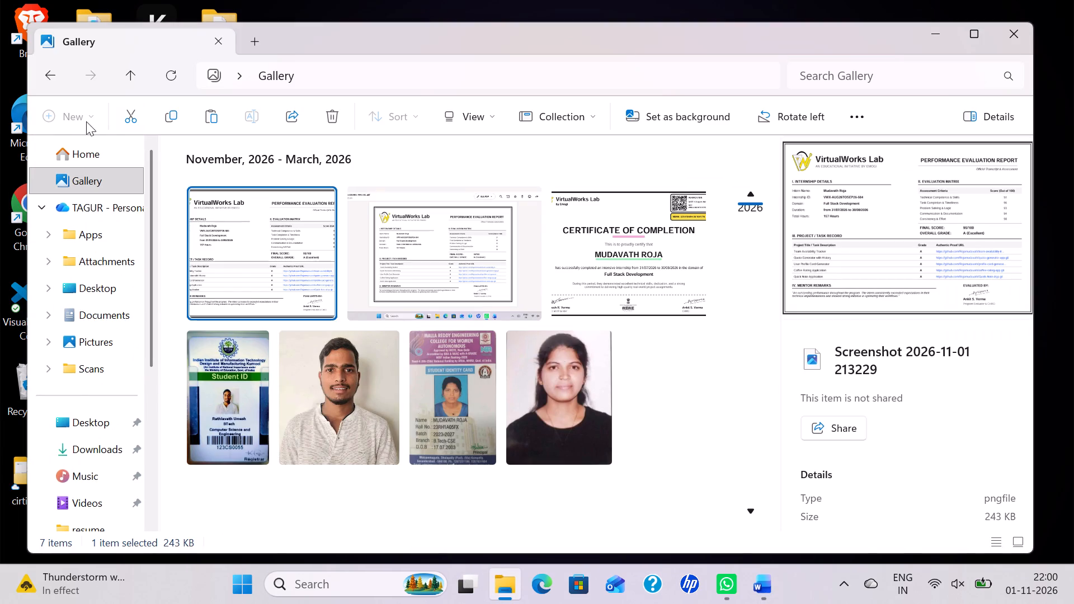
click(91, 444)
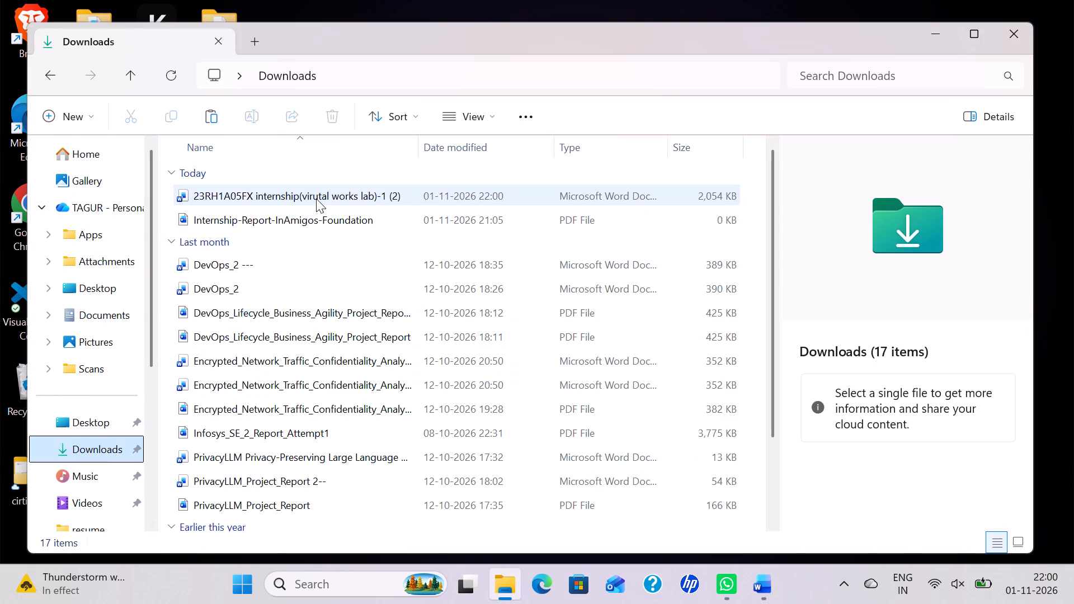
click(316, 199)
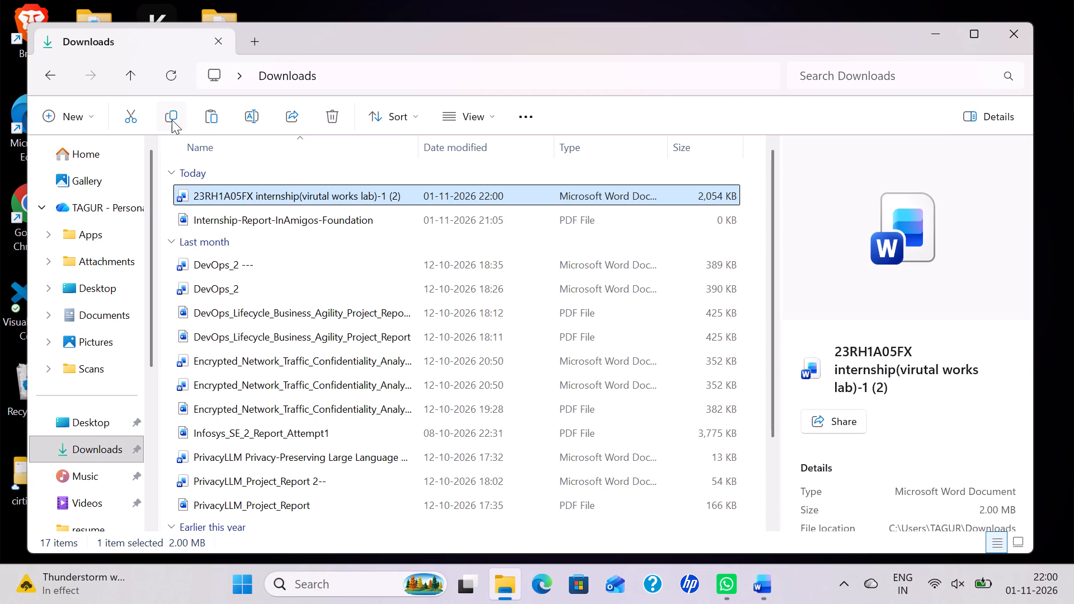
click(172, 120)
click(172, 120)
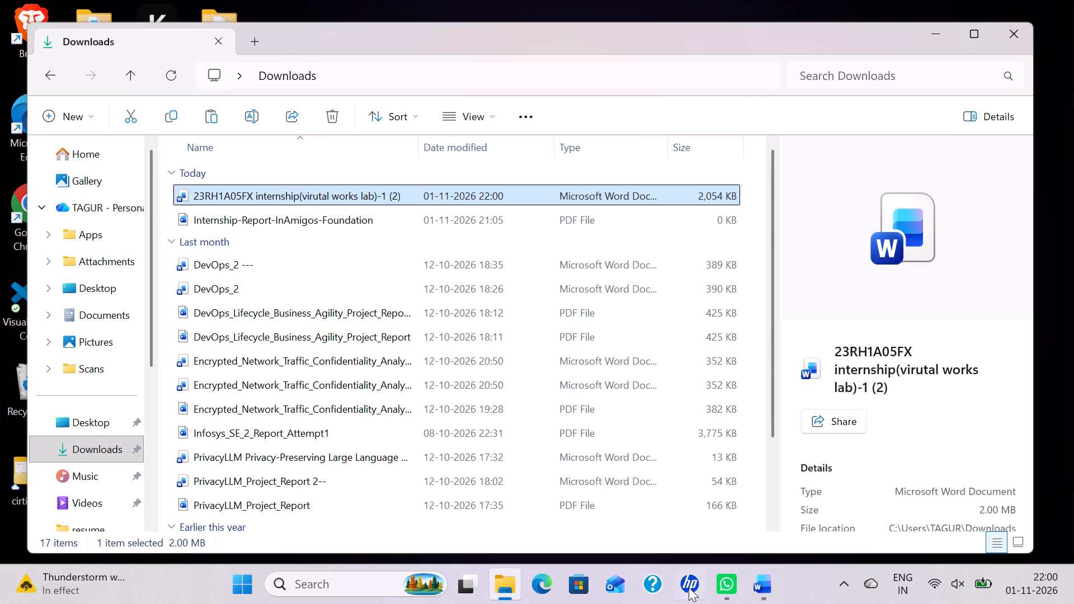
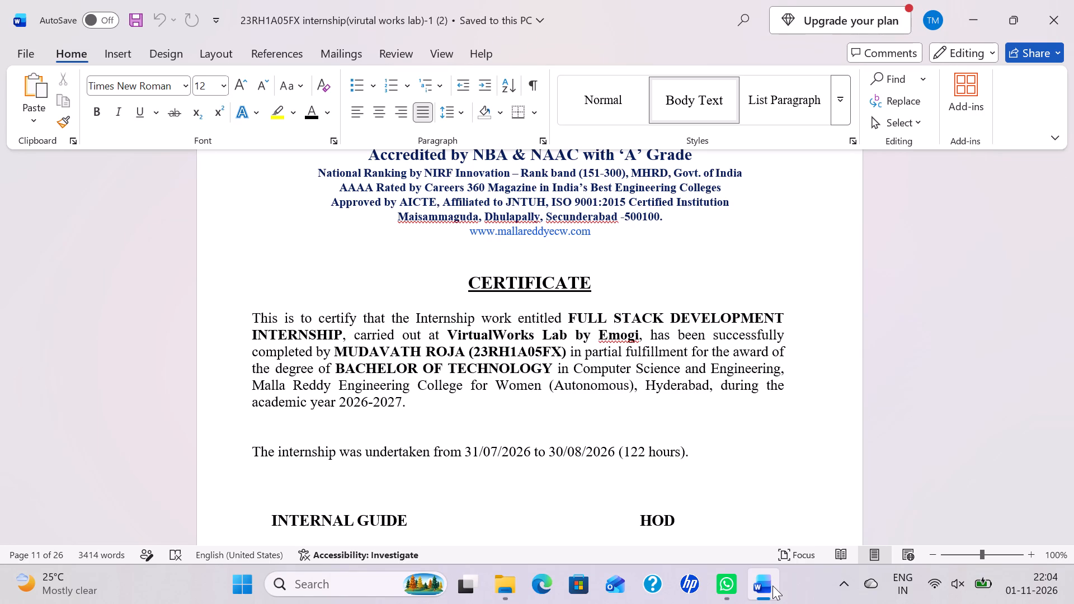
Review the Certificate, Internship Certificate, Performance Evaluation Report, Acknowledgement and Index pages for remaining inconsistencies.
scroll(772, 586, down, 3)
scroll(741, 335, down, 5)
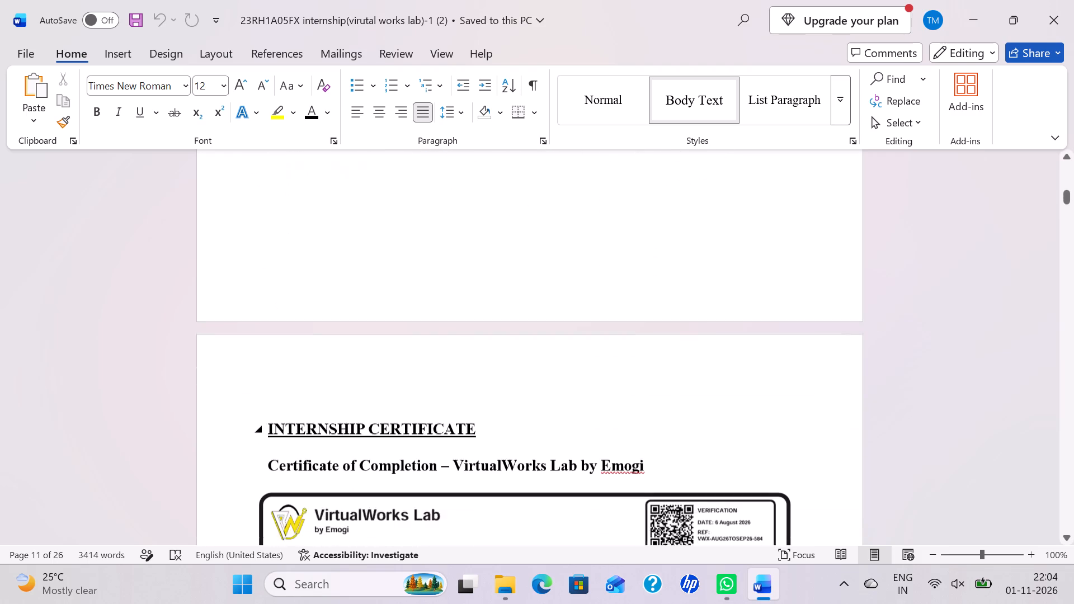
scroll(741, 335, down, 13)
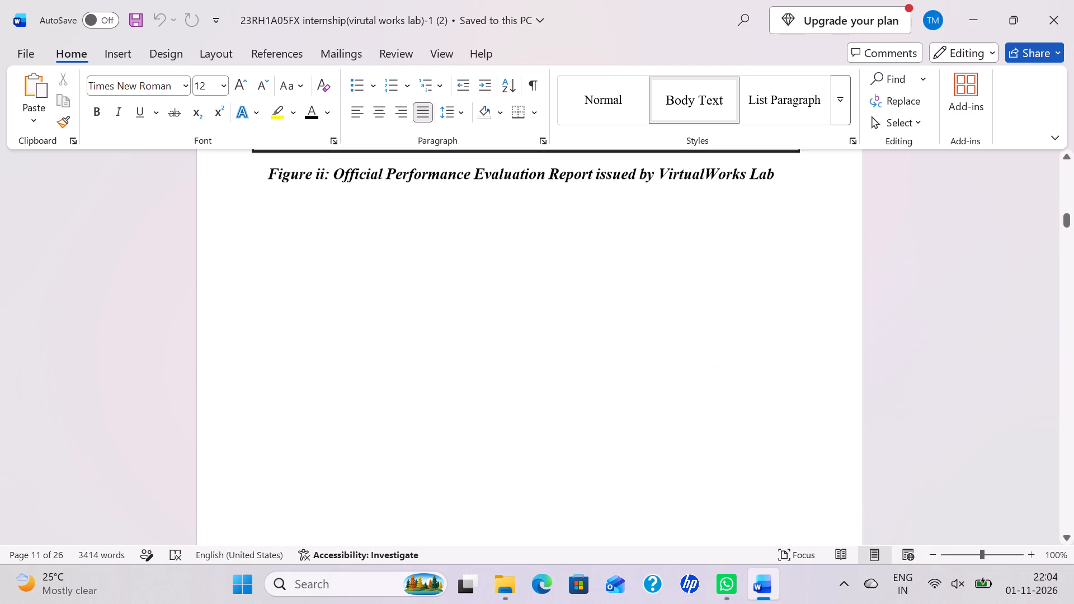
scroll(741, 335, down, 7)
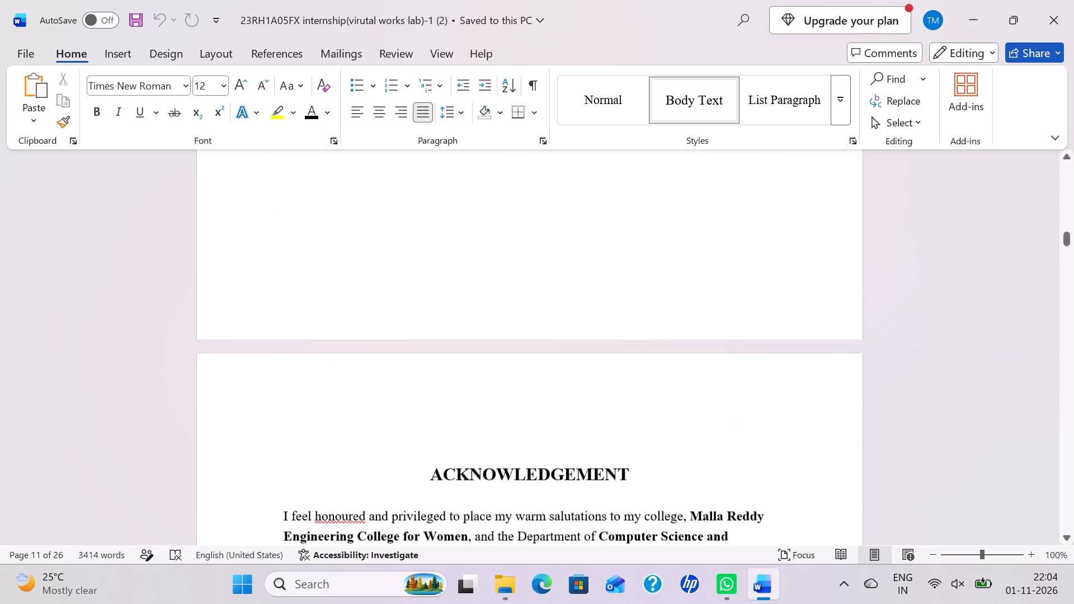
scroll(741, 335, down, 5)
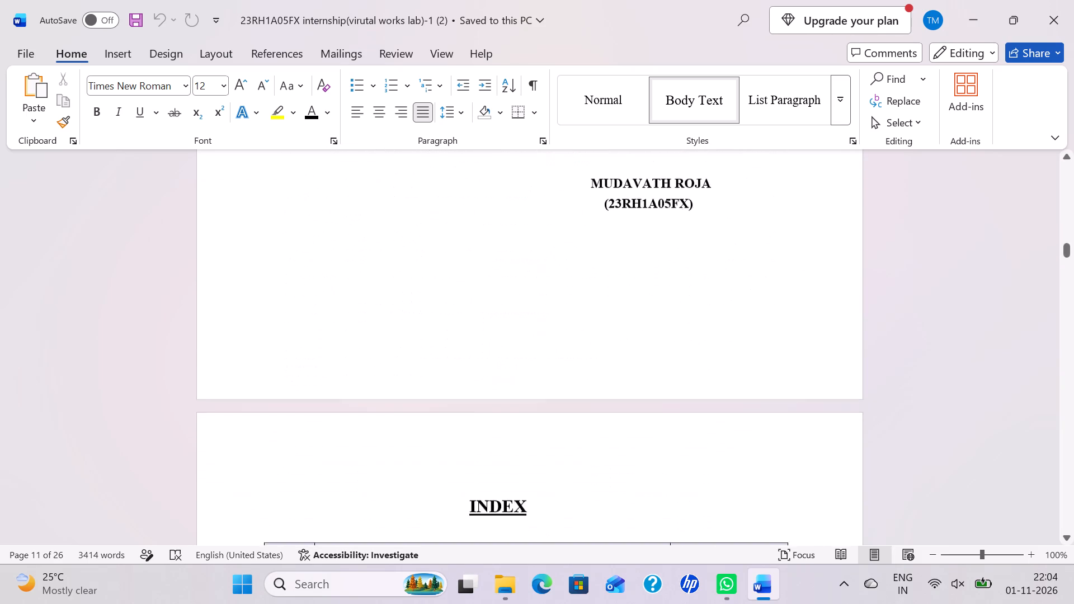
scroll(741, 335, down, 8)
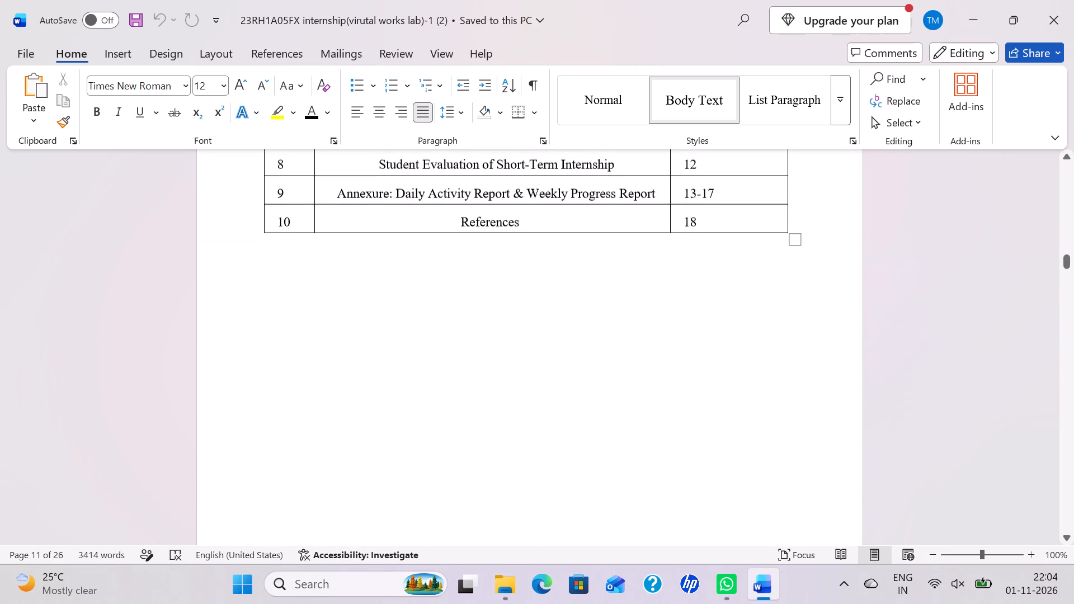
Change the internship start date in the Executive Summary paragraph to 31/07/2026.
scroll(741, 335, down, 2)
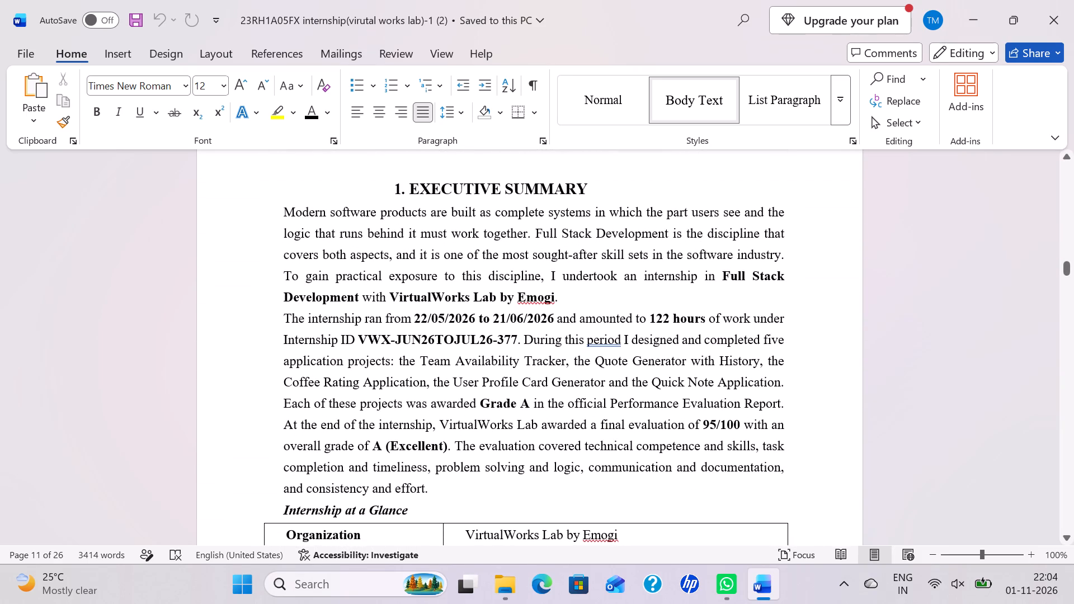
click(428, 322)
key(BackSpace)
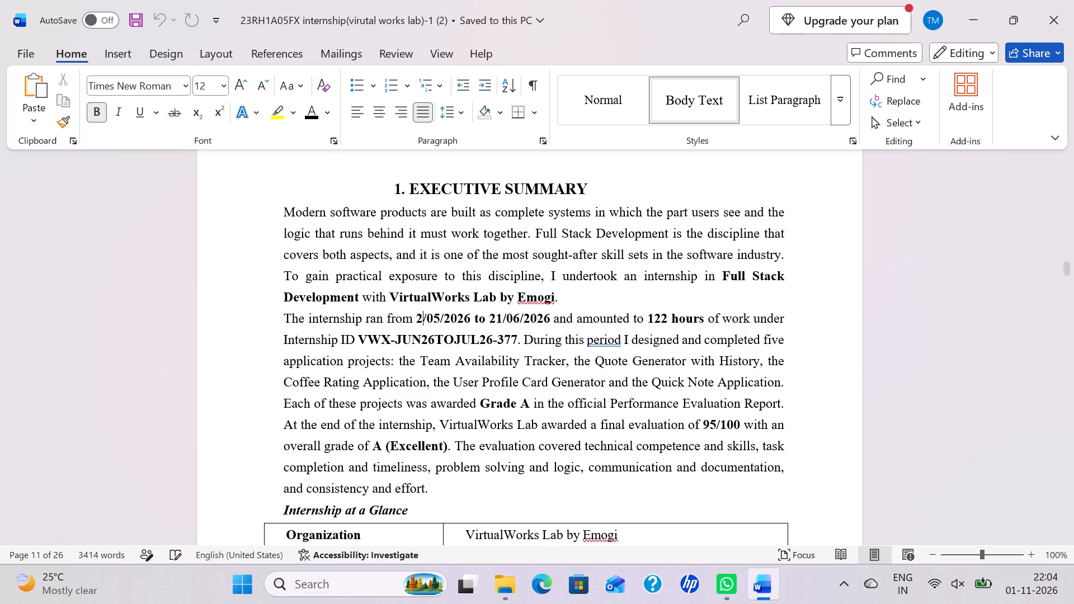
key(BackSpace)
text(31)
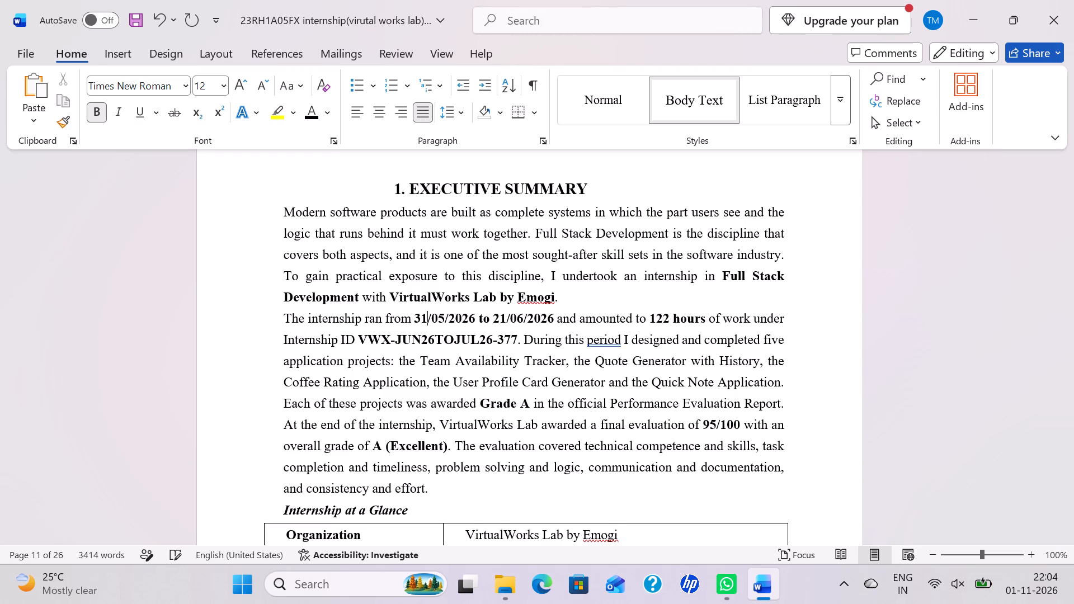
key(Right)
key(Right)
key(Right)
key(BackSpace)
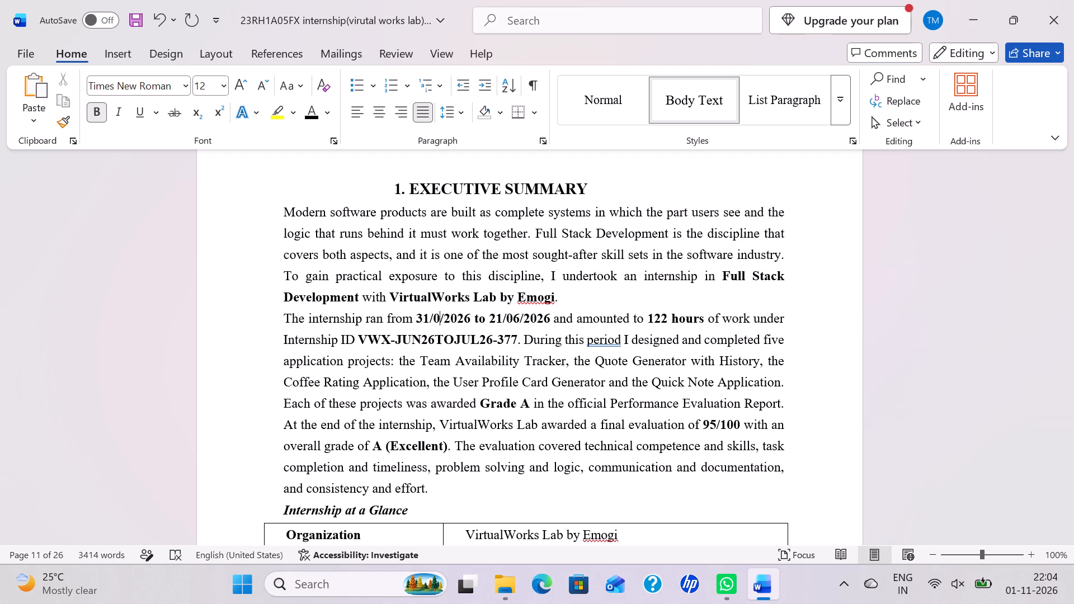
key(7)
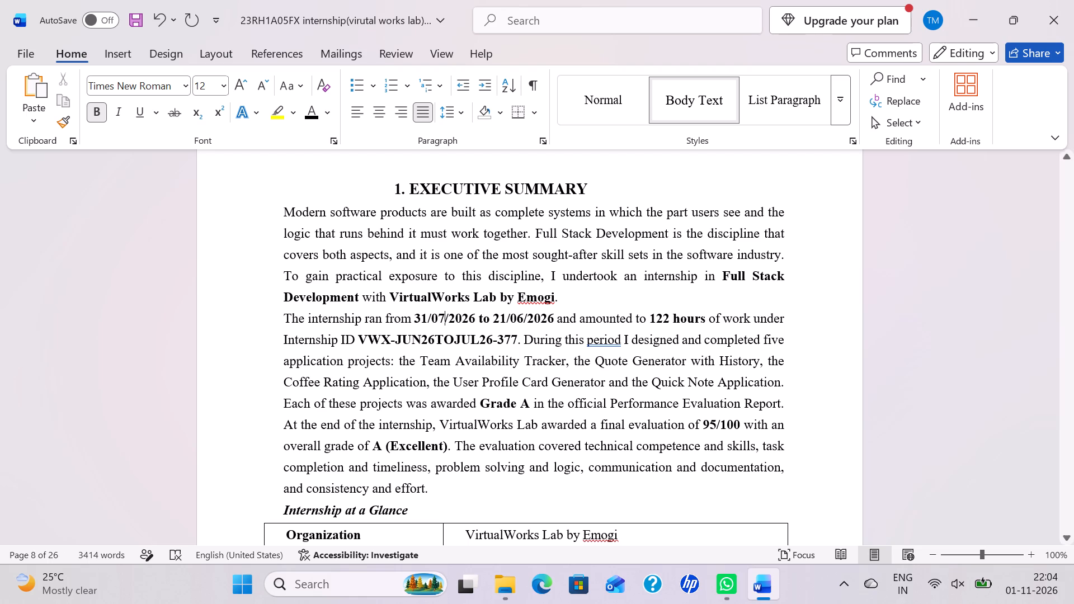
Change the internship end date in the same Executive Summary sentence to 30/08/2026.
click(502, 318)
key(Right)
key(BackSpace)
key(BackSpace)
text(30)
key(Right)
key(Right)
key(Right)
key(BackSpace)
key(8)
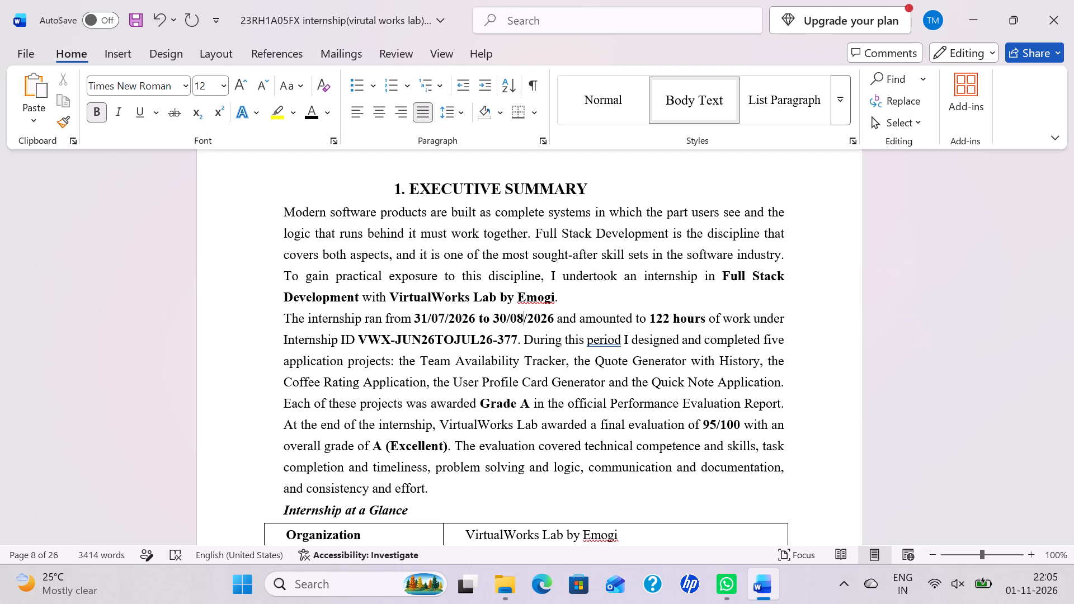
Change the internship start date in section 2.2 Internship Program to 31/07/2026.
scroll(502, 318, down, 1)
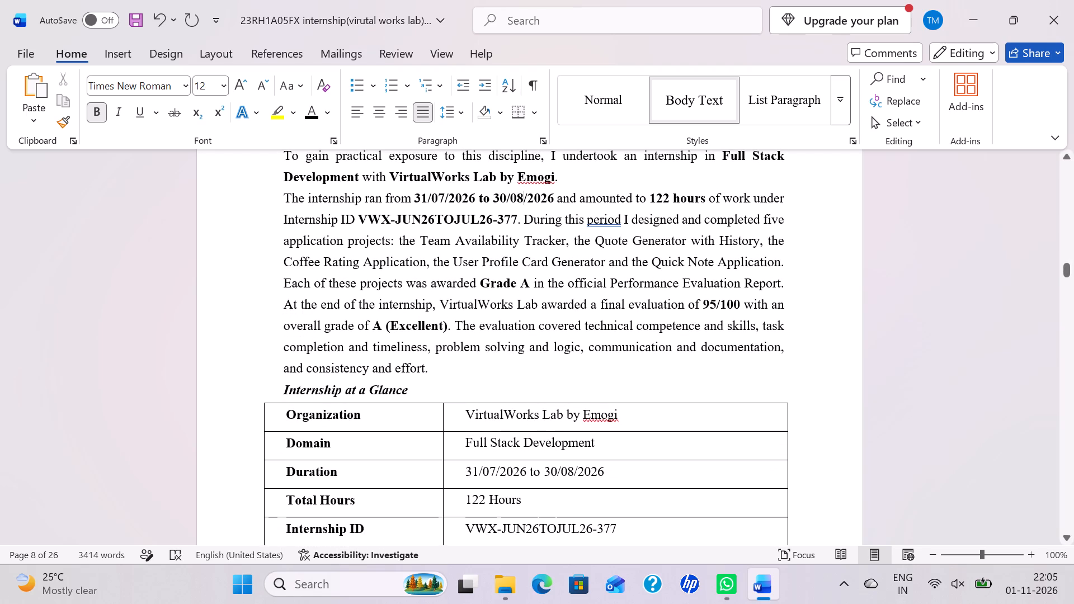
scroll(502, 318, down, 2)
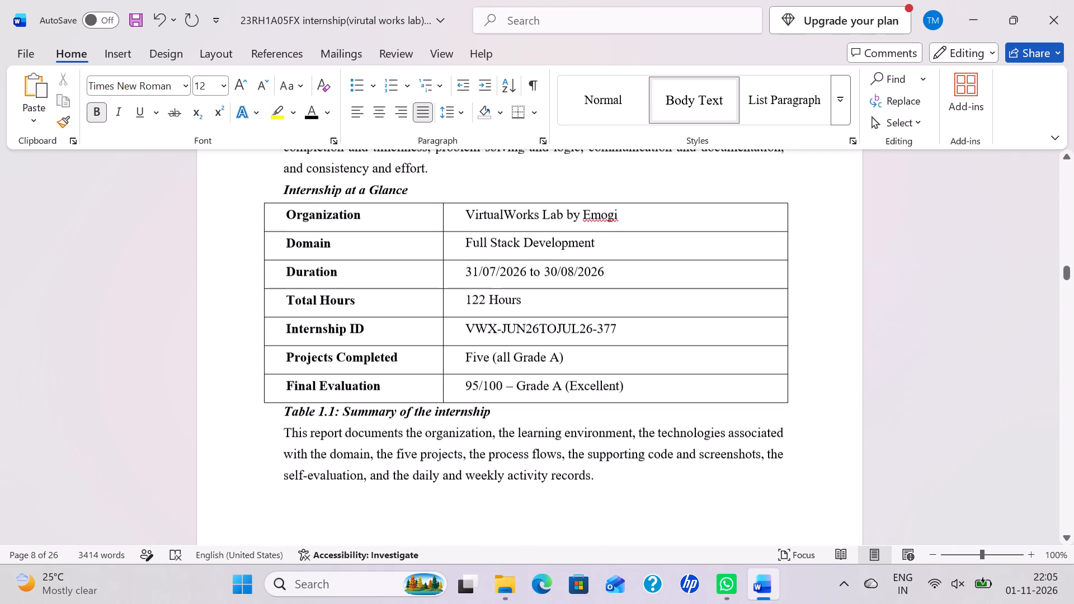
scroll(502, 318, down, 3)
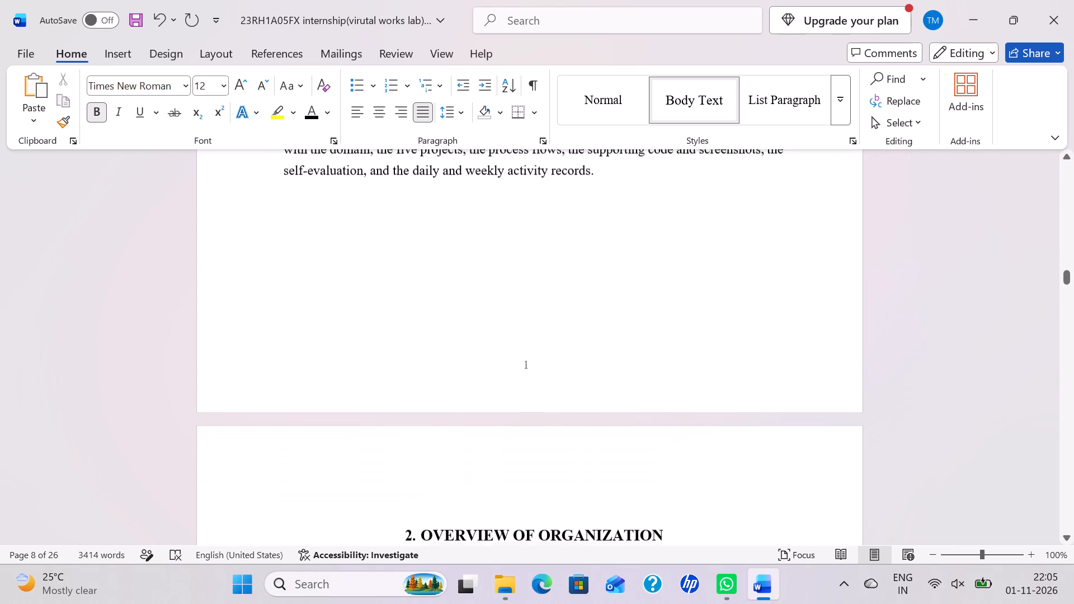
scroll(502, 318, down, 1)
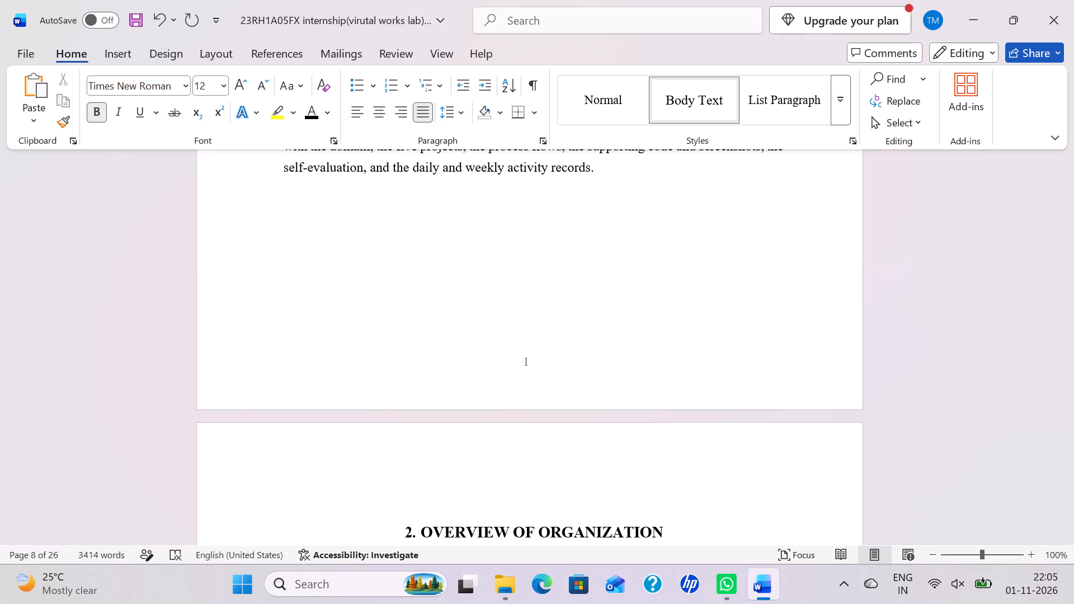
scroll(502, 318, down, 5)
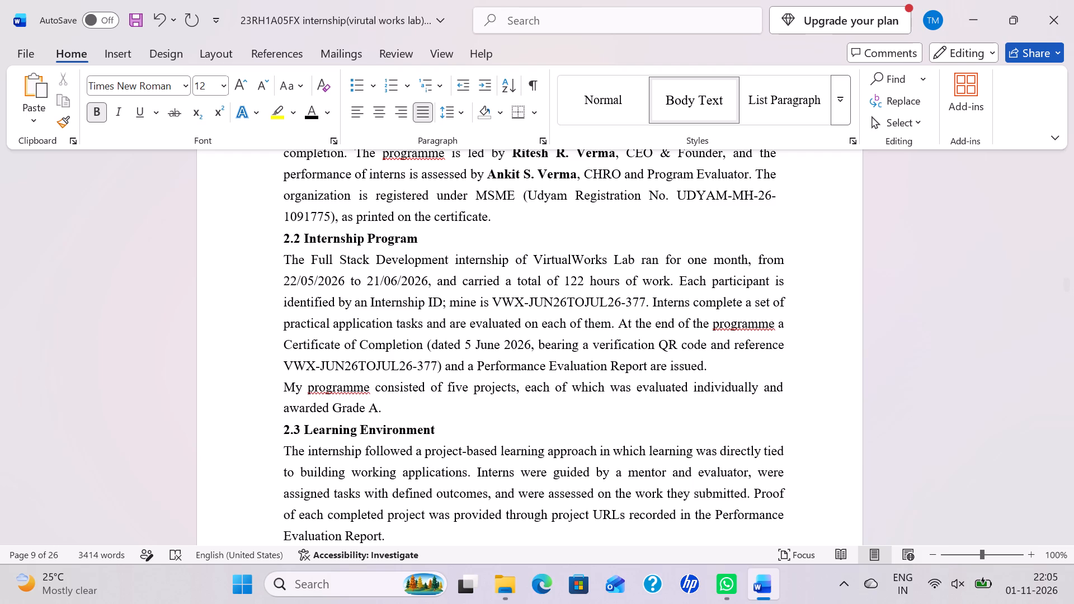
click(299, 283)
key(BackSpace)
key(BackSpace)
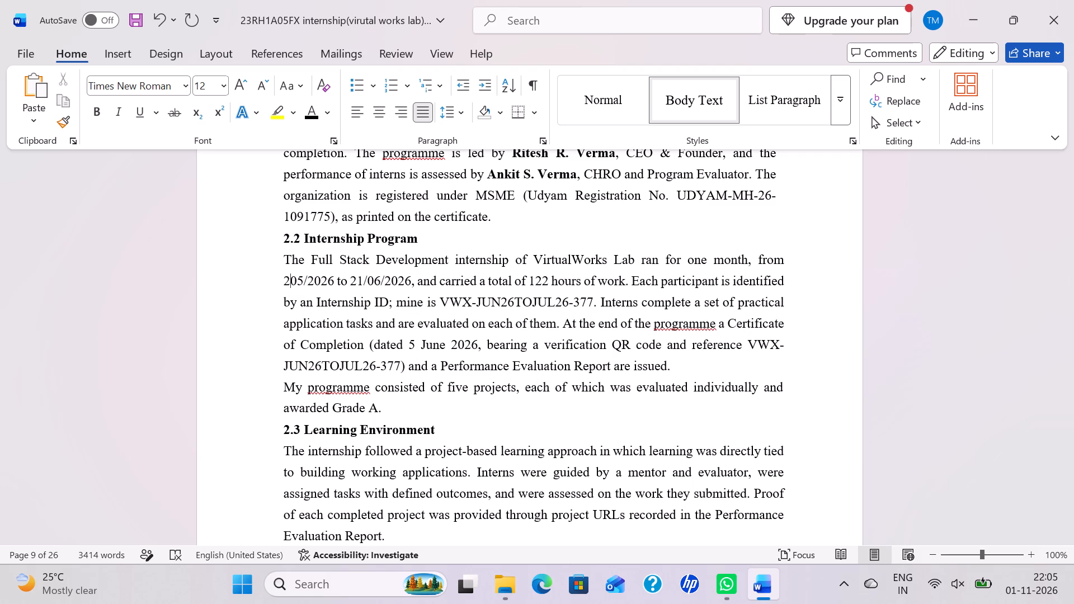
key(BackSpace)
text(31/)
key(Right)
key(Right)
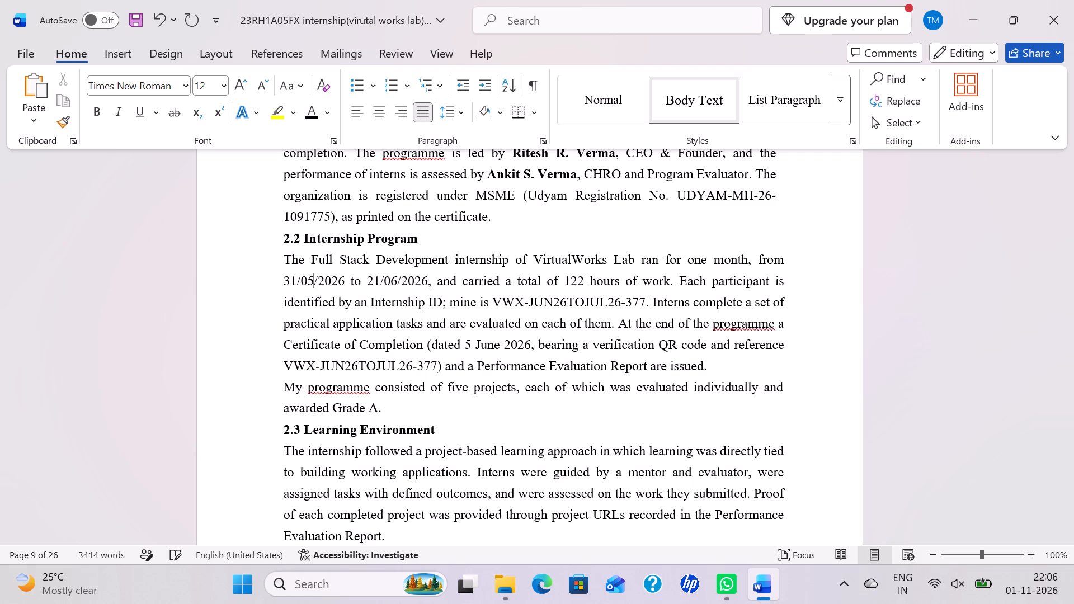
key(Right)
key(Left)
key(BackSpace)
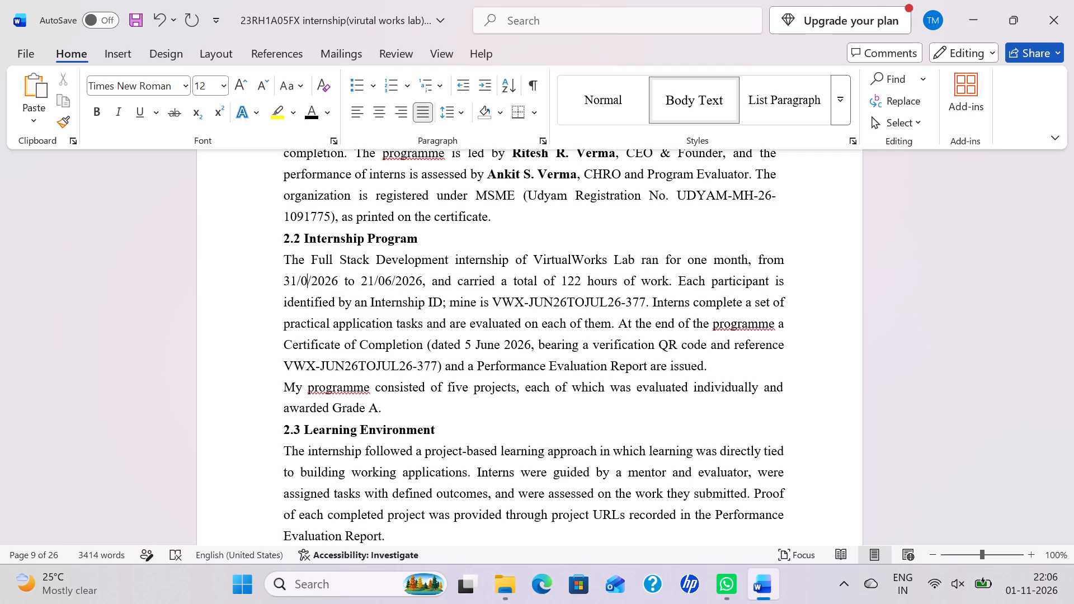
key(7)
Change the internship end date in section 2.2 Internship Program to 30/08/2026.
key(Right)
key(Right)
key(Right)
key(Right)
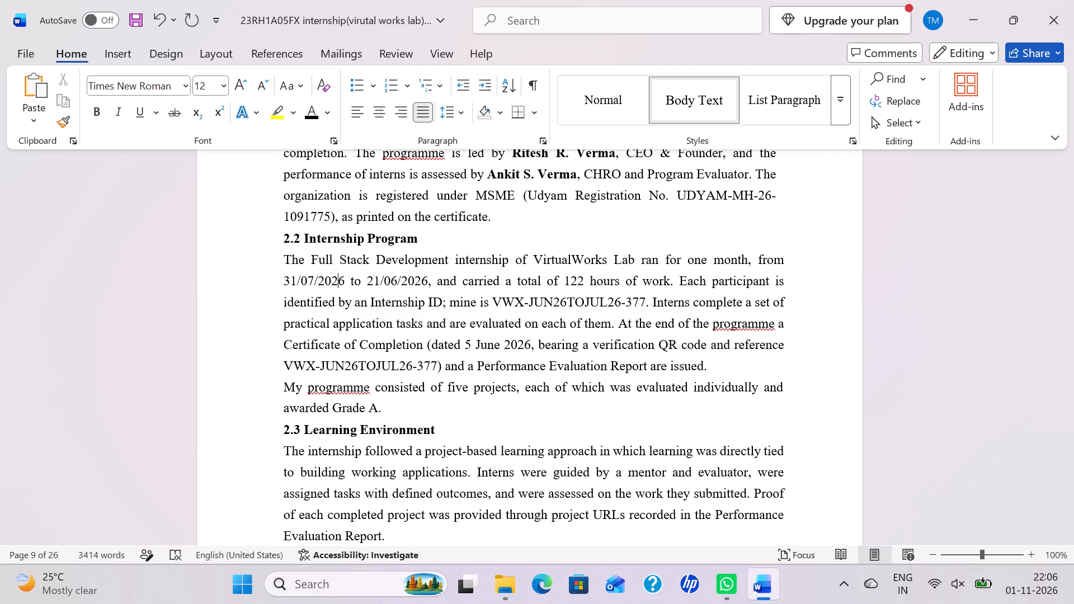
key(Right)
key(Right)
key(Right)
key(Right)
key(Right)
key(Right)
key(Right)
key(BackSpace)
key(BackSpace)
text(30)
key(Right)
key(Right)
key(Right)
key(BackSpace)
key(8)
Check section 2.3 and chapter 3, including the project and evaluation score tables, for internship dates that still need correcting.
scroll(299, 283, down, 4)
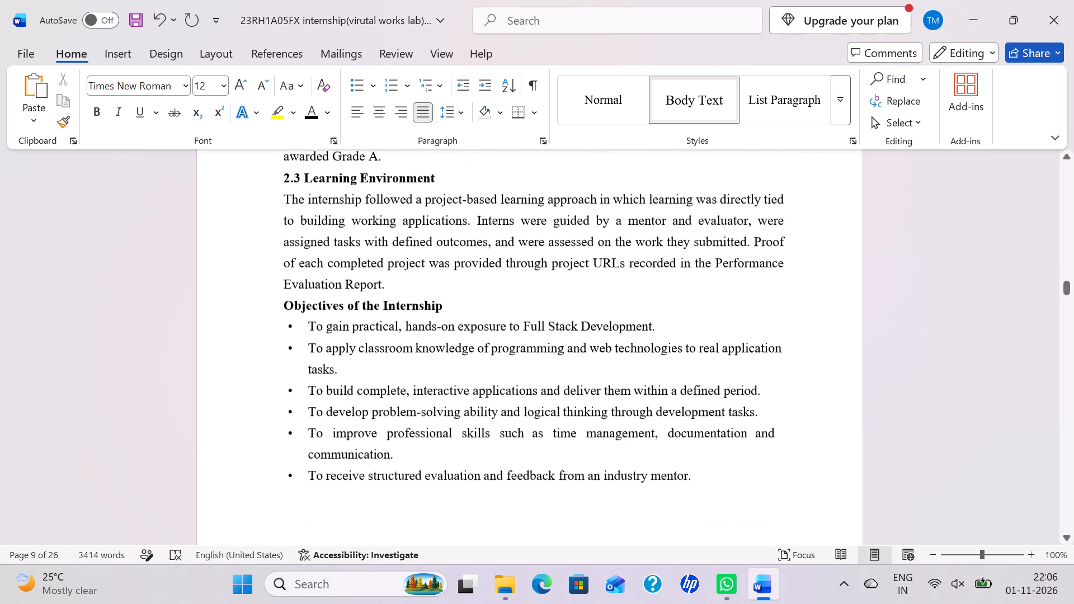
scroll(299, 283, down, 4)
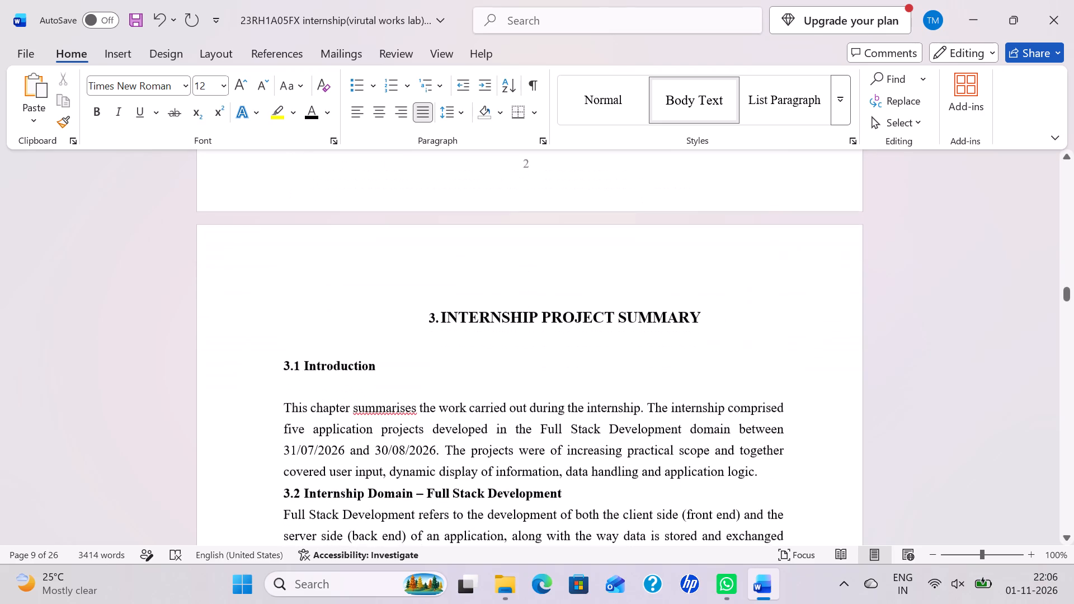
scroll(299, 283, down, 2)
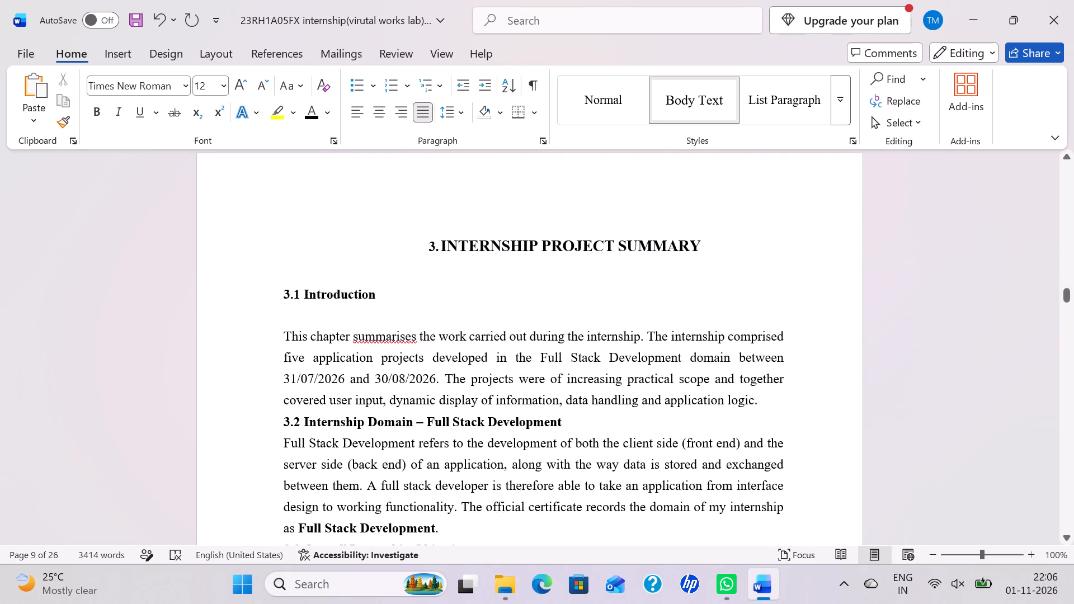
scroll(299, 283, down, 2)
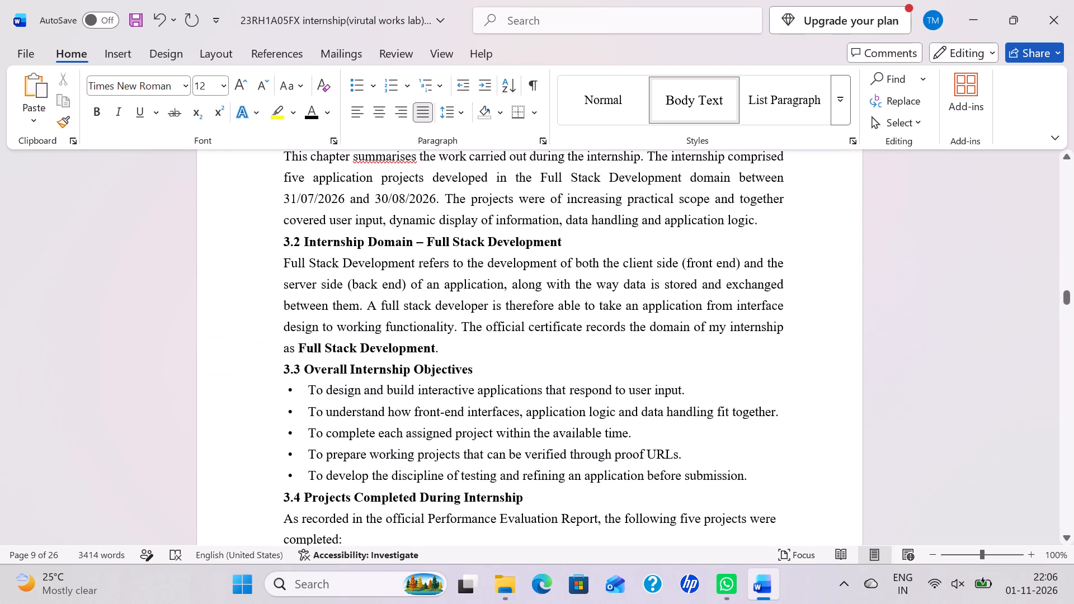
scroll(299, 283, down, 5)
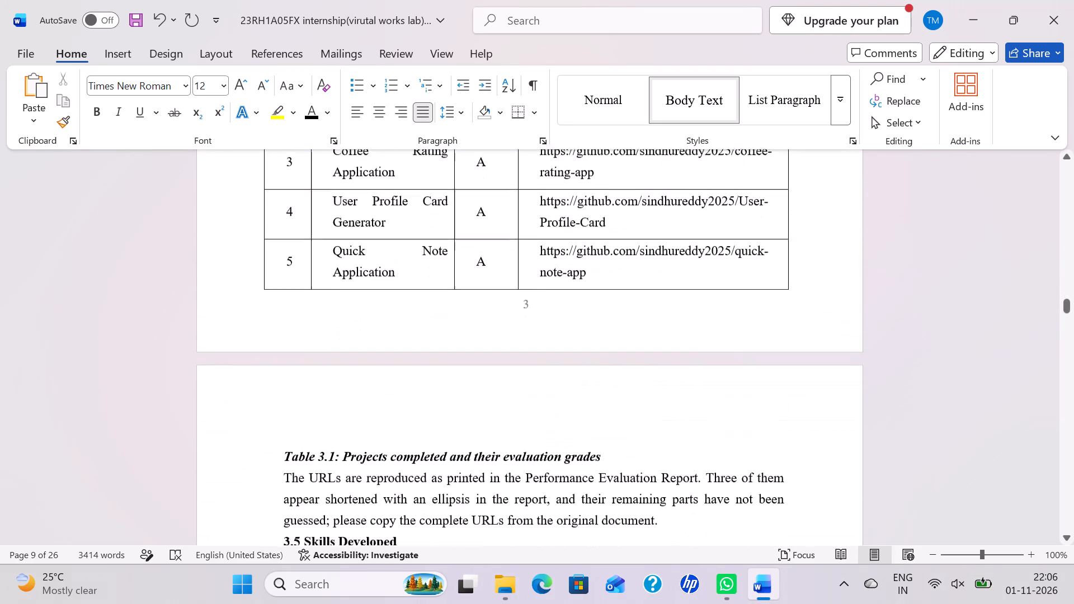
scroll(299, 283, down, 5)
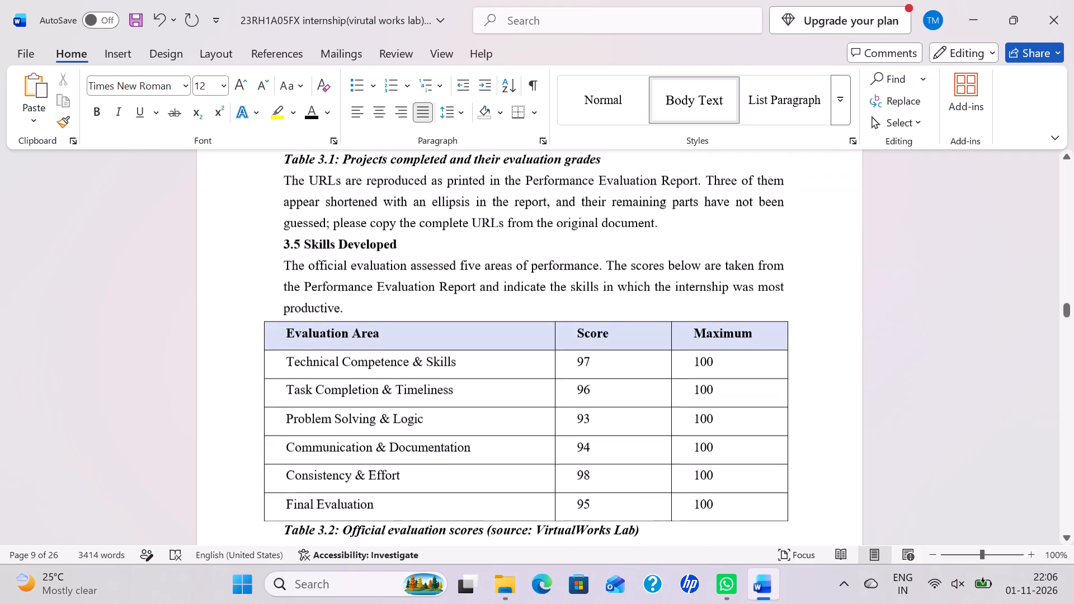
scroll(299, 283, down, 1)
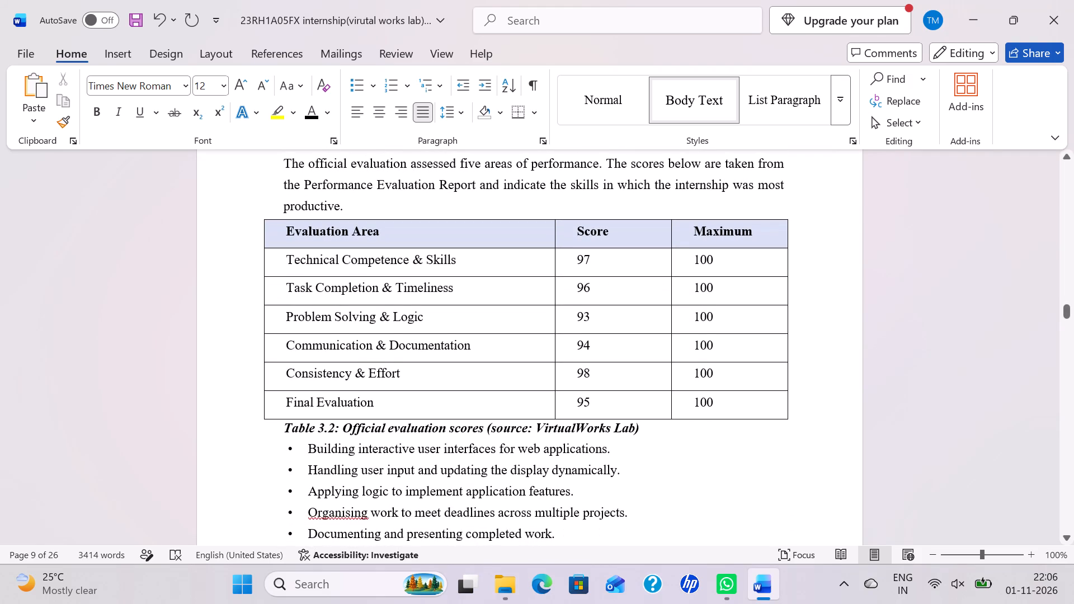
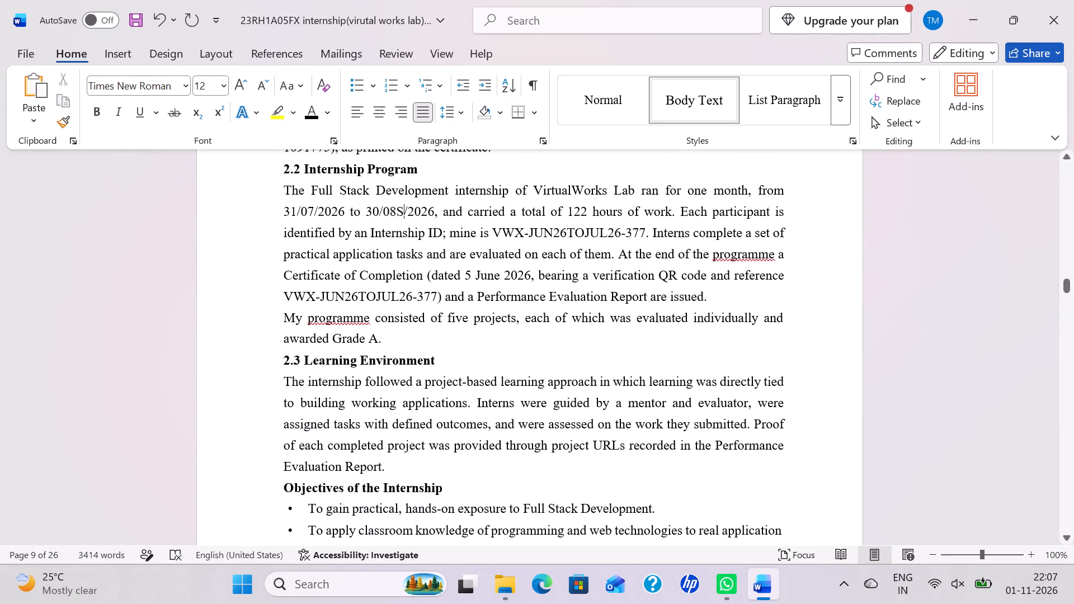
Delete the stray letter S from the internship end date in section 2.2 so it reads 30/08/2026.
key(BackSpace)
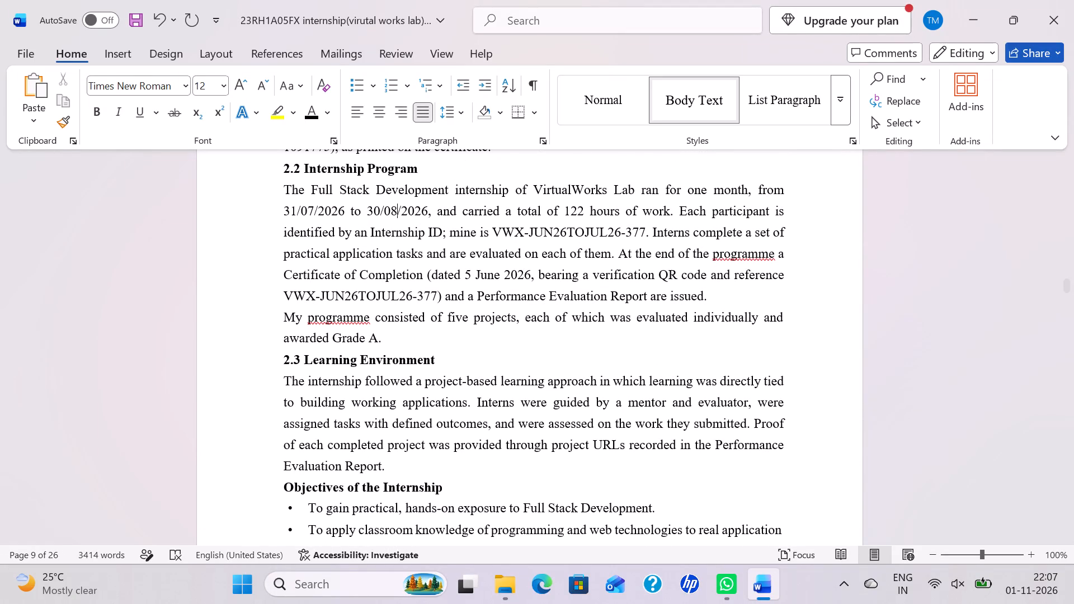
Save the corrected internship report under its current file name.
key(ctrl+s)
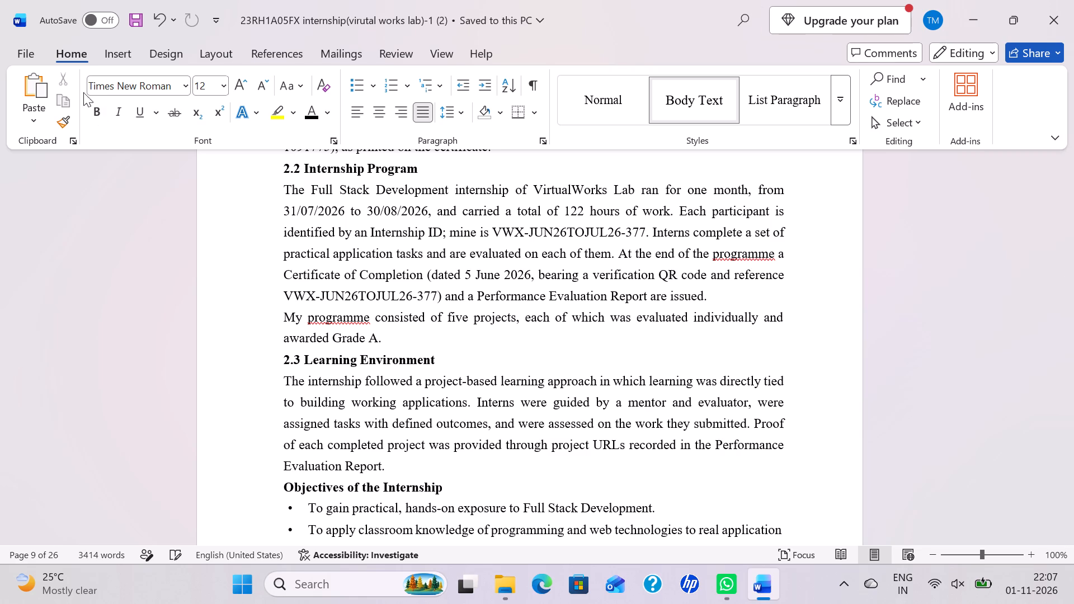
click(29, 55)
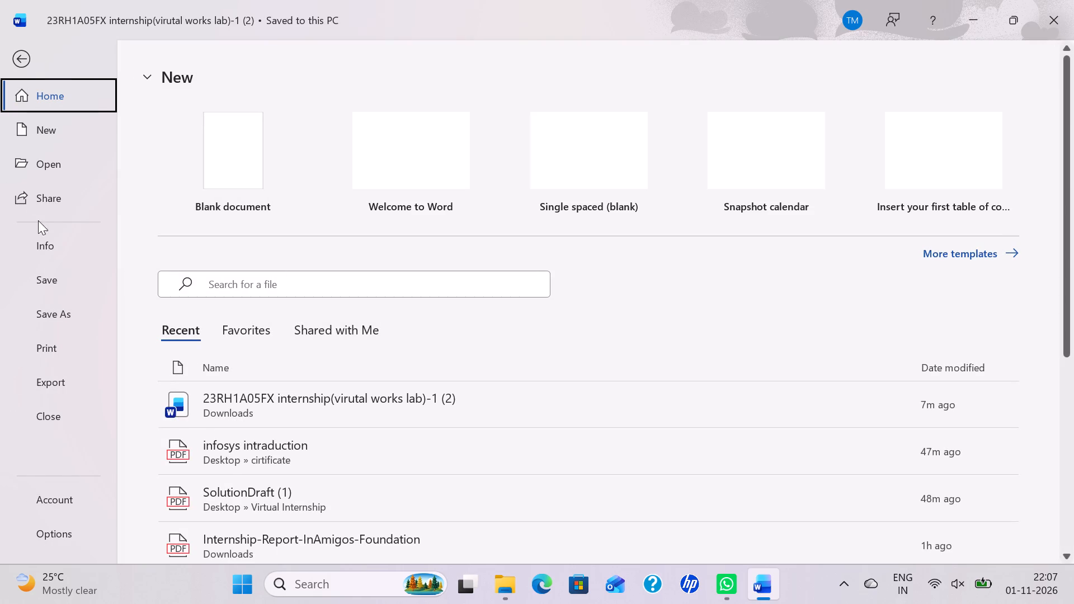
click(48, 281)
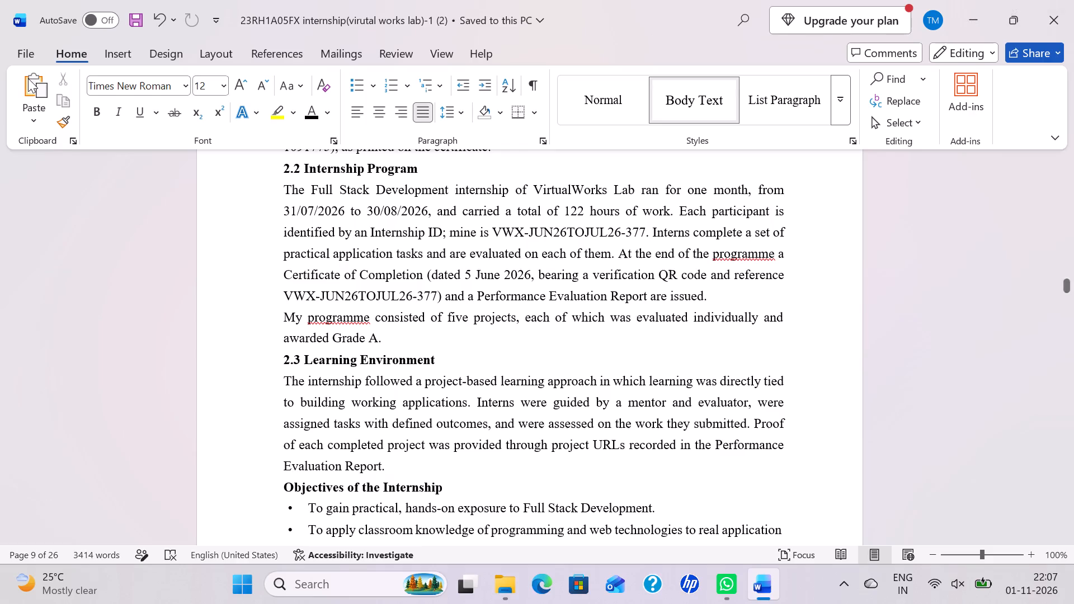
Save the report as a Word Document in the Downloads folder, keeping its existing file name.
click(18, 51)
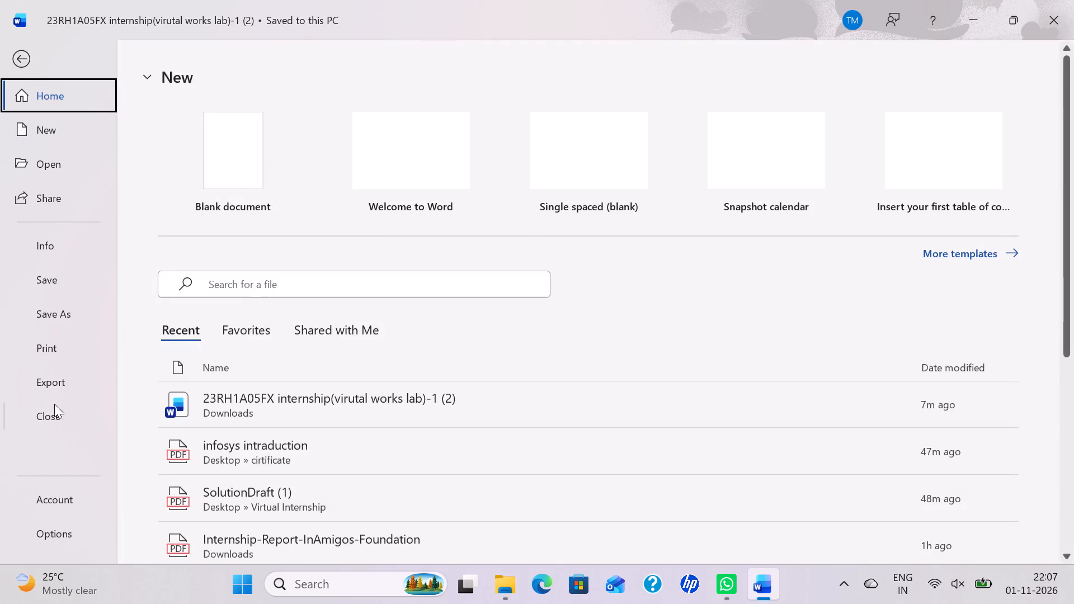
click(65, 314)
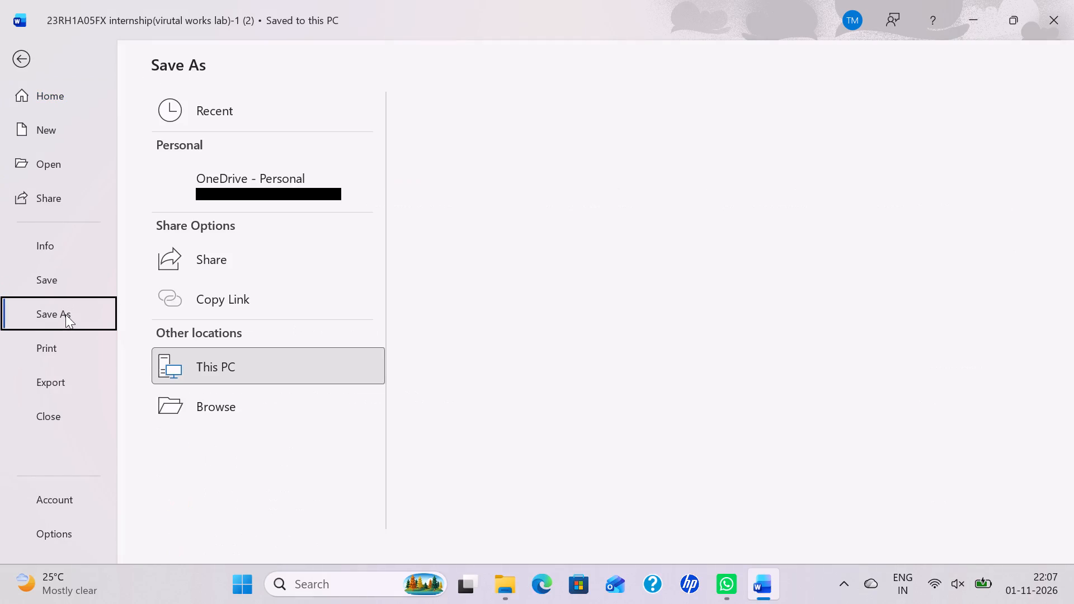
click(230, 355)
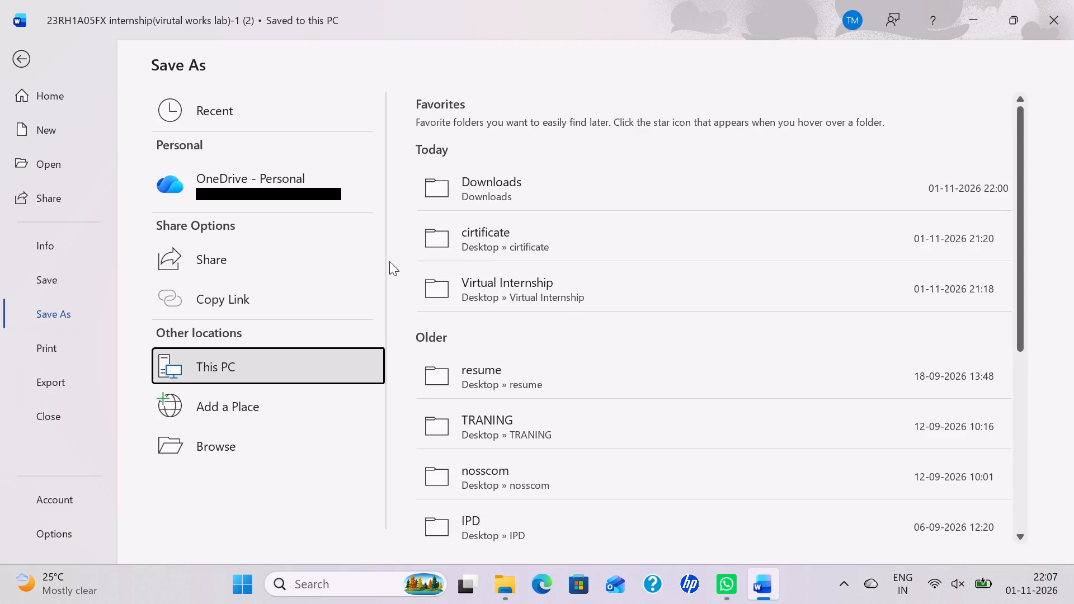
click(526, 175)
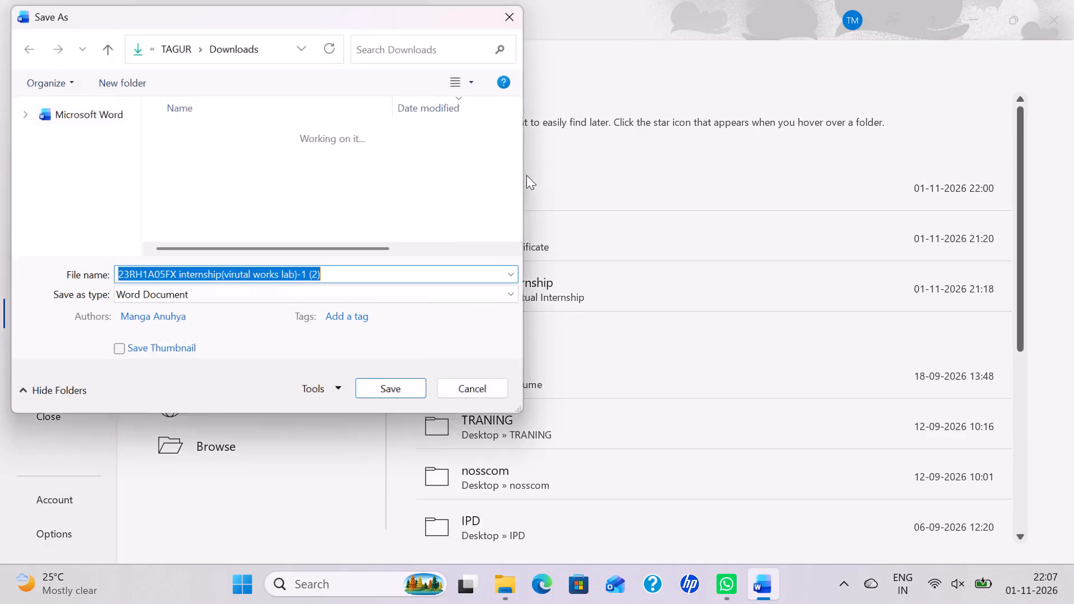
click(408, 391)
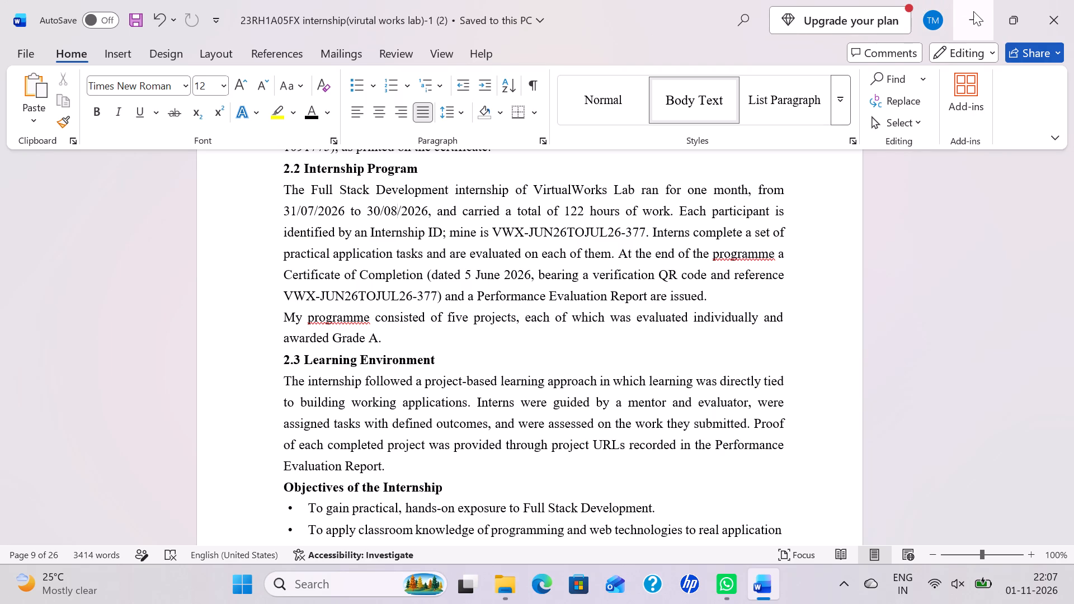
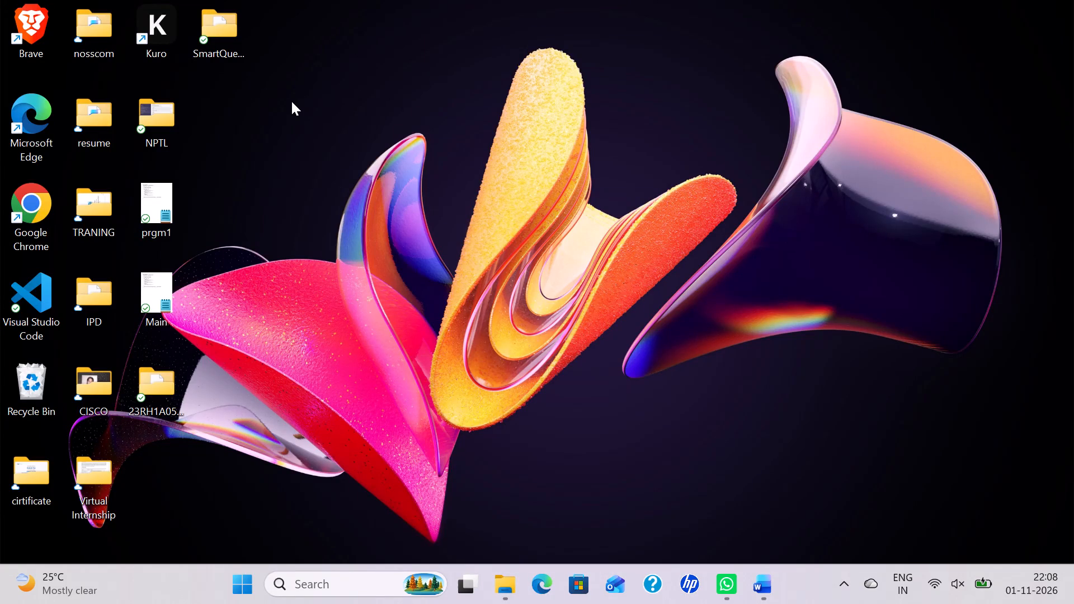
Switch to File Explorer and bring up the Downloads folder that holds the internship report.
click(511, 585)
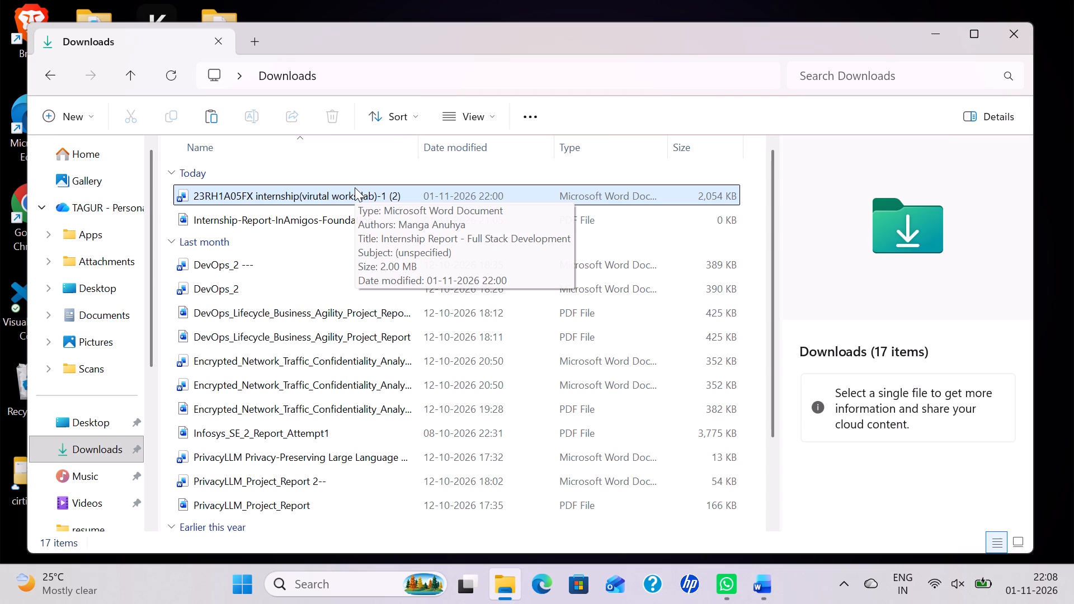
Switch to Word and start saving the internship report as a new file, with This PC as the location.
click(767, 586)
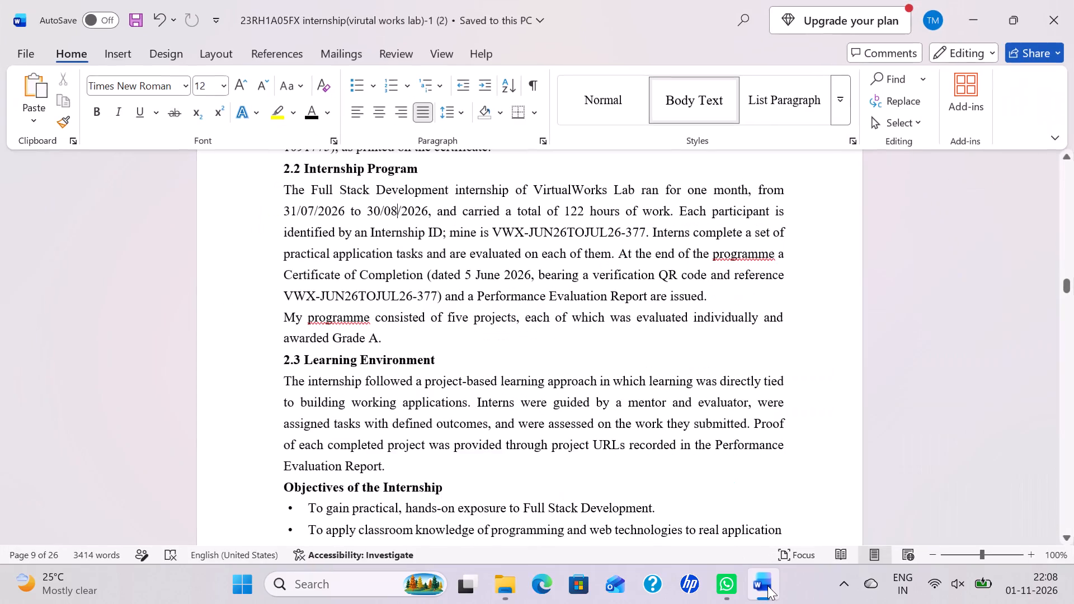
click(19, 54)
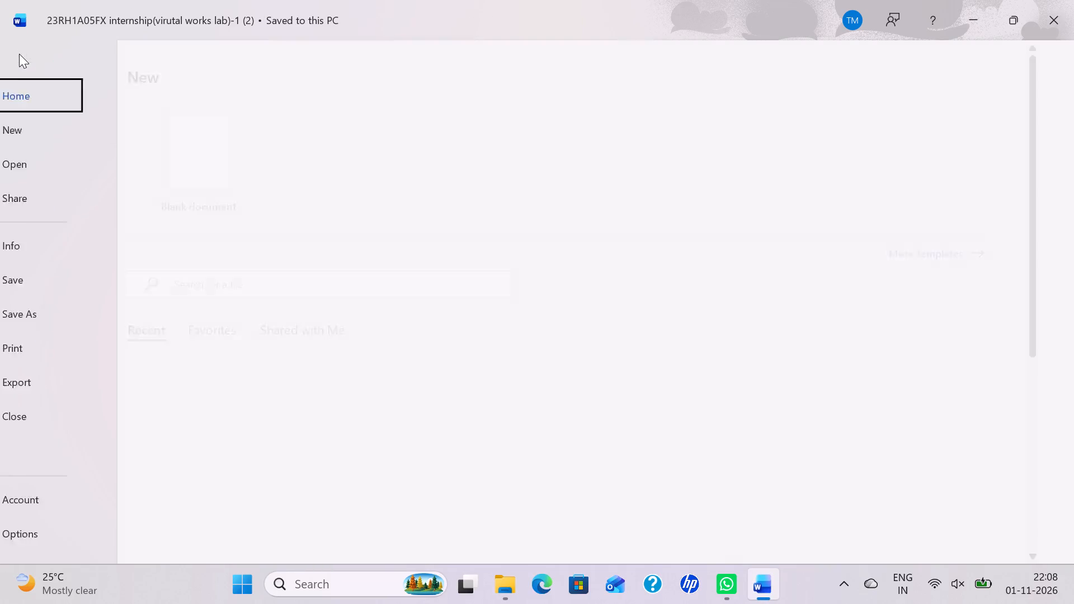
click(63, 309)
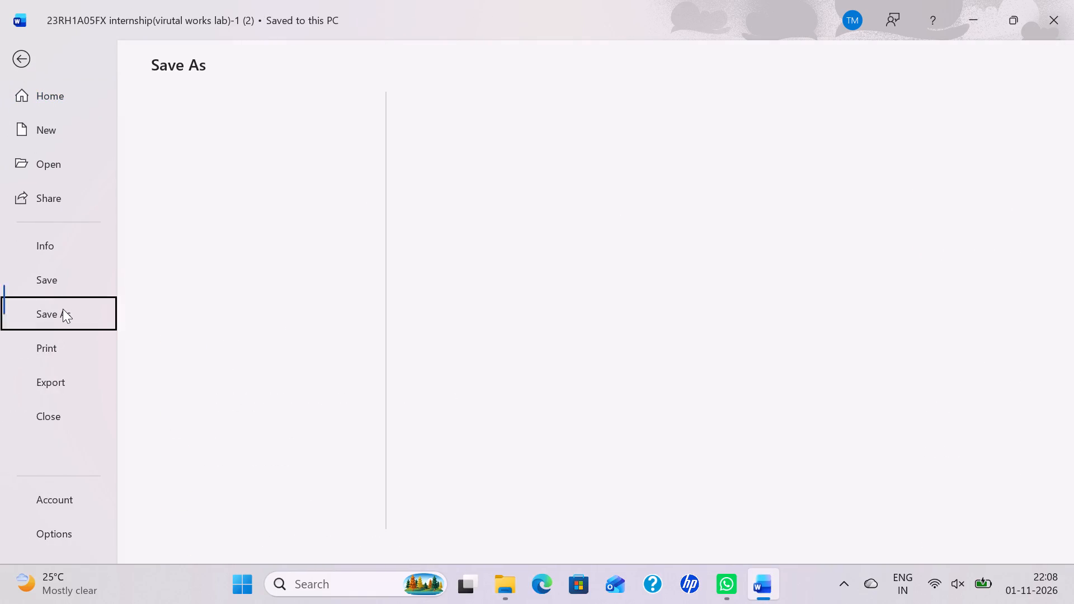
click(215, 360)
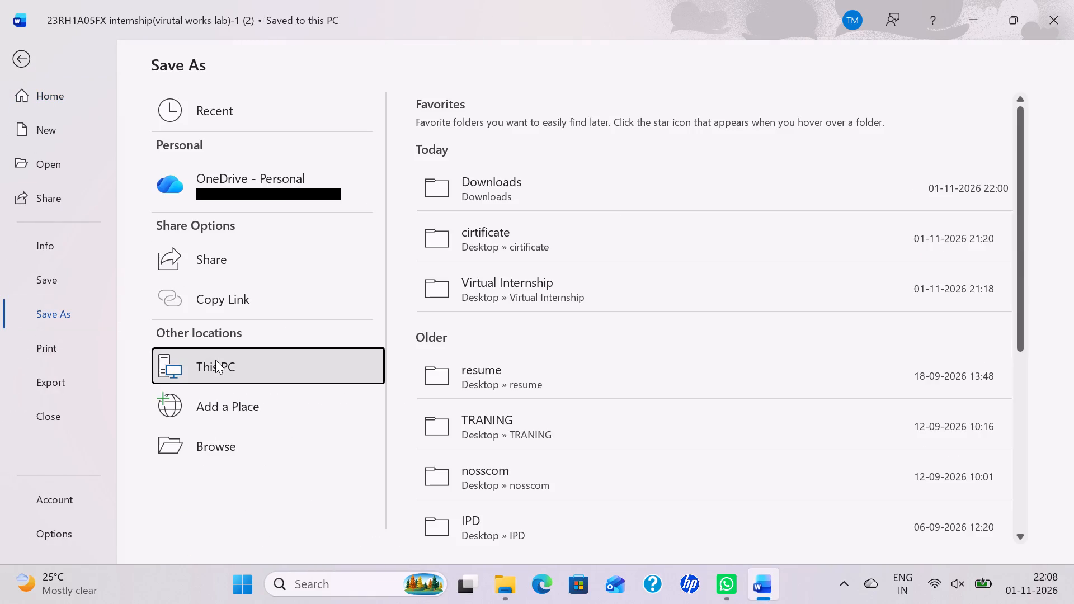
Save the internship report as a Word document in the Downloads folder, keeping its current file name.
click(215, 360)
click(481, 167)
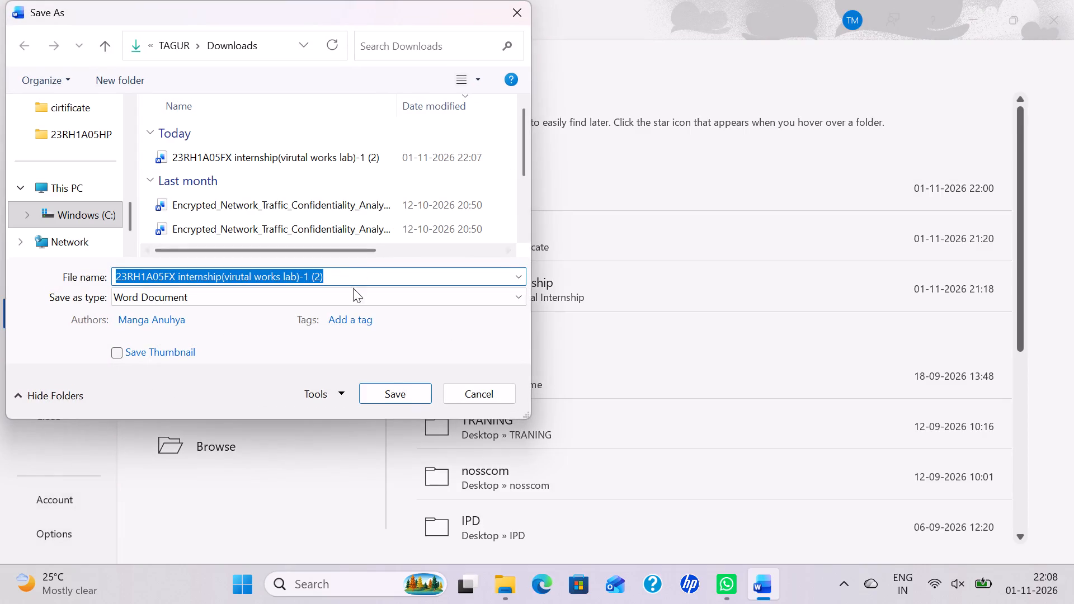
click(390, 394)
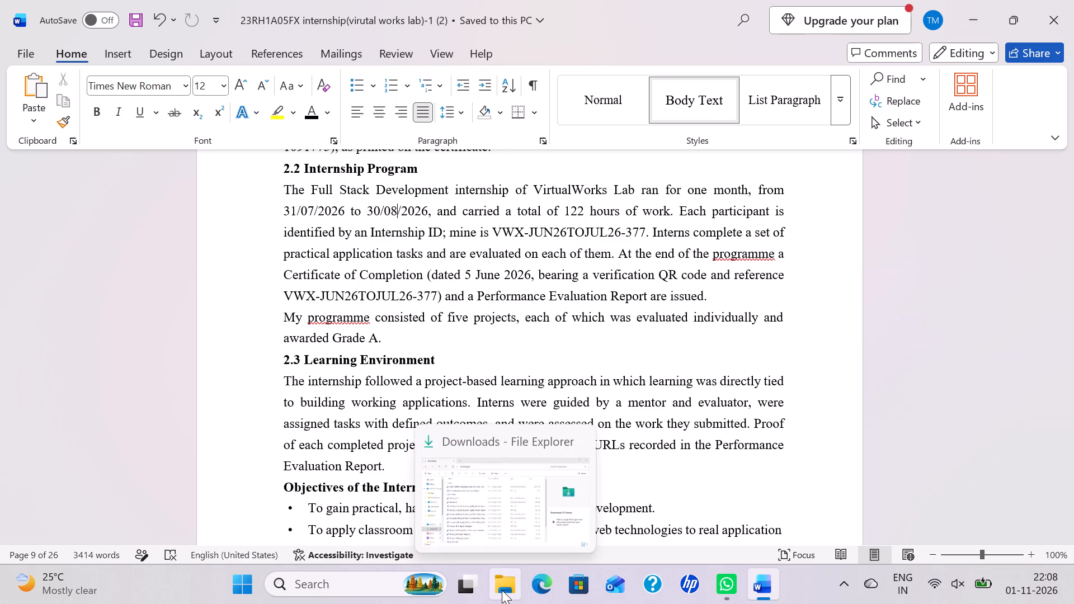
Switch to File Explorer and copy the internship(virutal works lab)-1 (2) Word document from the Downloads folder.
click(576, 442)
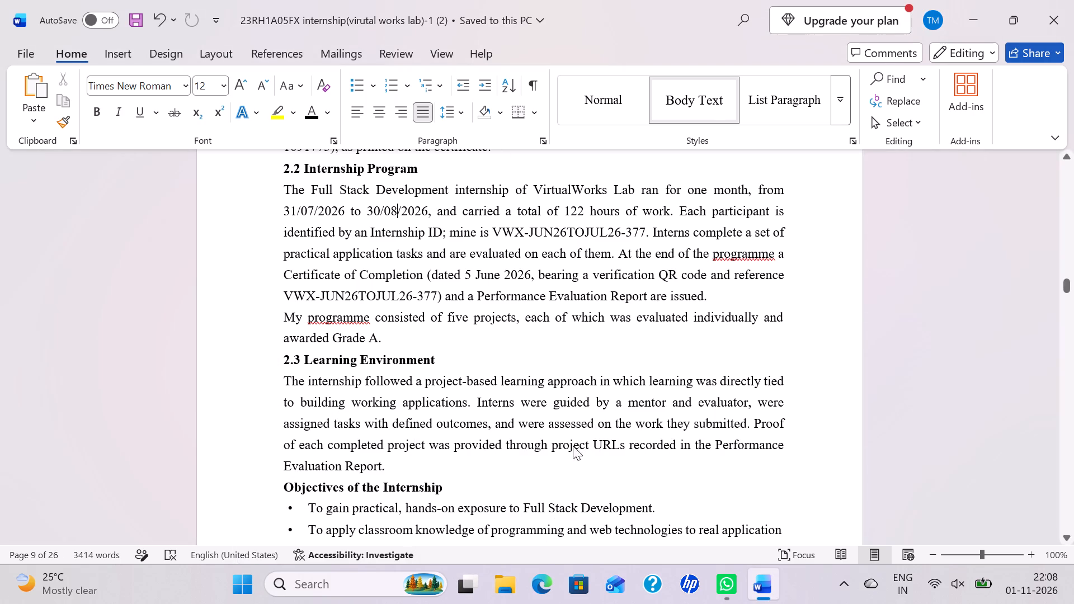
click(505, 596)
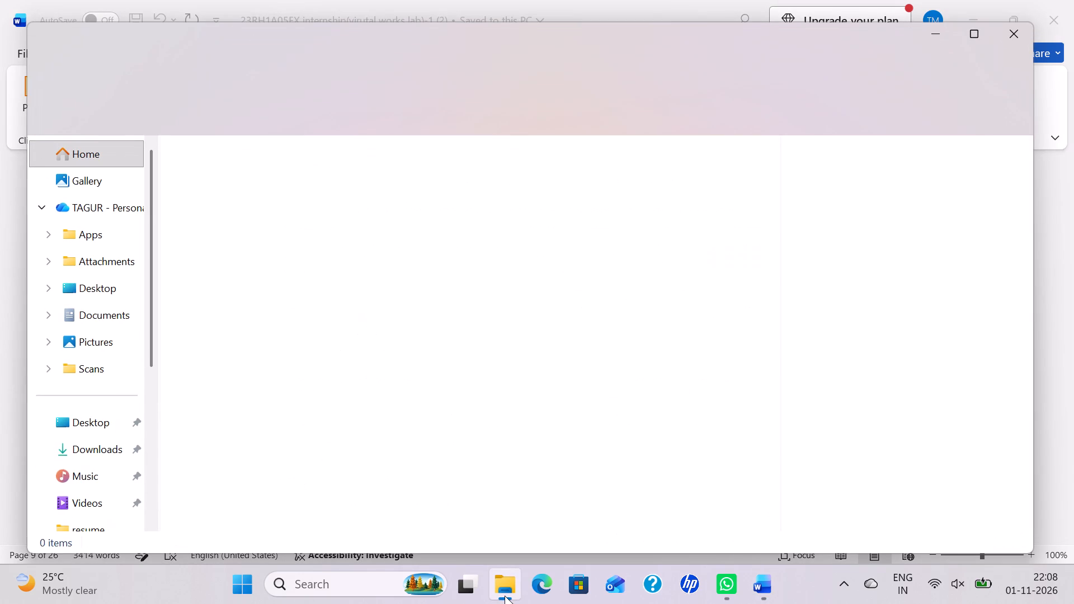
click(92, 452)
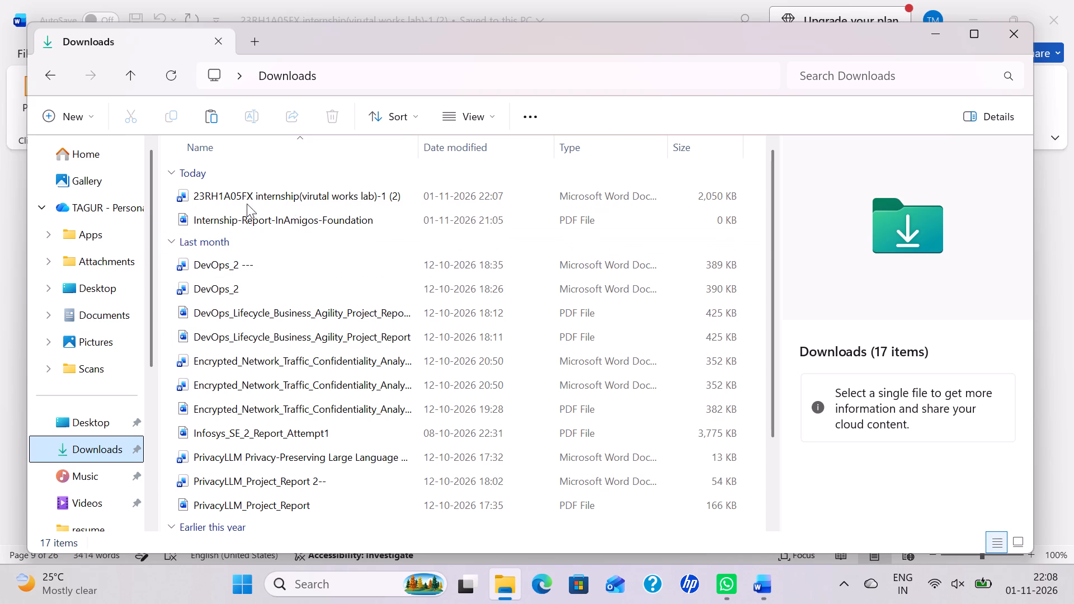
click(294, 193)
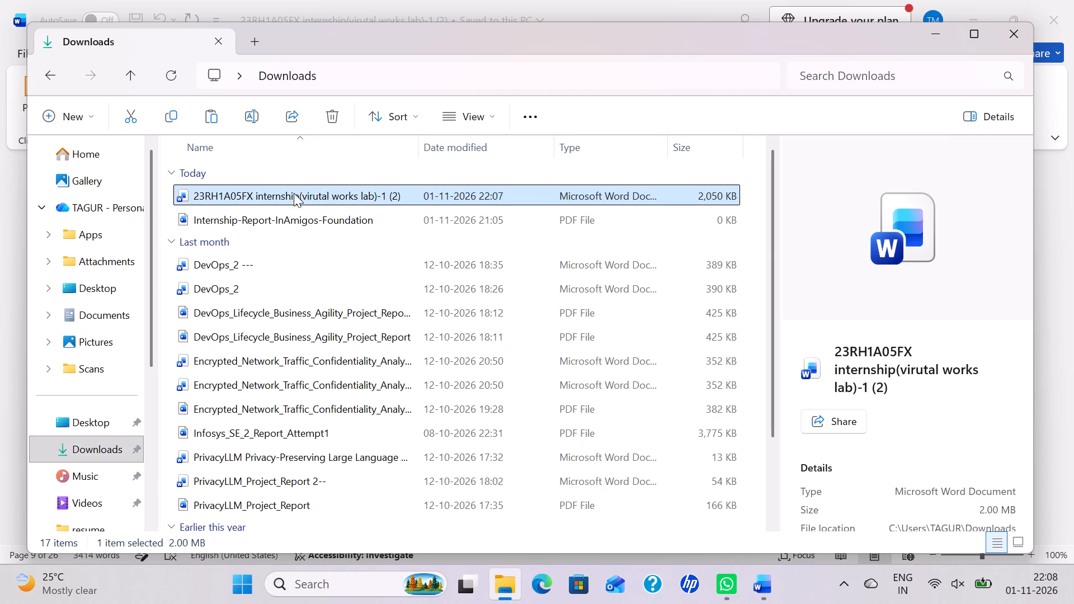
click(171, 116)
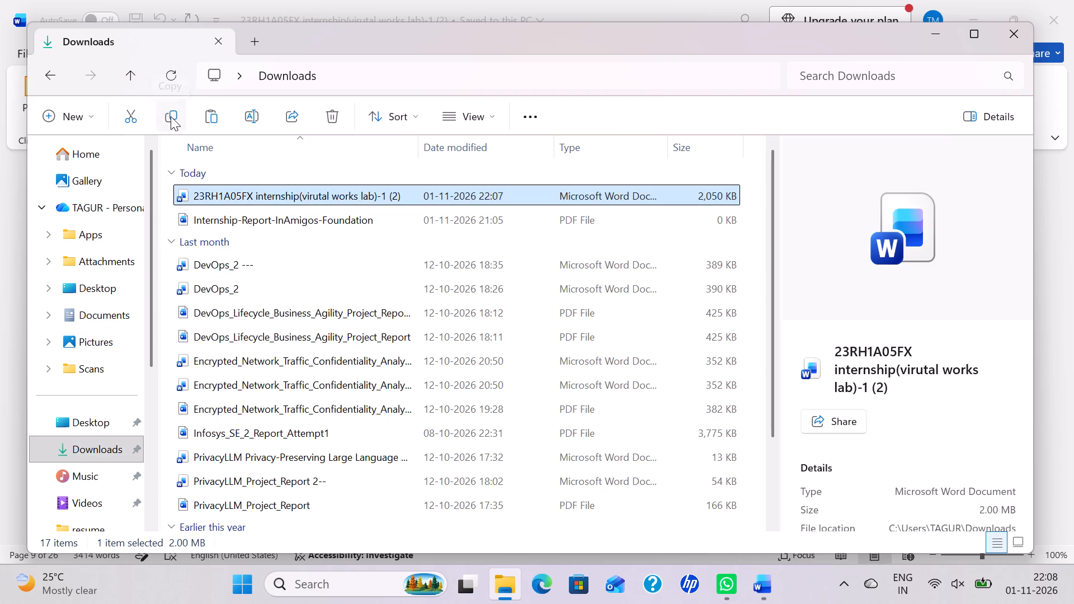
click(171, 116)
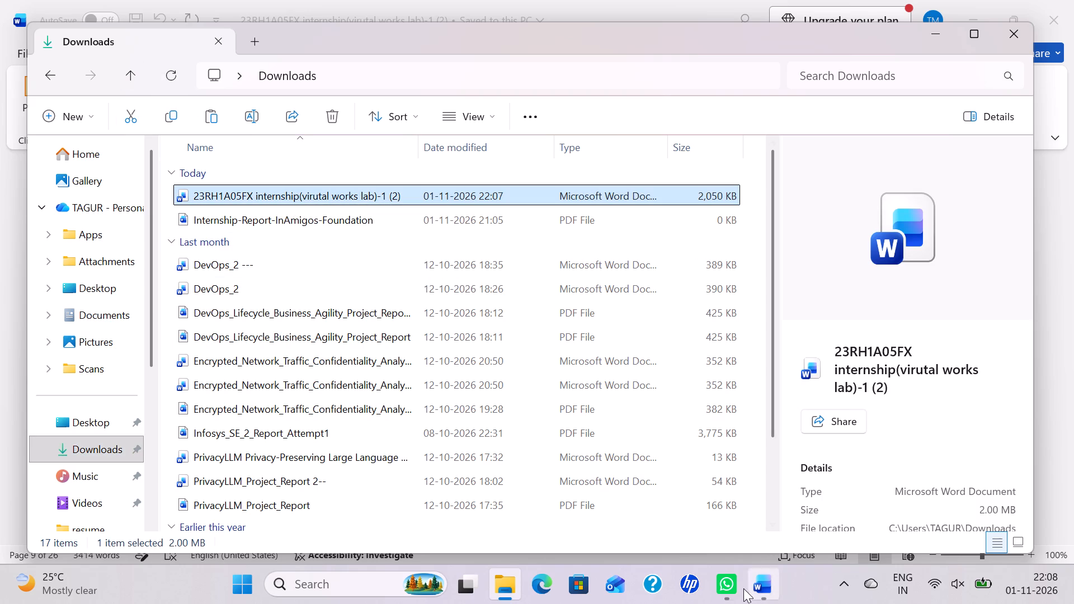
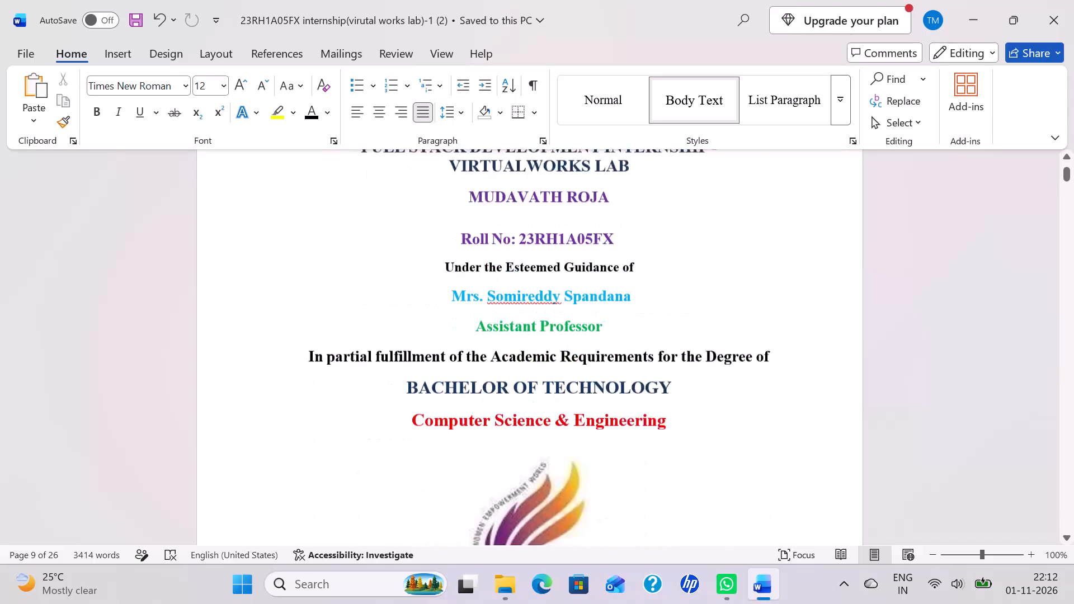
Review the report's front matter, from the title page through the certificates, evaluation report and student declaration to the acknowledgement, checking internship dates and roll numbers.
scroll(599, 387, down, 5)
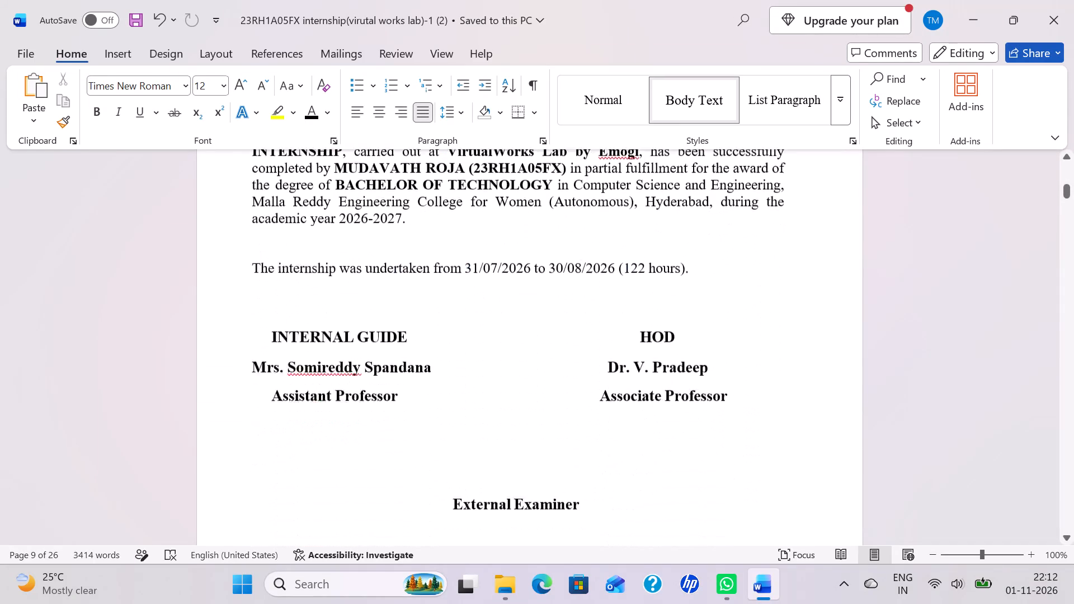
scroll(599, 387, down, 7)
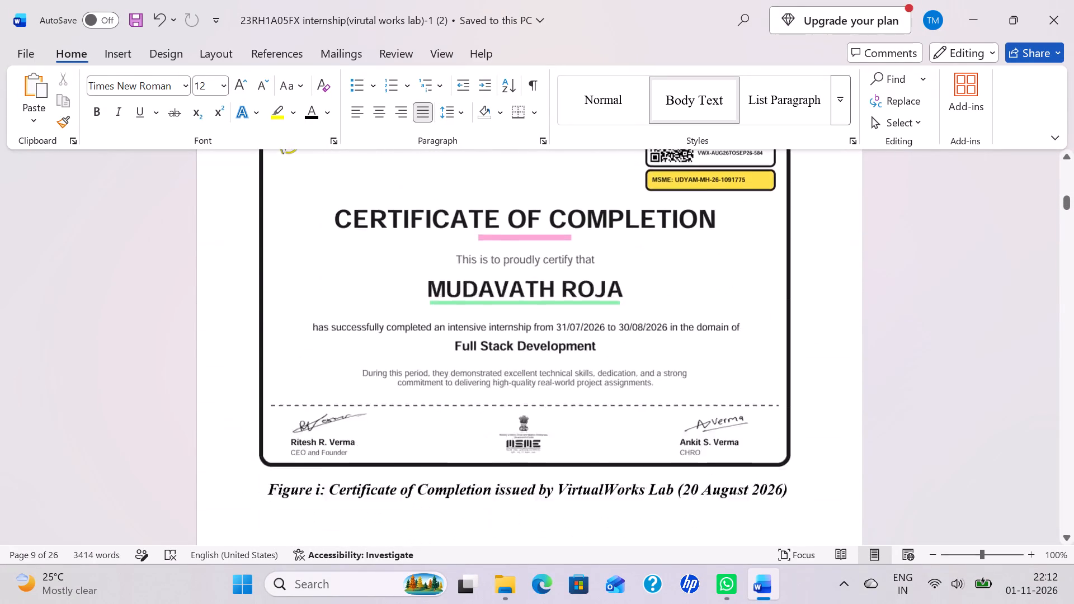
scroll(599, 387, down, 8)
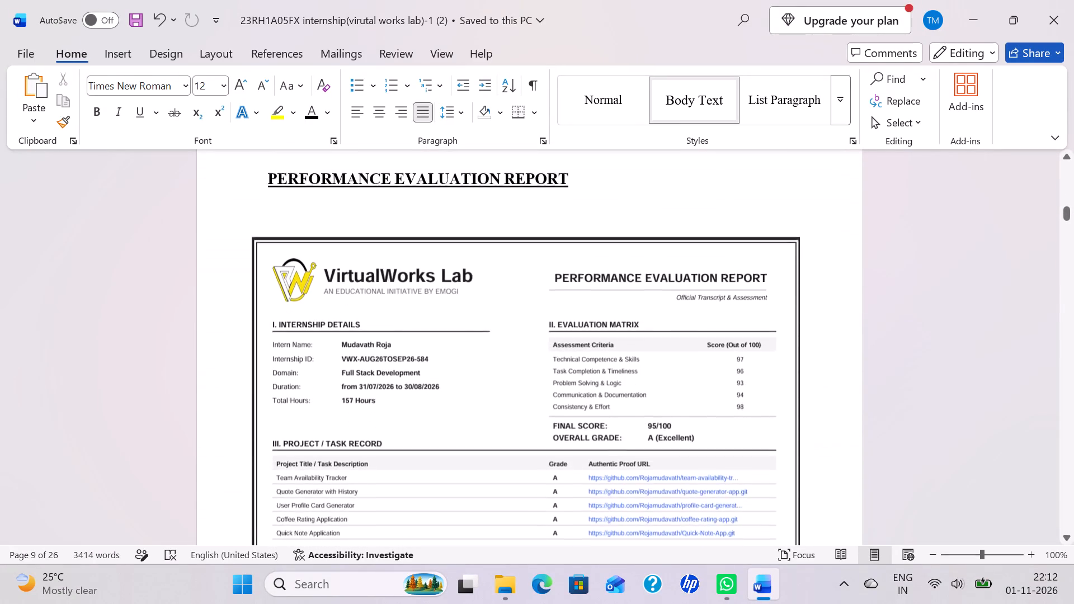
scroll(599, 387, down, 5)
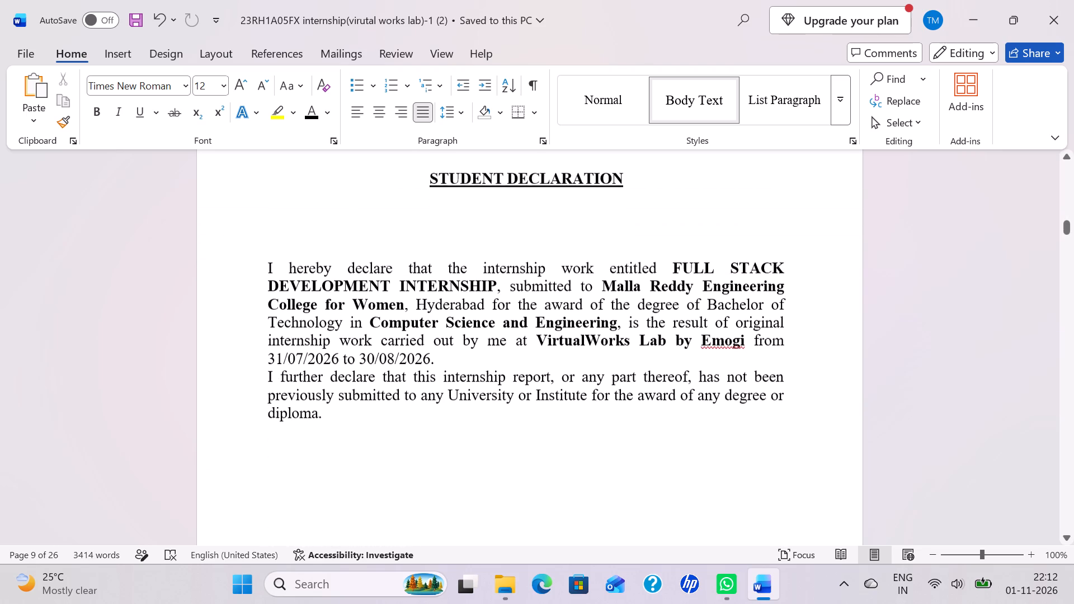
scroll(599, 387, down, 4)
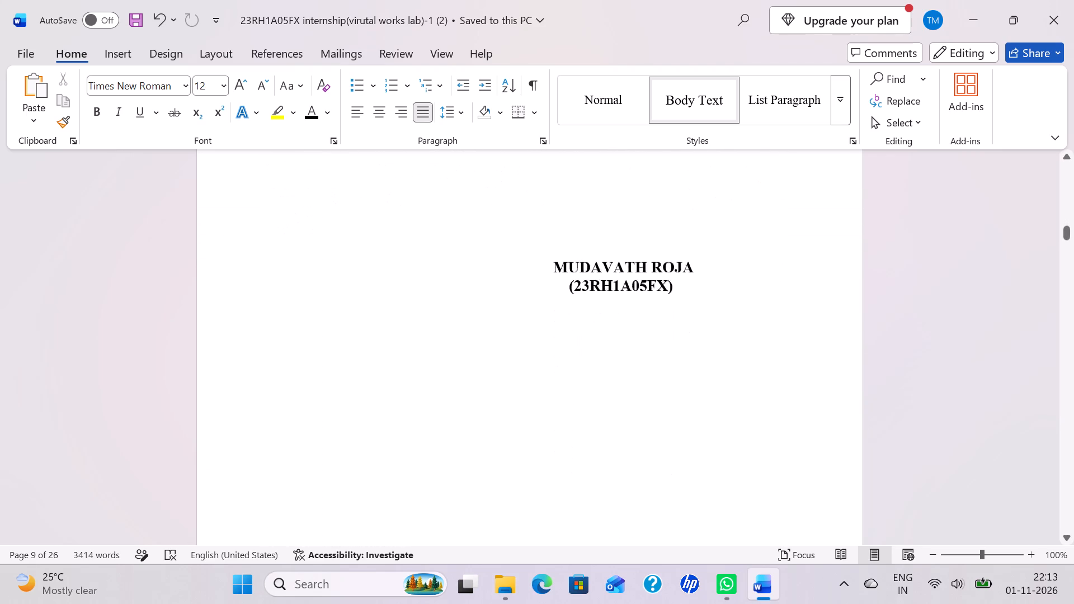
scroll(599, 387, down, 4)
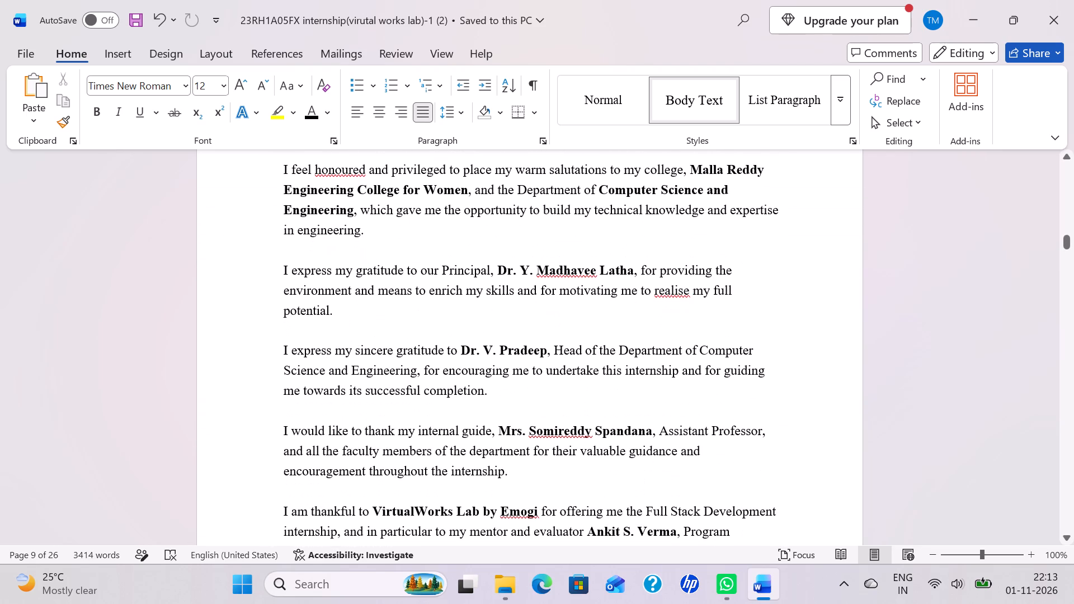
Justify the first paragraph of the Acknowledgement, the one beginning "I feel honoured and privileged".
scroll(599, 387, up, 1)
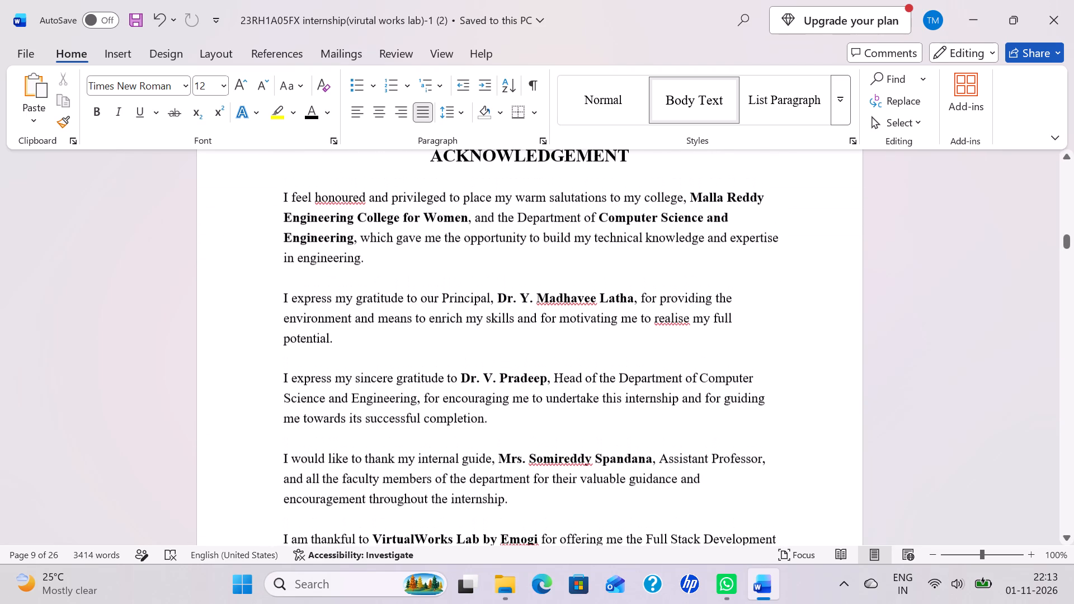
scroll(599, 387, up, 1)
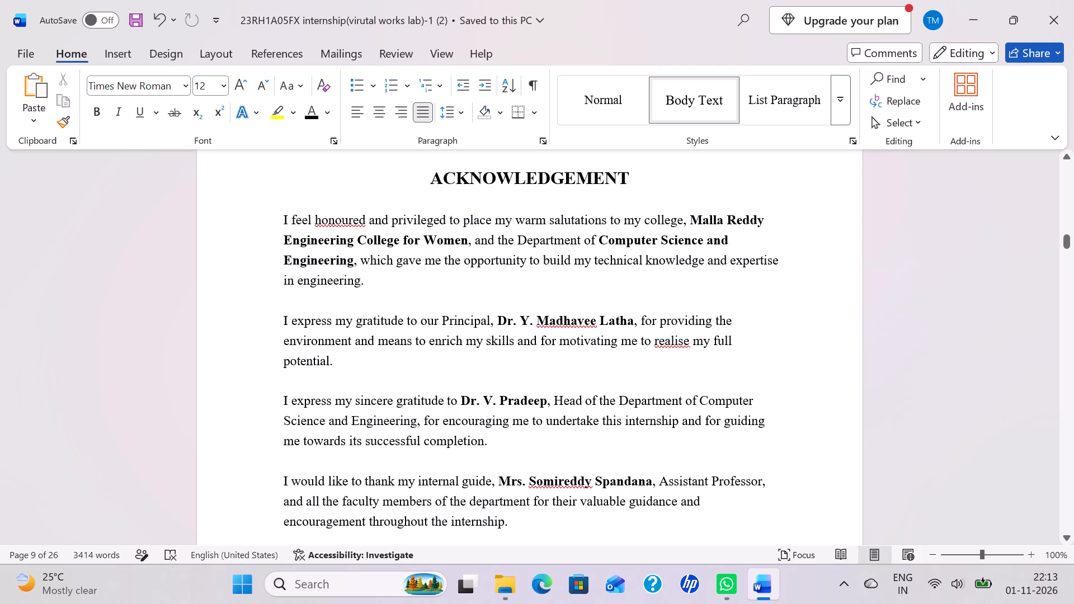
drag(281, 215, 385, 280)
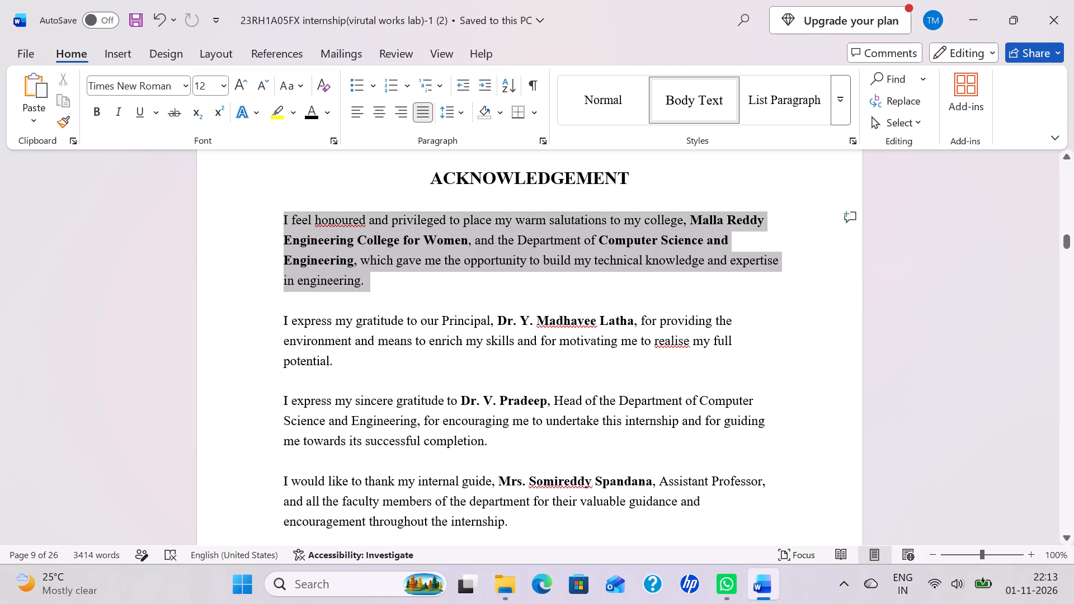
drag(385, 280, 395, 285)
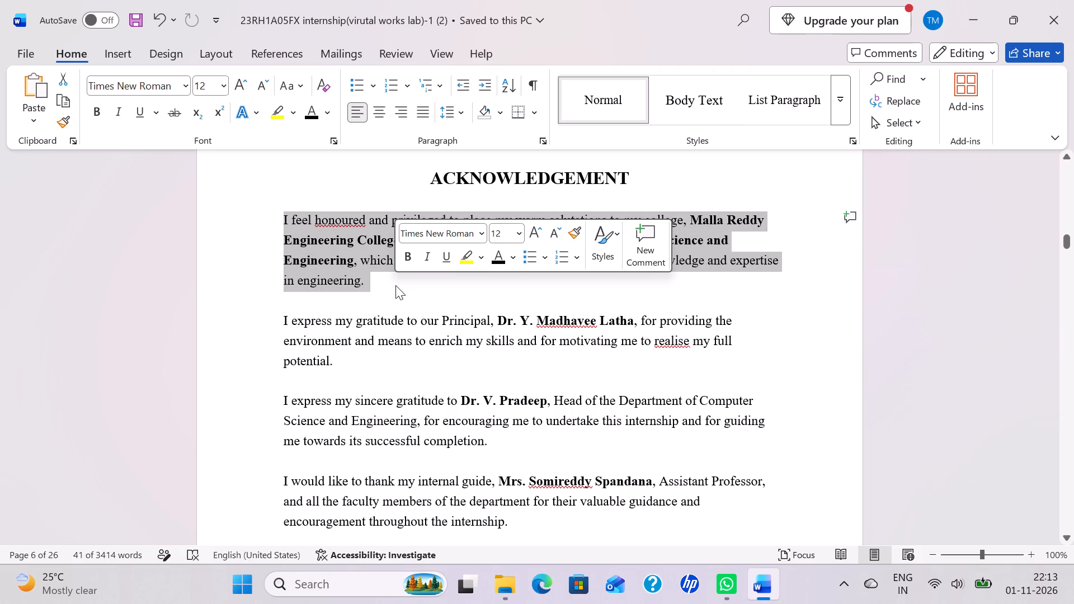
click(417, 116)
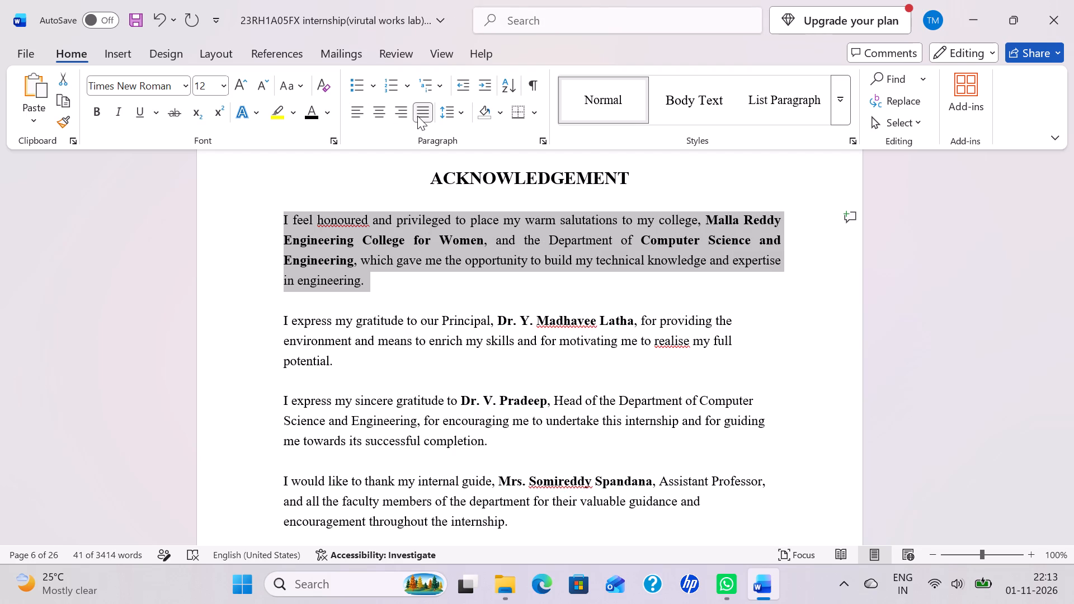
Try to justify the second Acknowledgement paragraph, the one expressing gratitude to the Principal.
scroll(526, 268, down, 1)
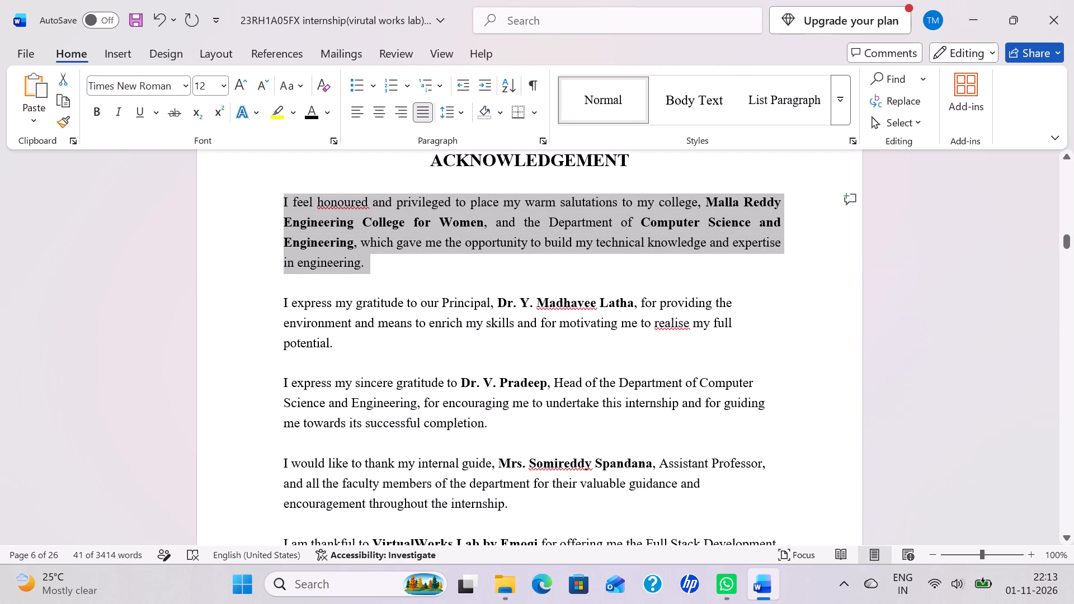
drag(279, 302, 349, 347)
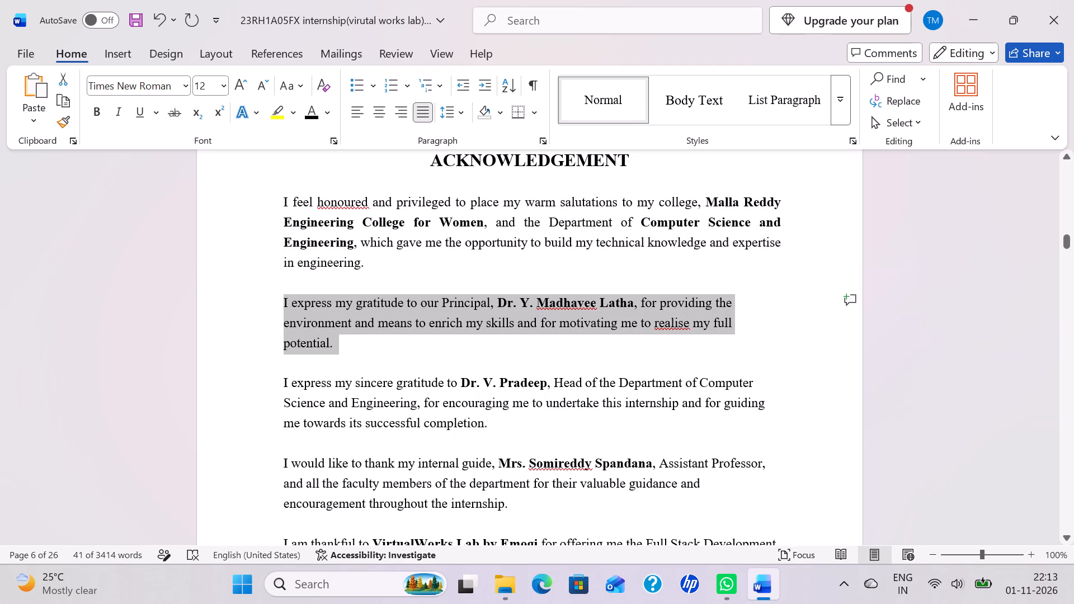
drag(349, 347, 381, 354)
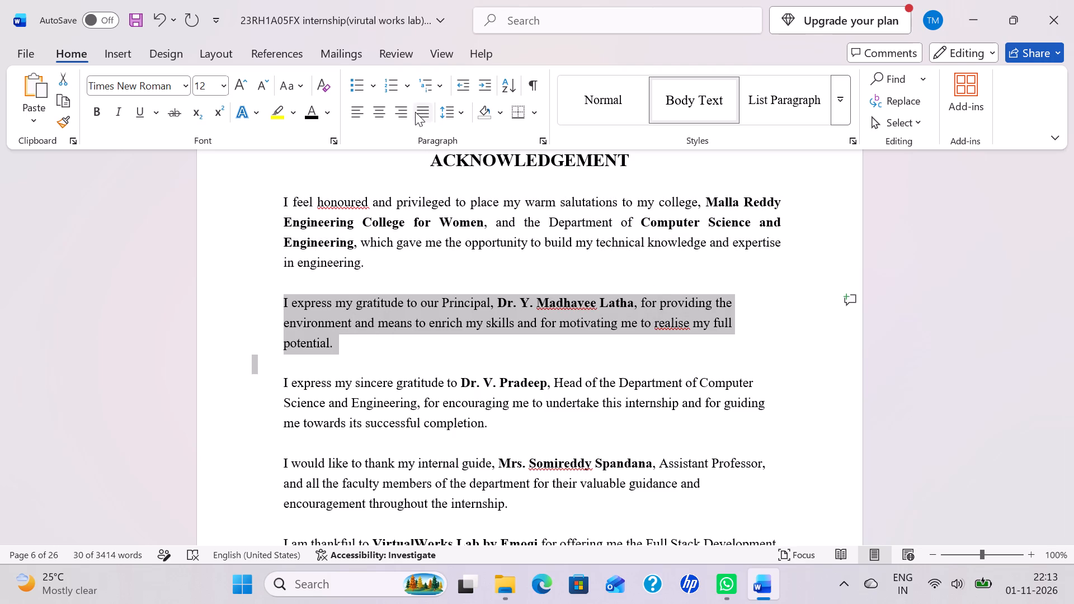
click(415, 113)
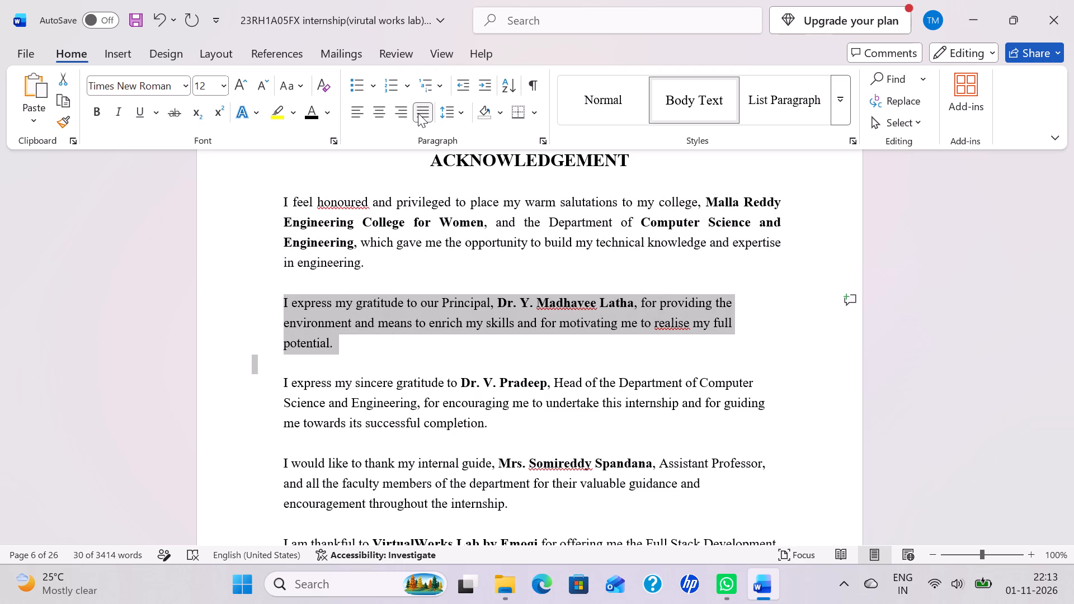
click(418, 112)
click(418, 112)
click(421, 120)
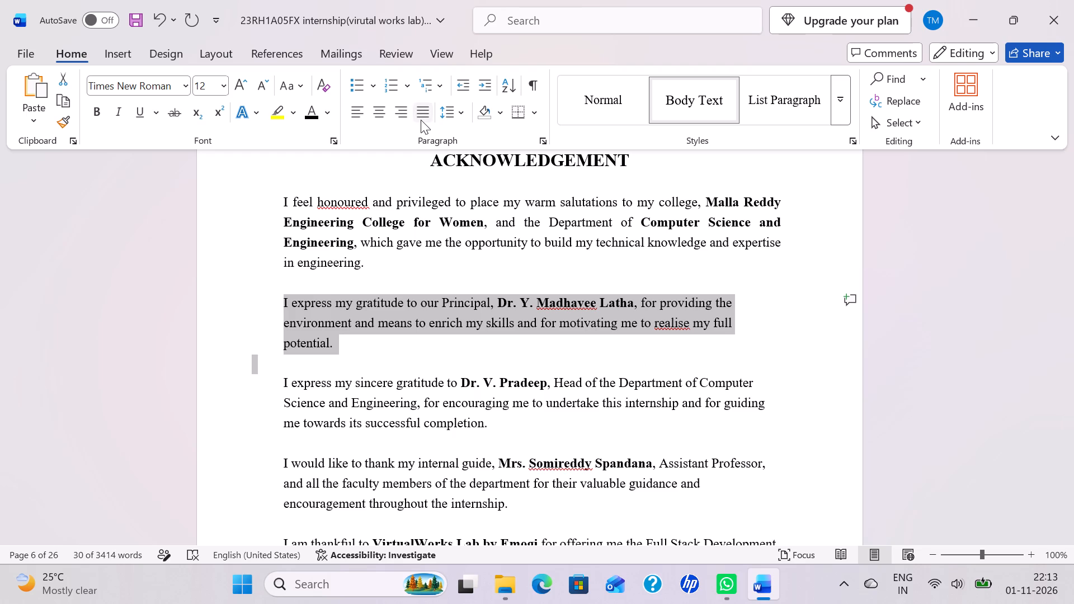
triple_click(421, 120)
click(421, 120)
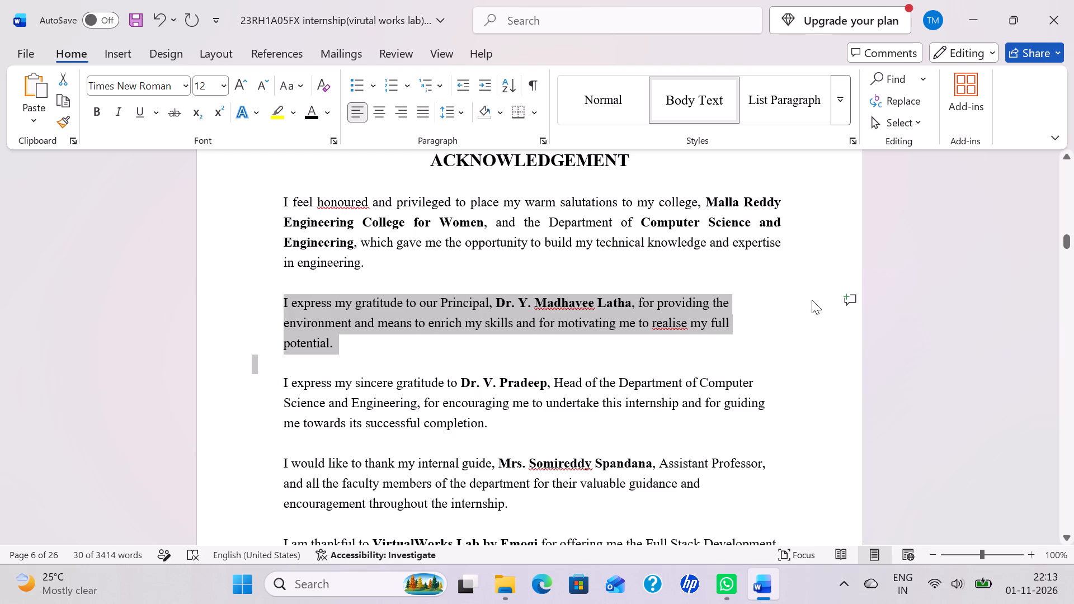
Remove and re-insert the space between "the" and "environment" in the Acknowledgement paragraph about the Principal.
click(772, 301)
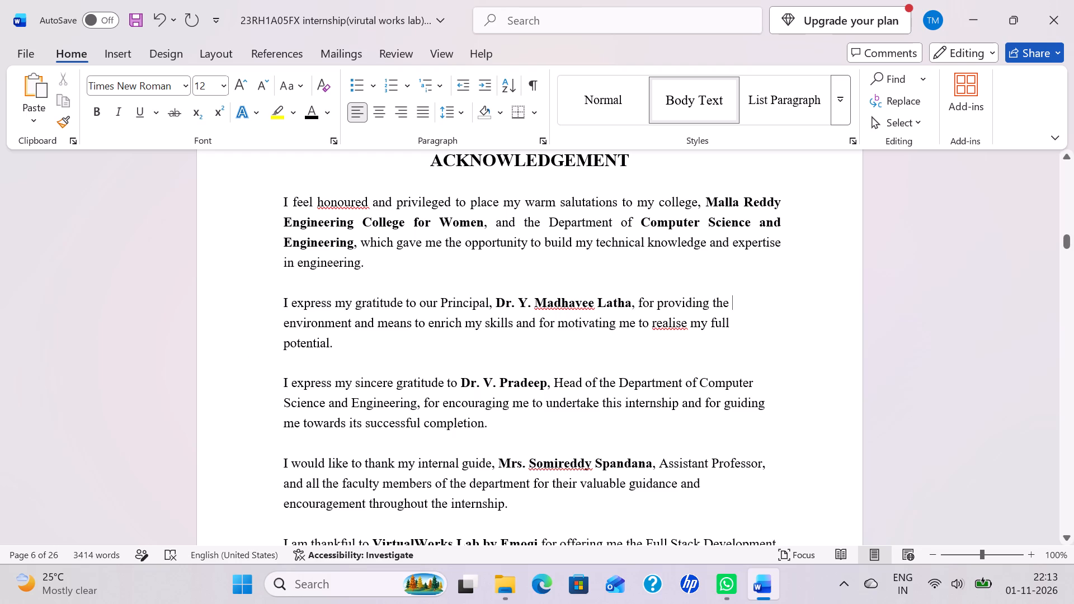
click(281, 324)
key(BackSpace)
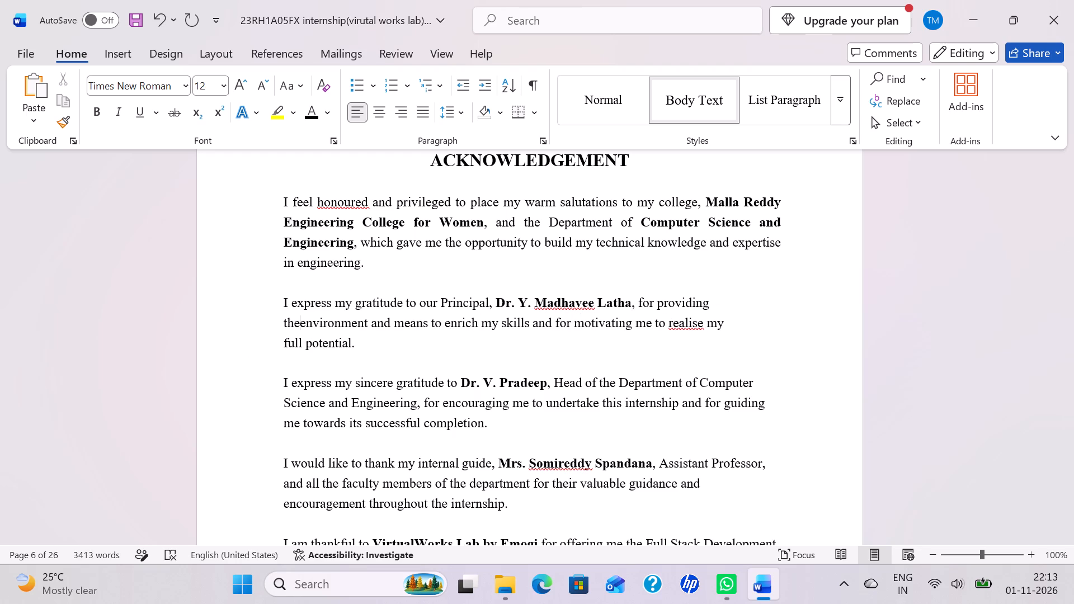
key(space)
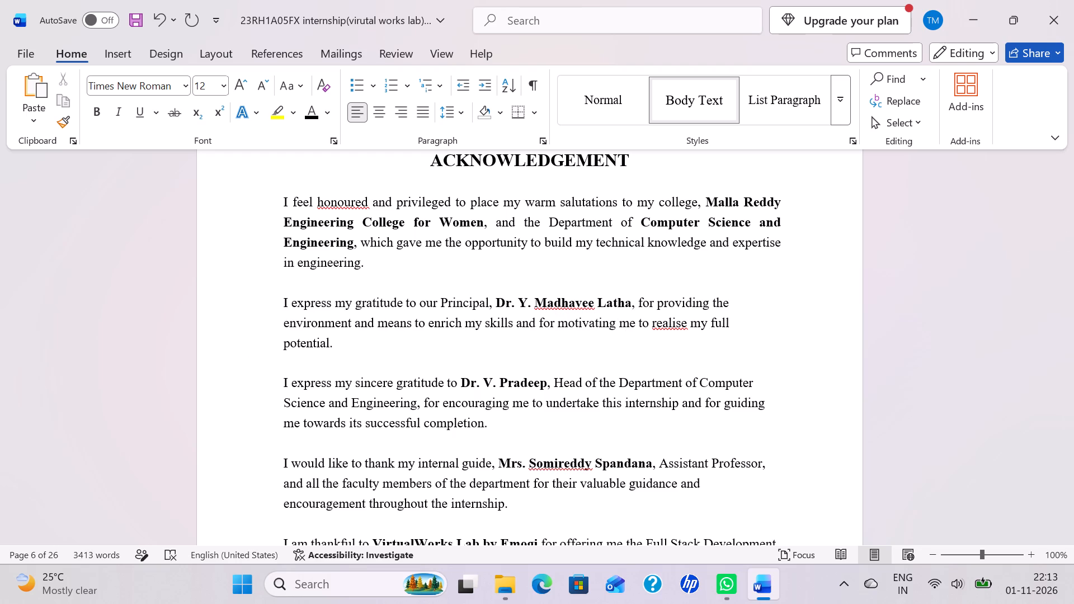
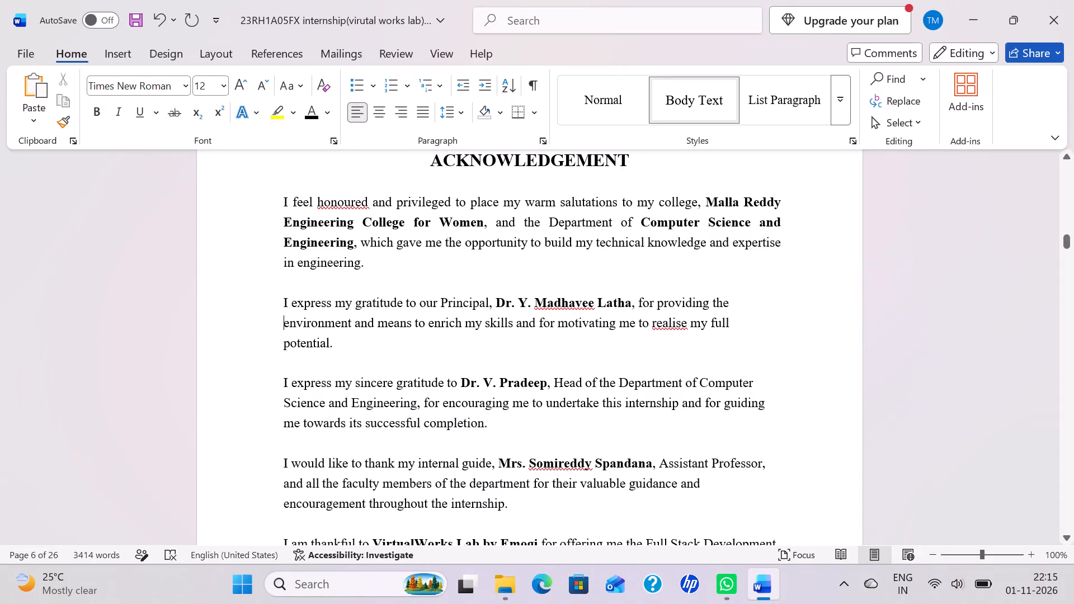
Justify the third Acknowledgement paragraph, the one expressing sincere gratitude to the Head of the Department.
drag(280, 382, 442, 444)
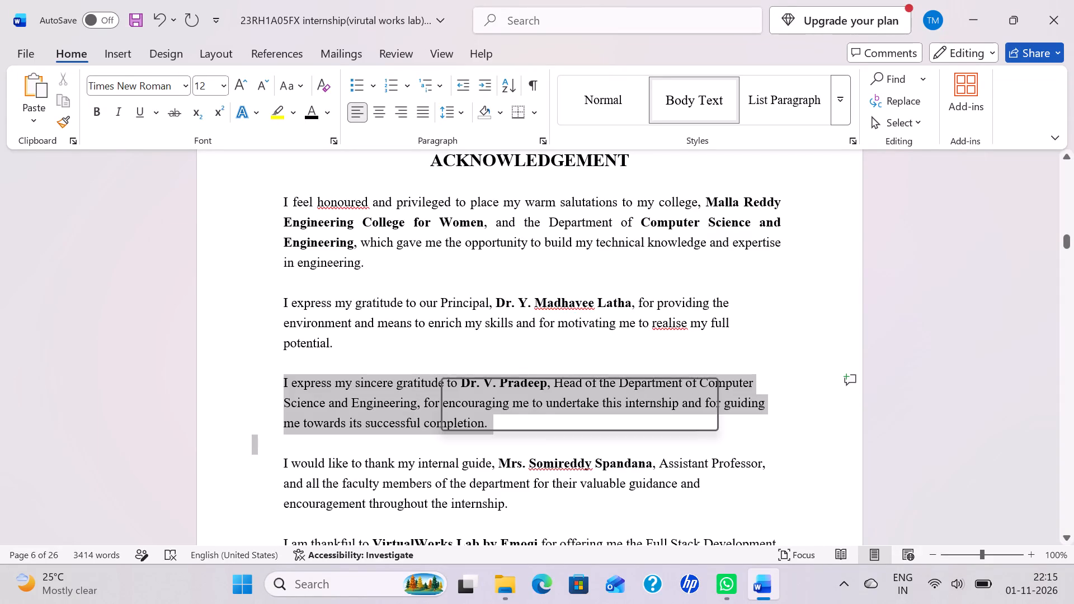
click(420, 115)
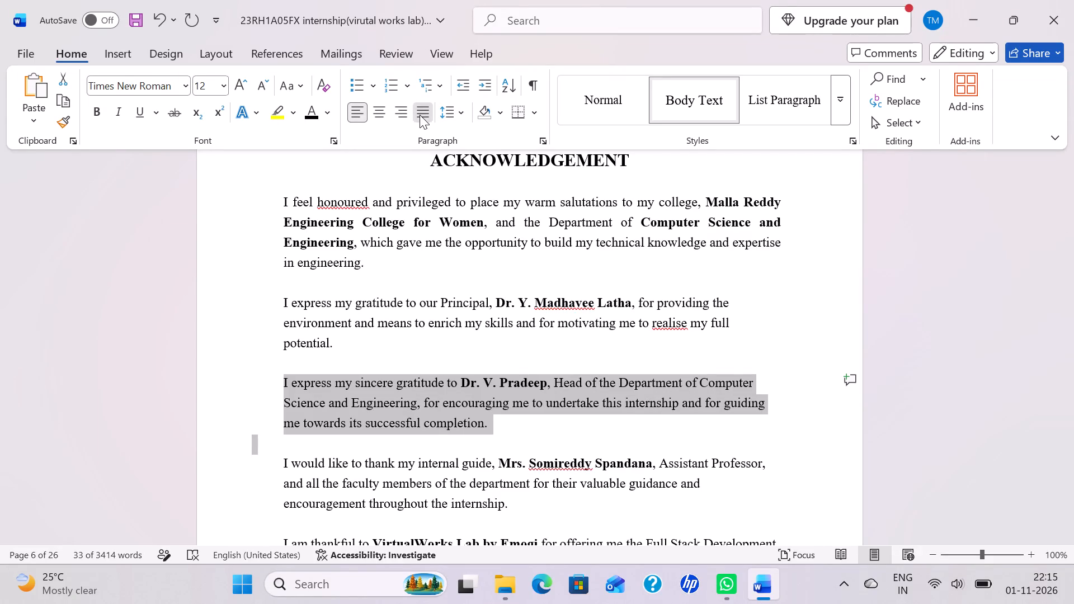
click(420, 115)
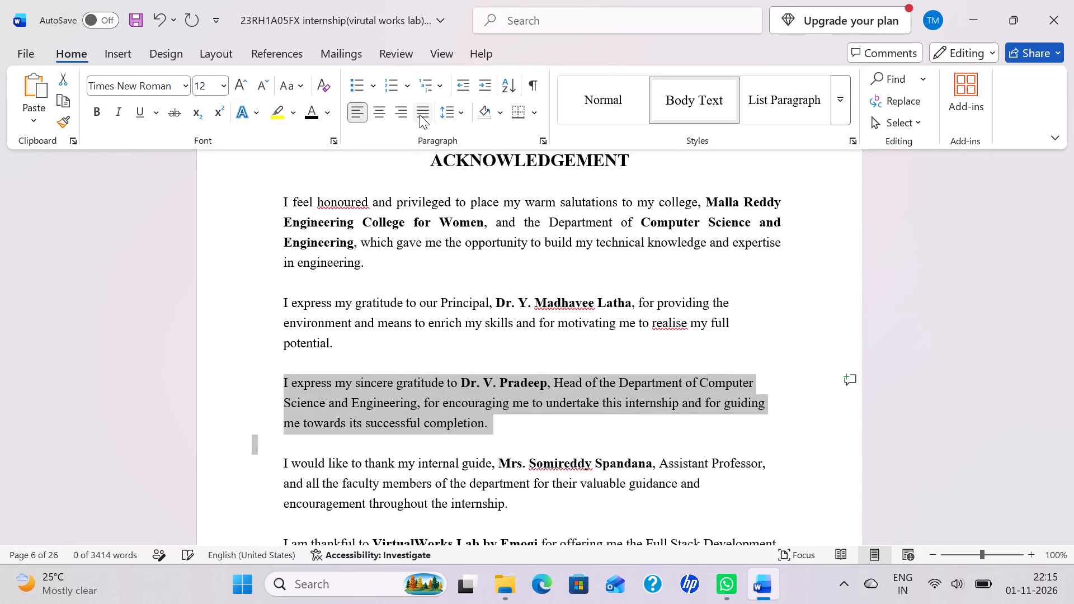
click(420, 115)
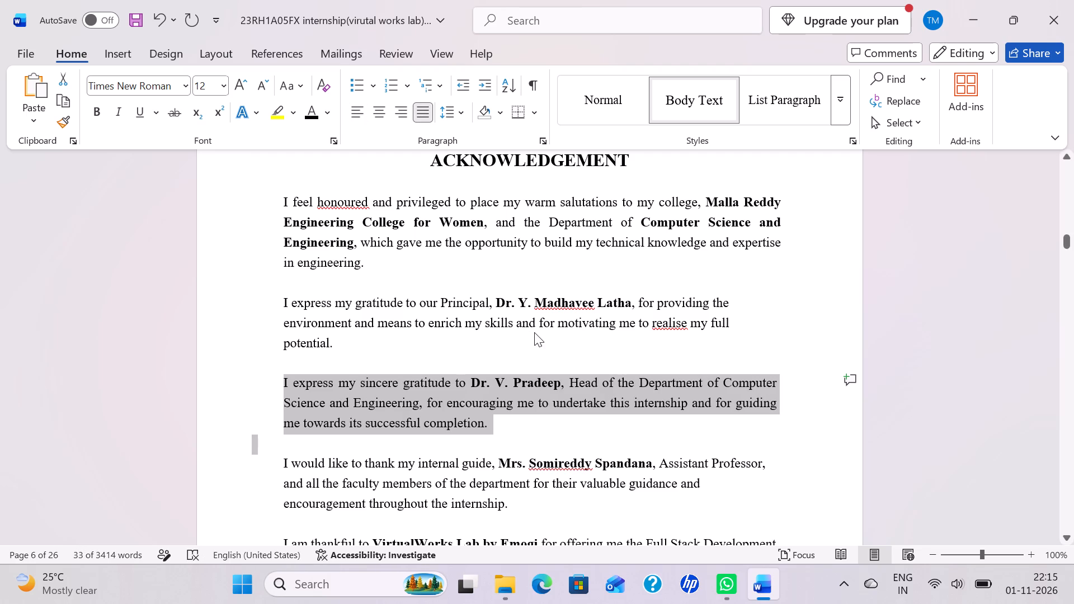
Justify the fourth Acknowledgement paragraph, the one thanking the internal guide and the faculty members.
scroll(534, 332, down, 1)
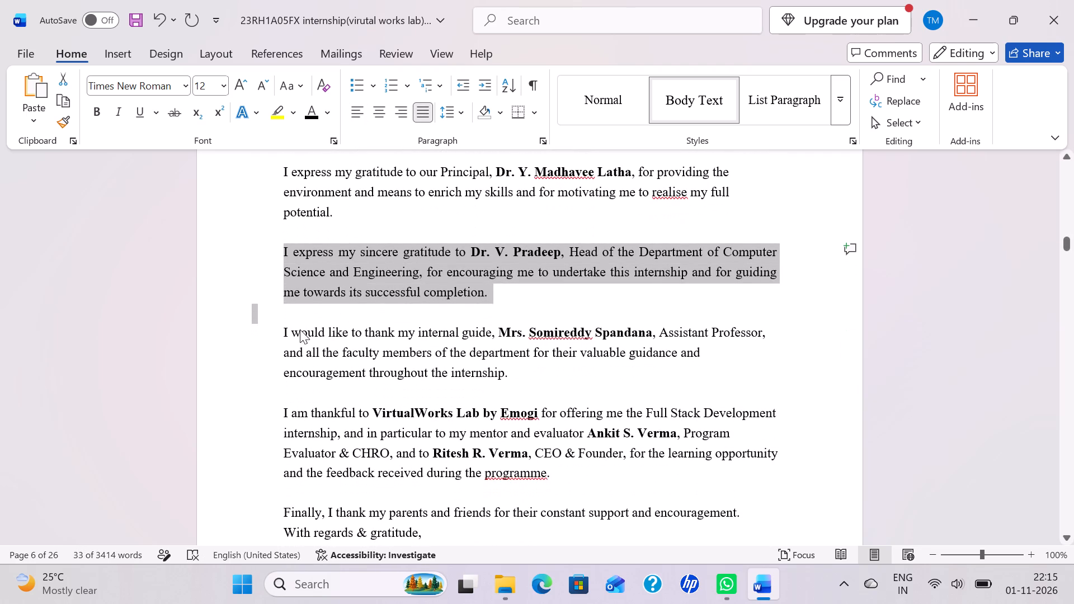
drag(281, 332, 471, 369)
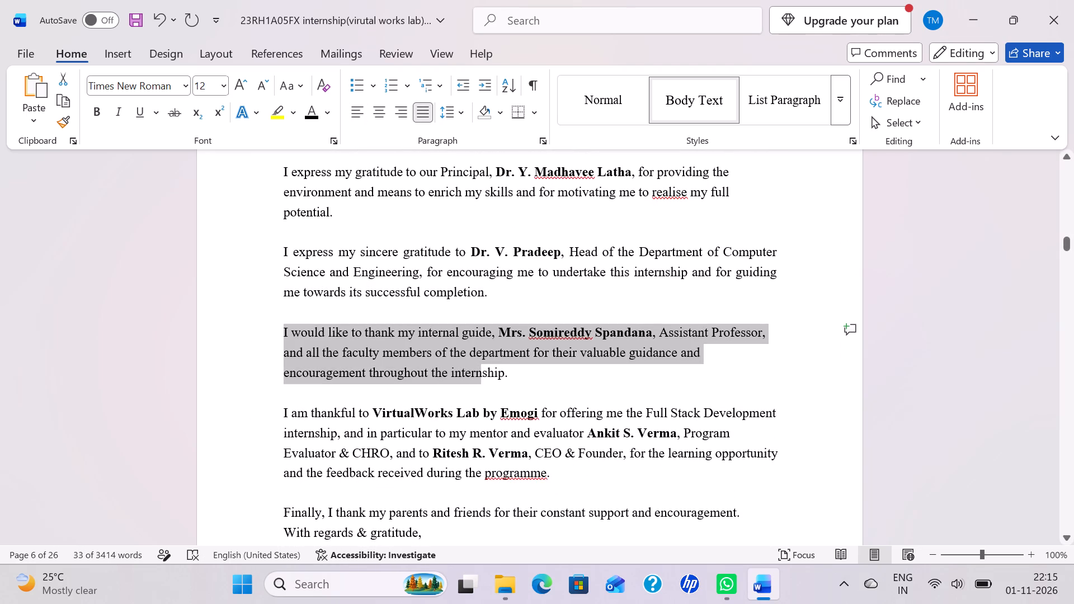
drag(471, 369, 516, 375)
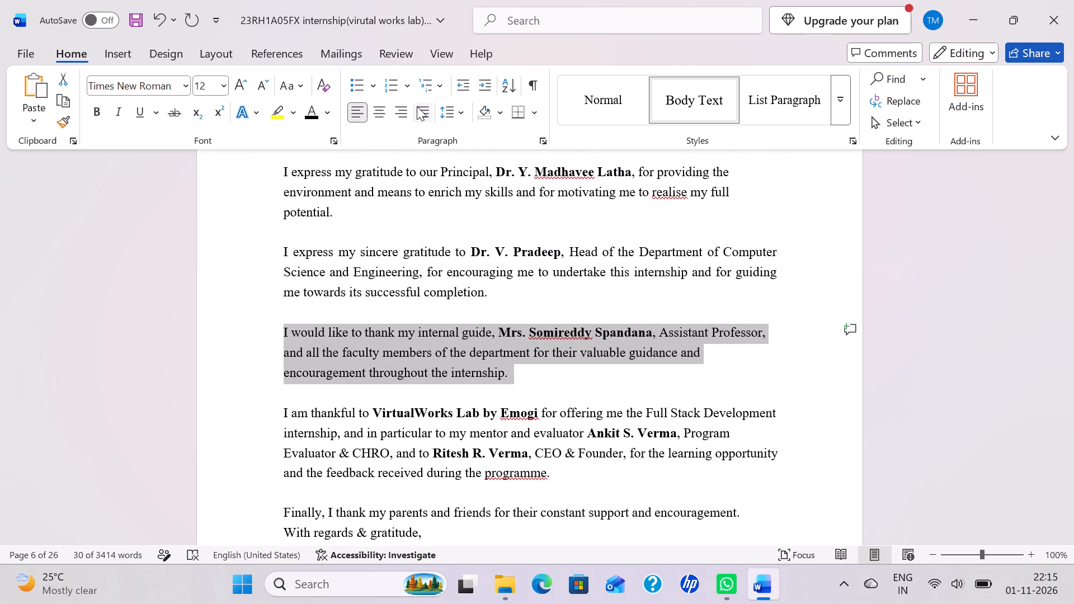
click(417, 106)
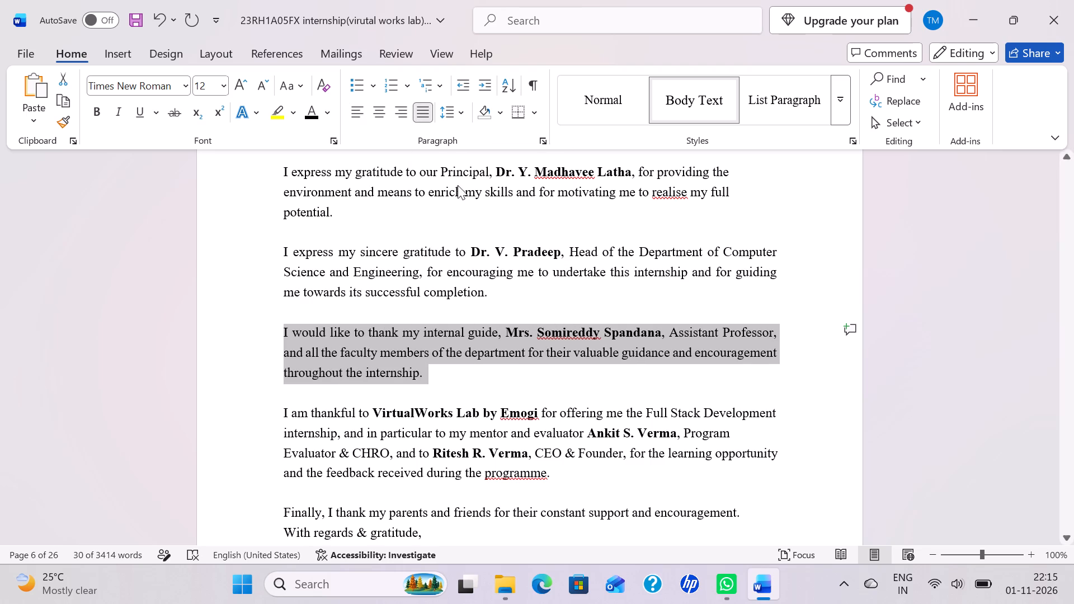
Justify the fifth Acknowledgement paragraph, the one beginning "I am thankful to VirtualWorks Lab by Emogi".
scroll(488, 326, down, 1)
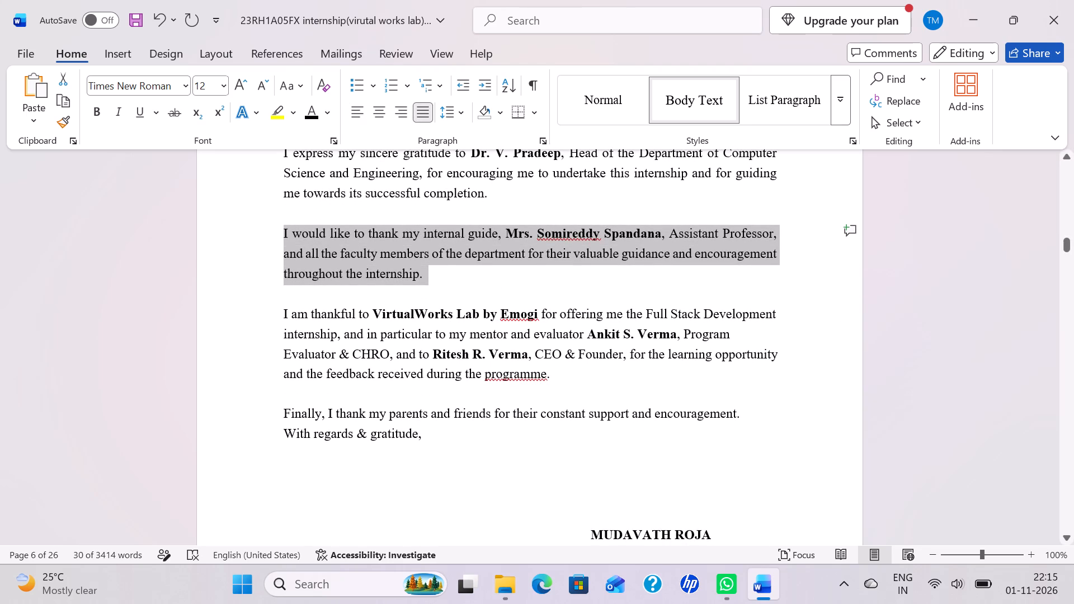
drag(279, 313, 544, 374)
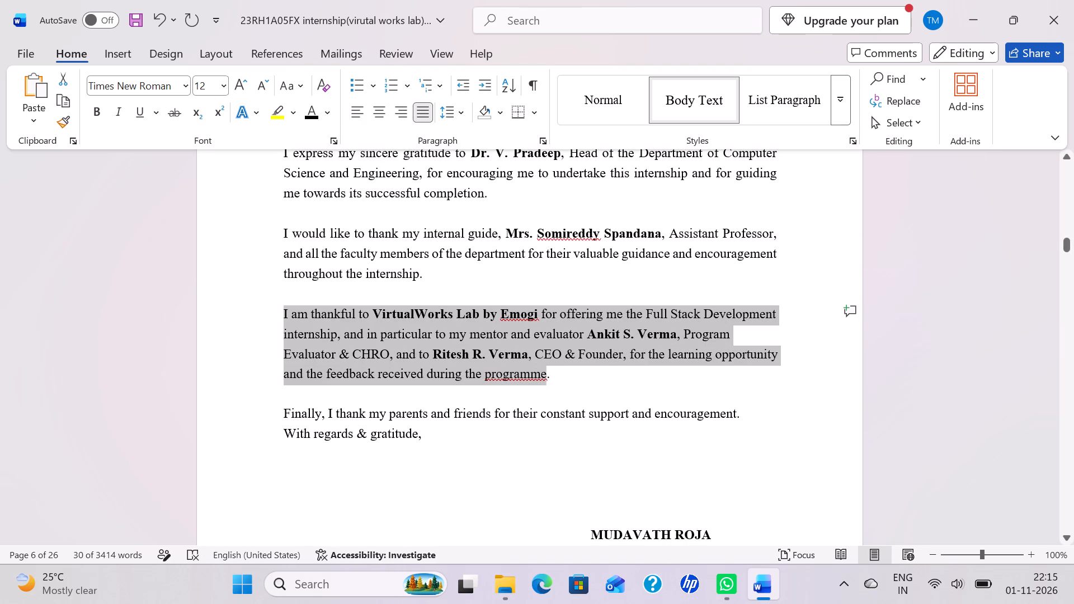
drag(544, 374, 558, 371)
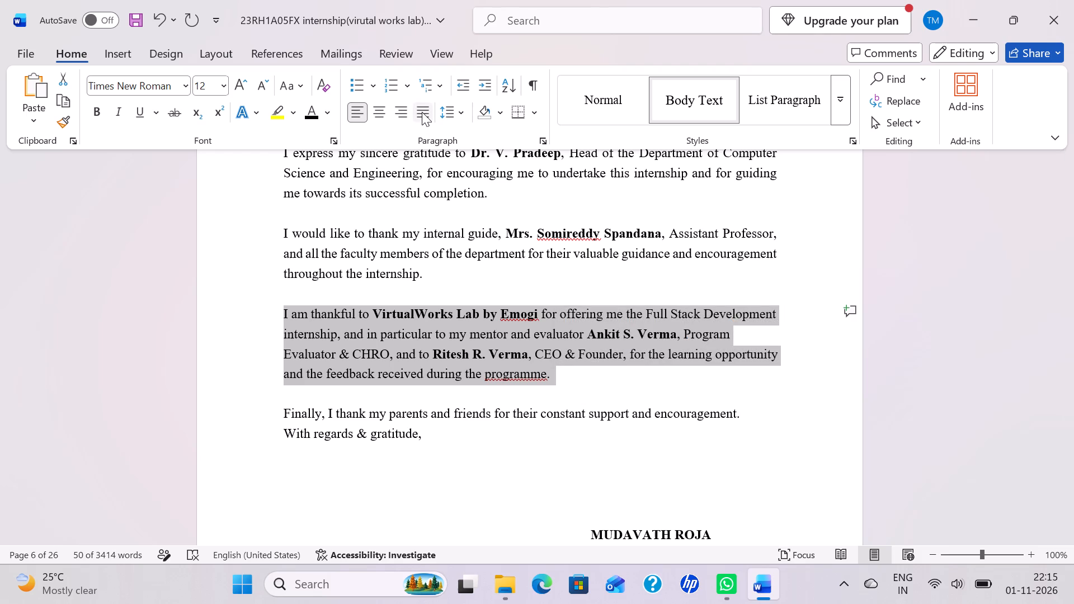
click(422, 112)
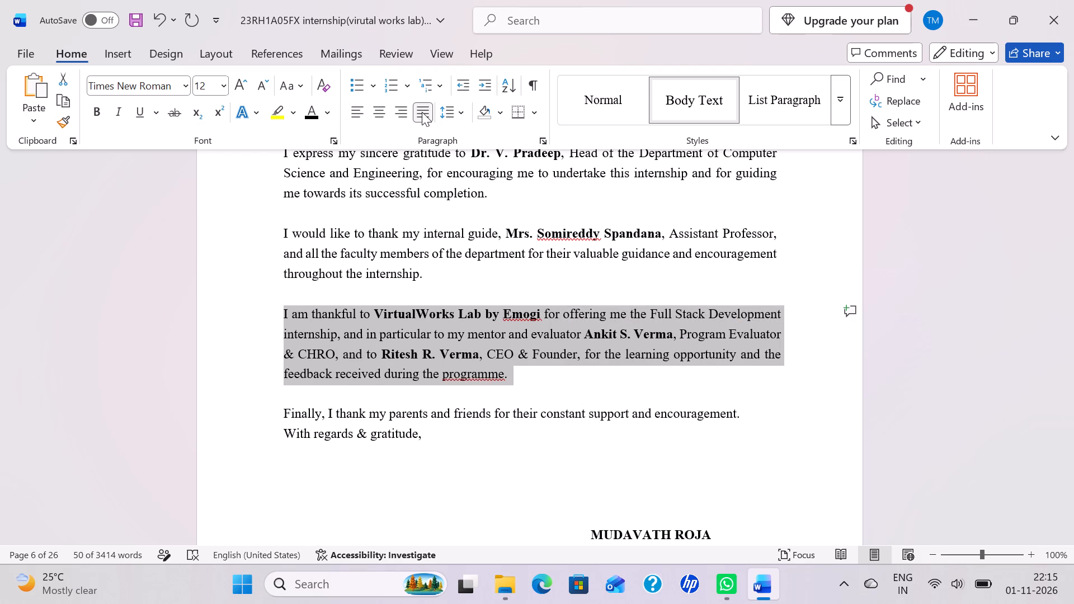
scroll(487, 357, down, 1)
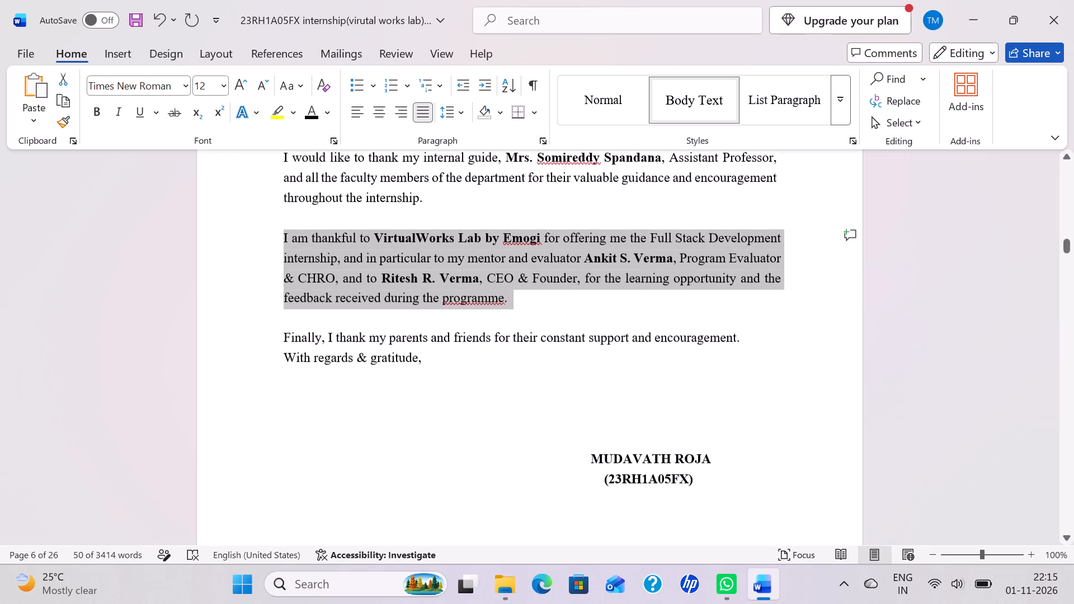
Justify the closing lines of the Acknowledgement, from "Finally, I thank my parents and friends" through "With regards & gratitude".
drag(281, 337, 365, 365)
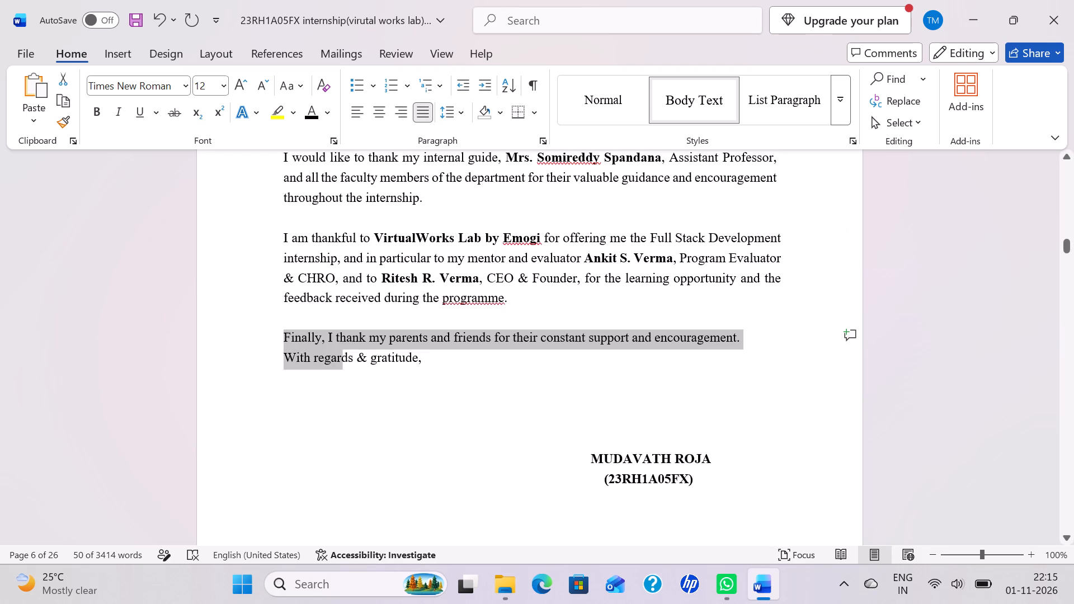
drag(365, 365, 406, 384)
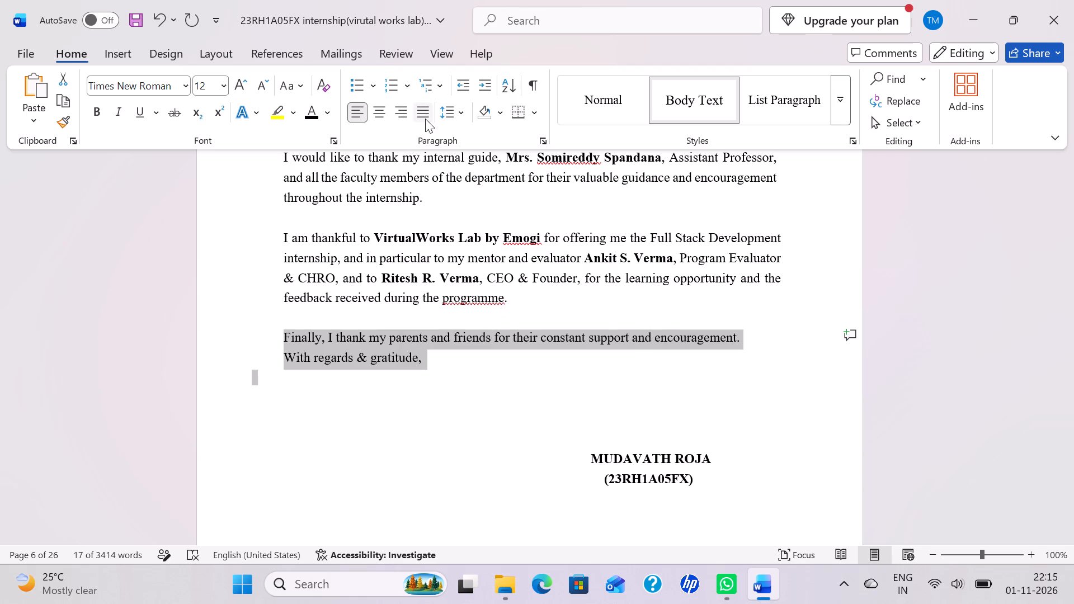
click(425, 119)
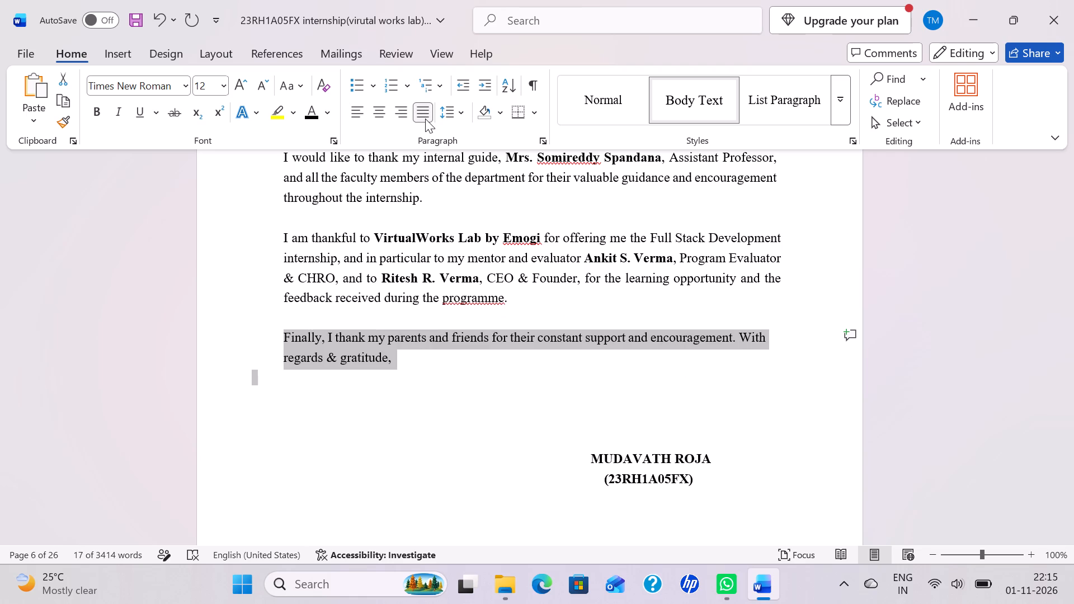
Justify the Acknowledgement paragraph expressing gratitude to the Principal.
scroll(483, 370, up, 1)
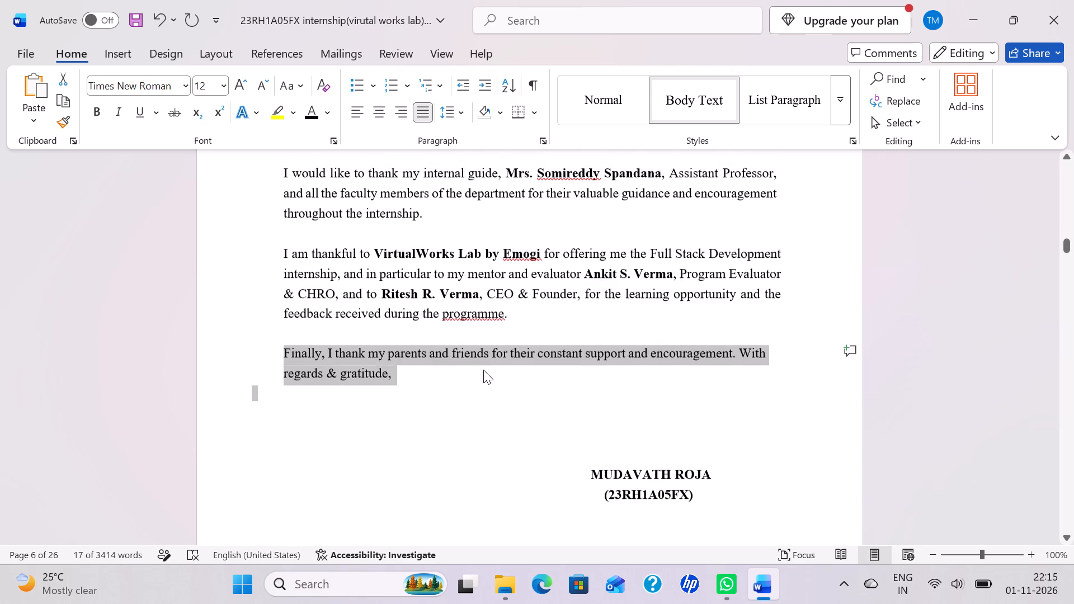
scroll(483, 370, up, 3)
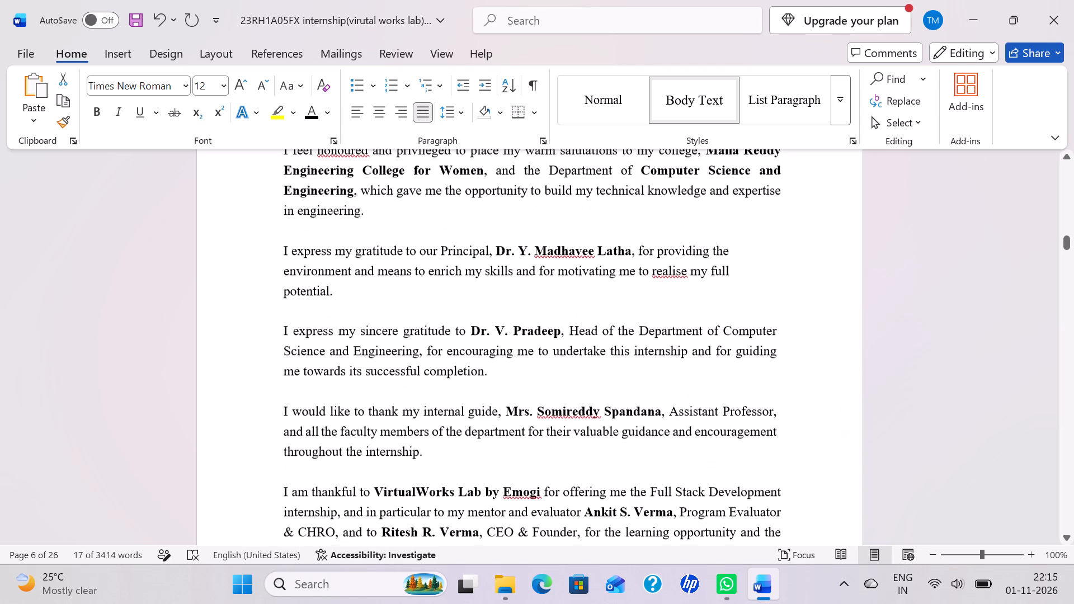
drag(282, 254, 359, 306)
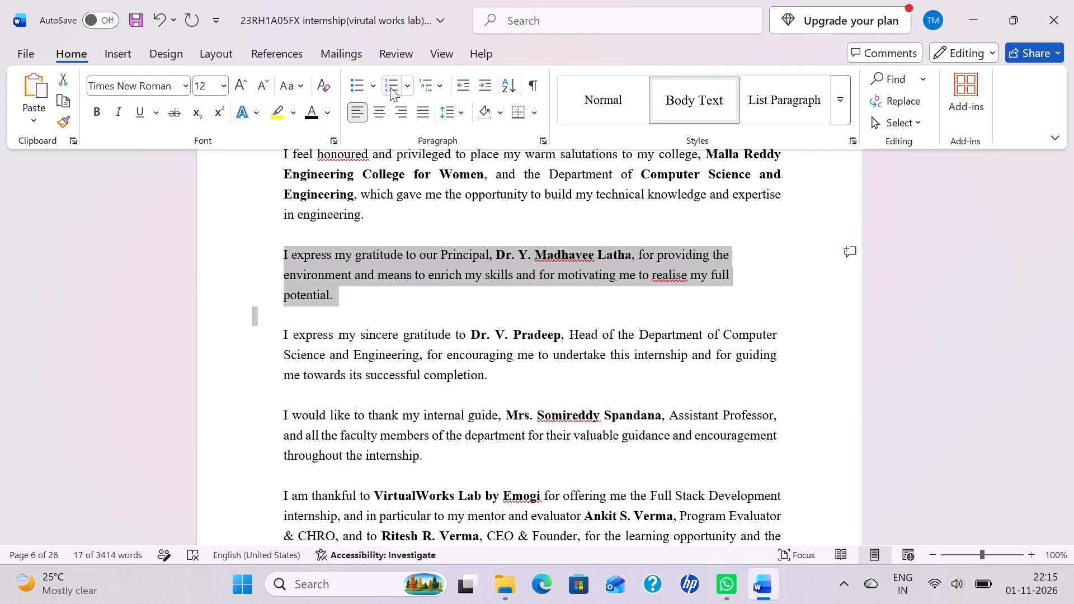
click(422, 115)
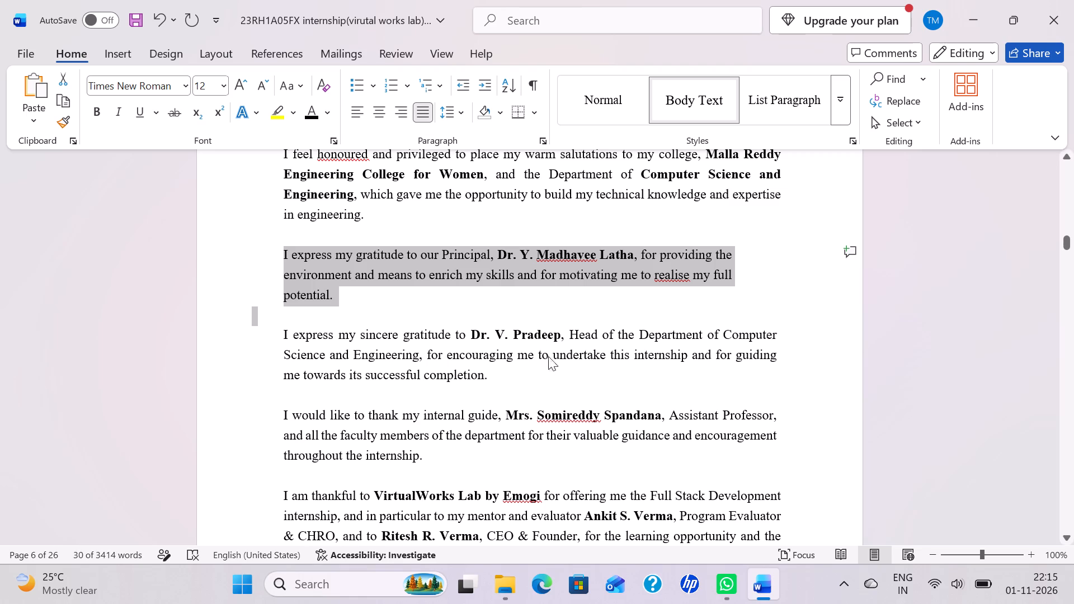
click(553, 384)
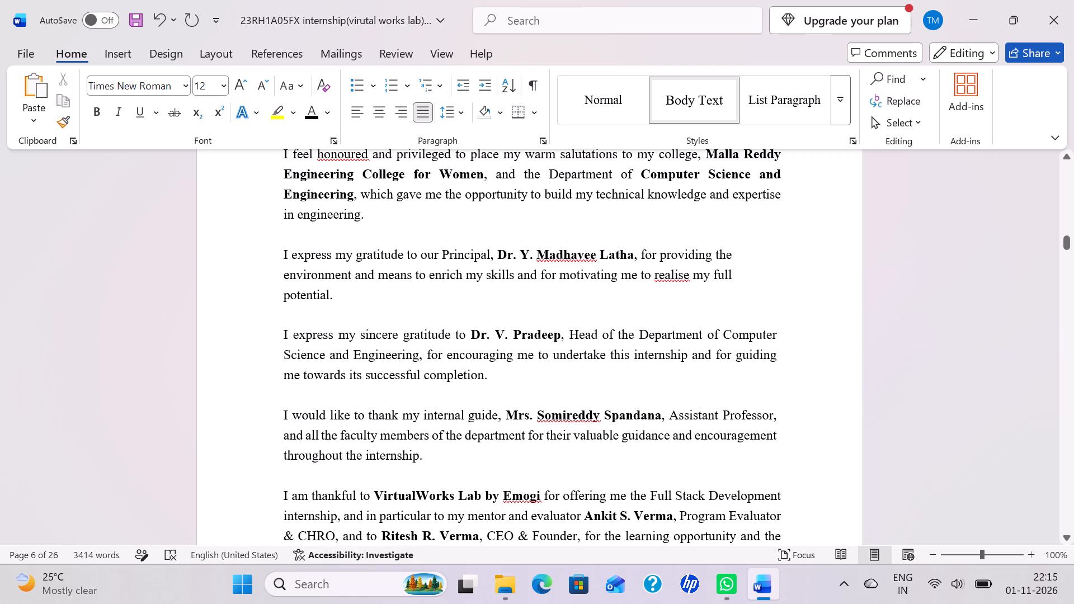
Look over the rest of the Acknowledgement and the table of contents page that follows it.
scroll(553, 384, down, 1)
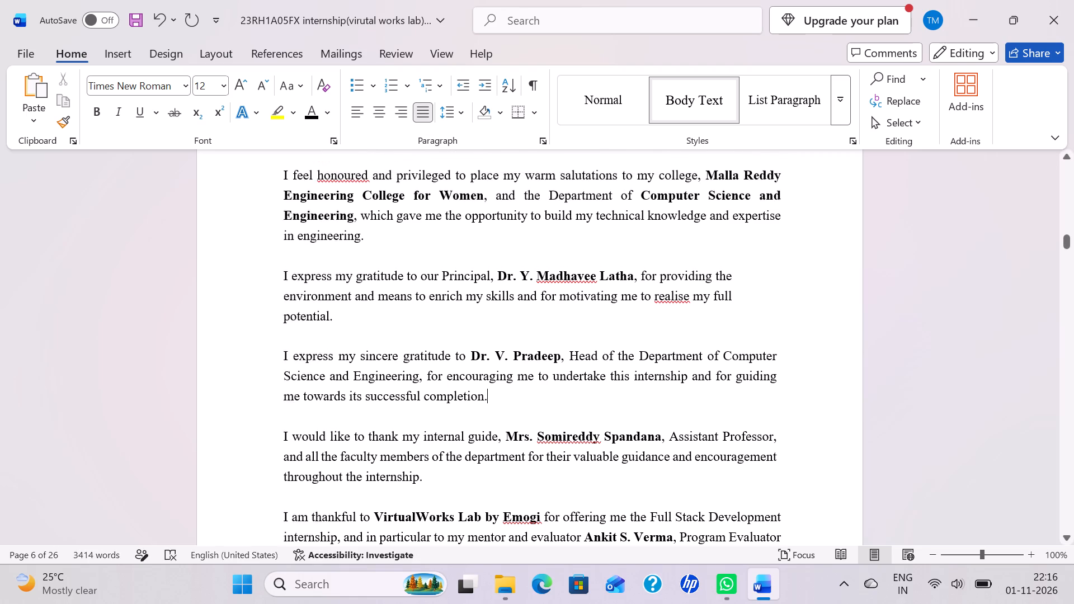
scroll(553, 384, down, 3)
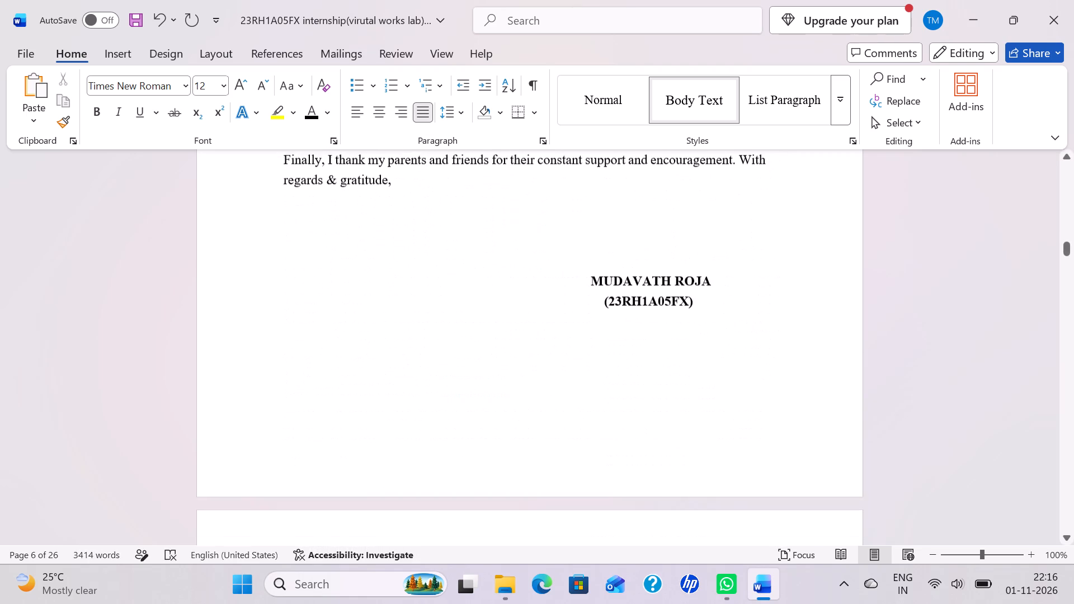
scroll(553, 384, down, 5)
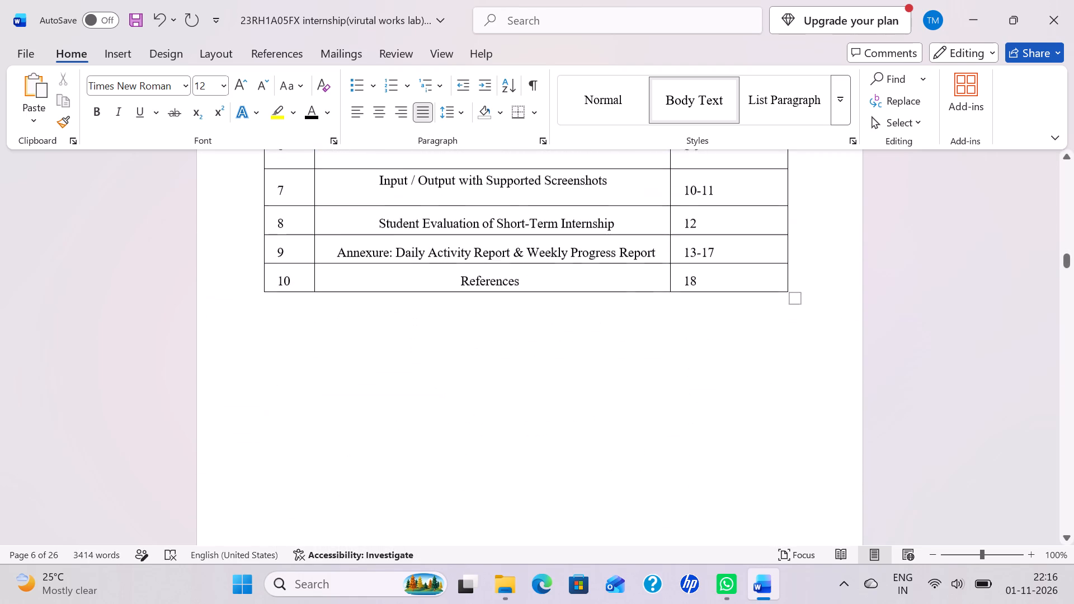
scroll(553, 384, down, 1)
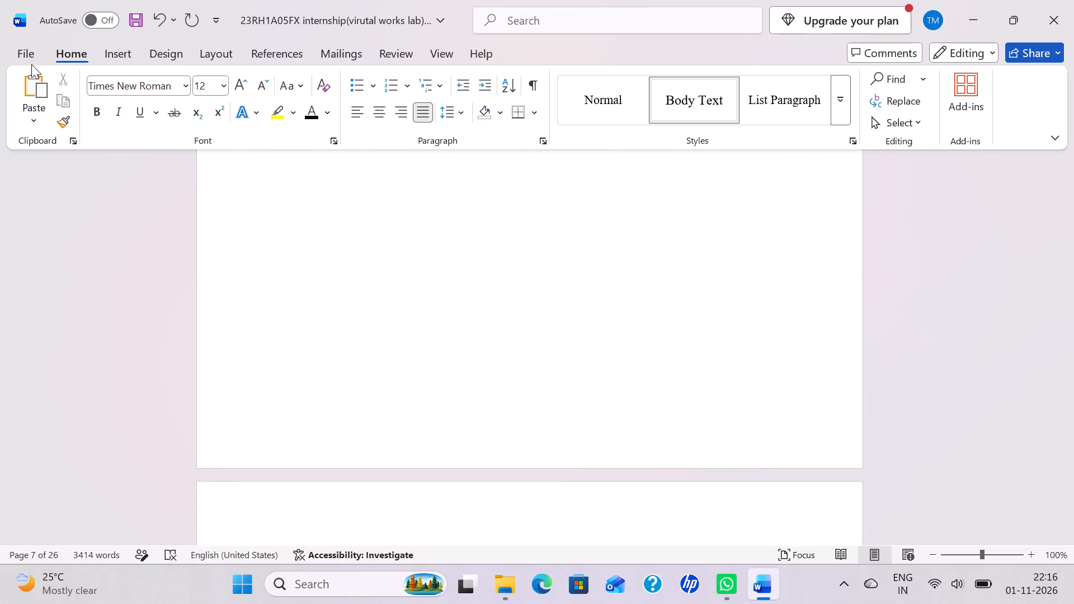
Save a copy of the report in the Downloads folder, cutting the suggested file name down to just the roll number.
click(29, 59)
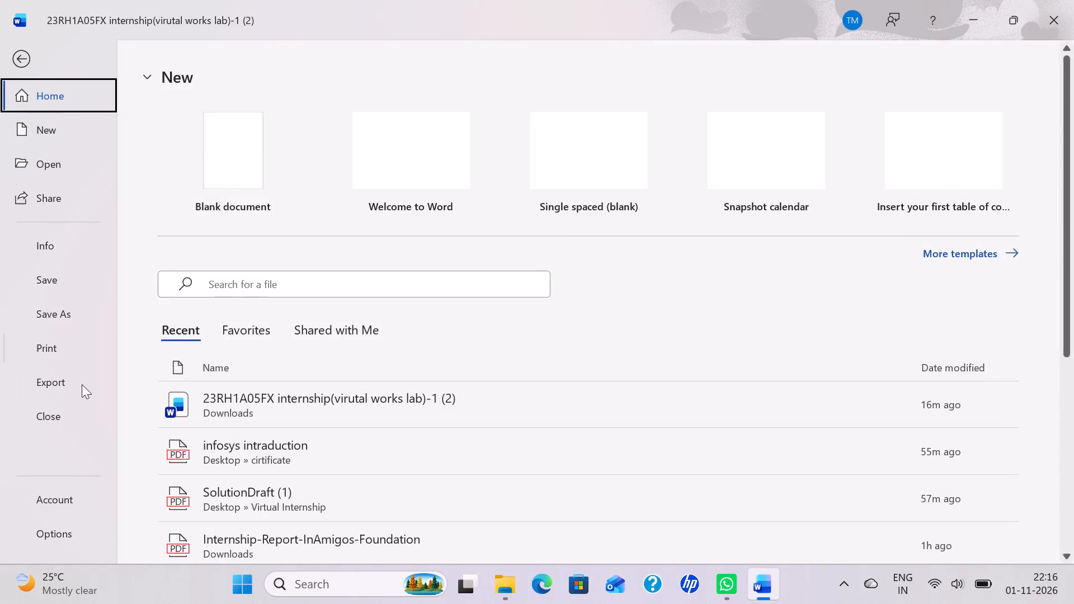
click(56, 314)
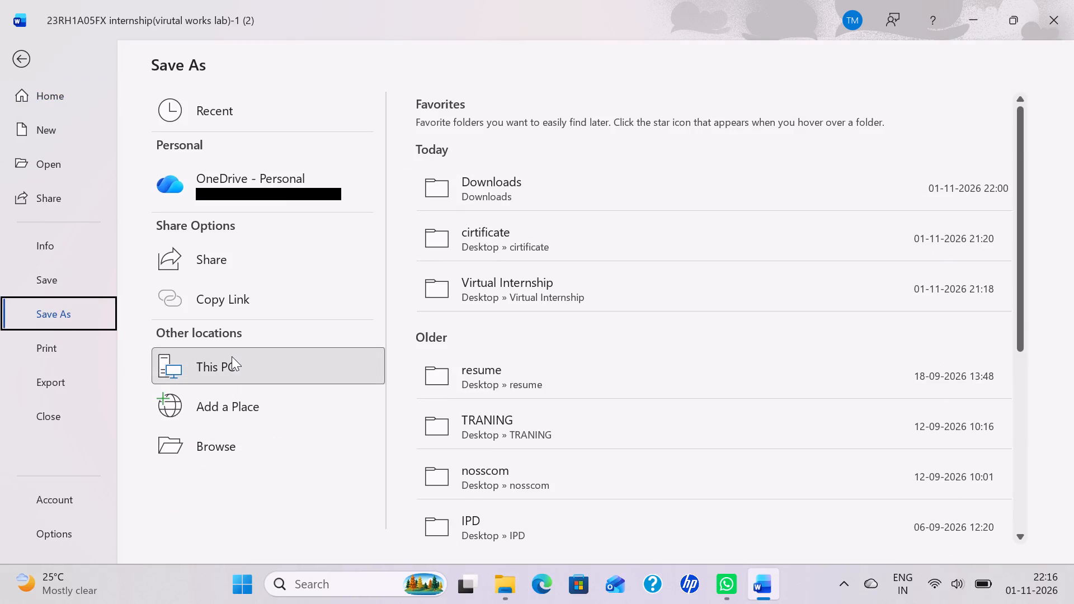
click(232, 356)
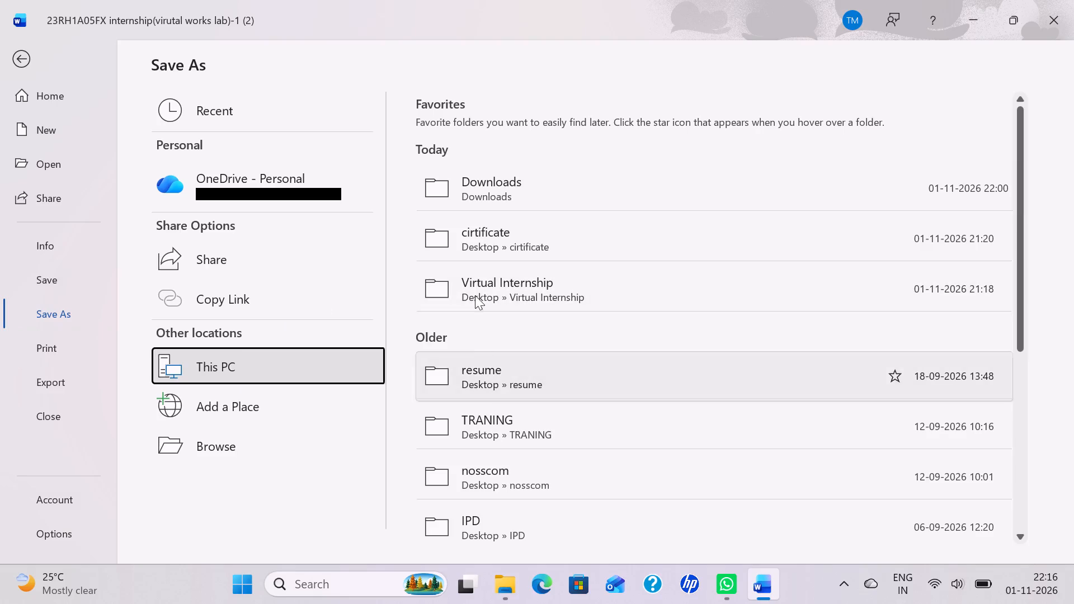
click(478, 180)
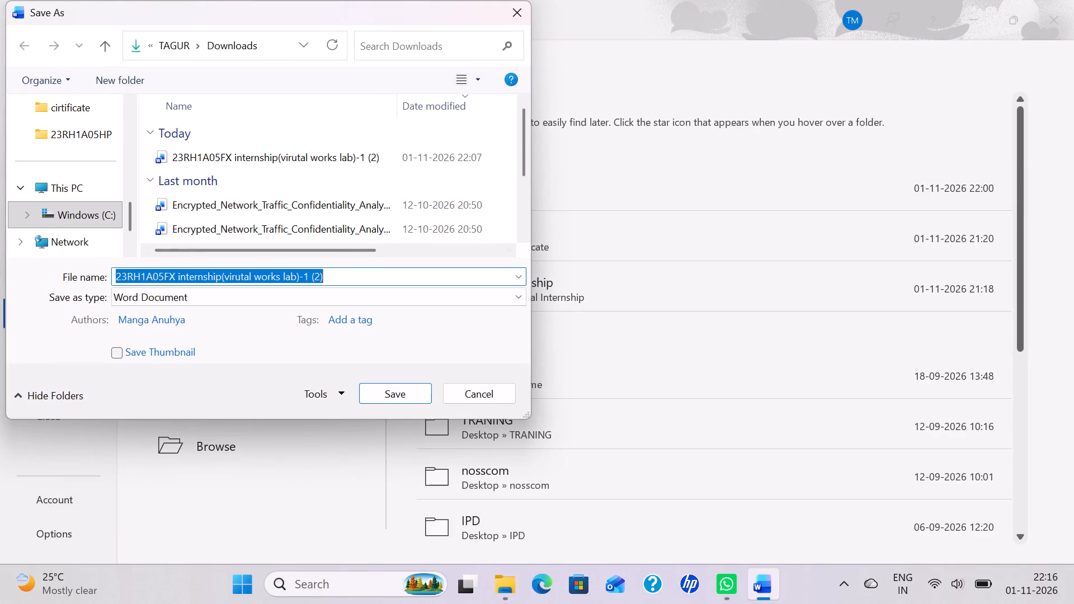
click(345, 276)
key(BackSpace)
key(BackSpace)
key(BackSpace)
key(BackSpace)
key(BackSpace)
key(BackSpace)
key(BackSpace)
key(BackSpace)
key(BackSpace)
key(BackSpace)
key(BackSpace)
key(BackSpace)
key(BackSpace)
key(BackSpace)
key(BackSpace)
key(BackSpace)
key(BackSpace)
key(BackSpace)
key(BackSpace)
key(BackSpace)
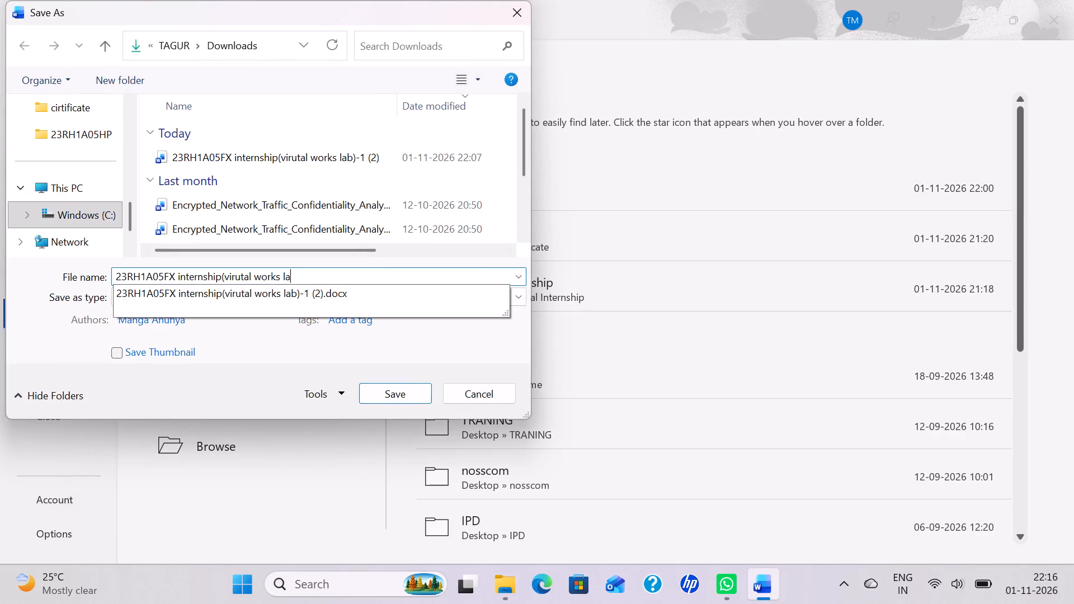
key(BackSpace)
key(BackSpace)
key(BackSpace)
key(BackSpace)
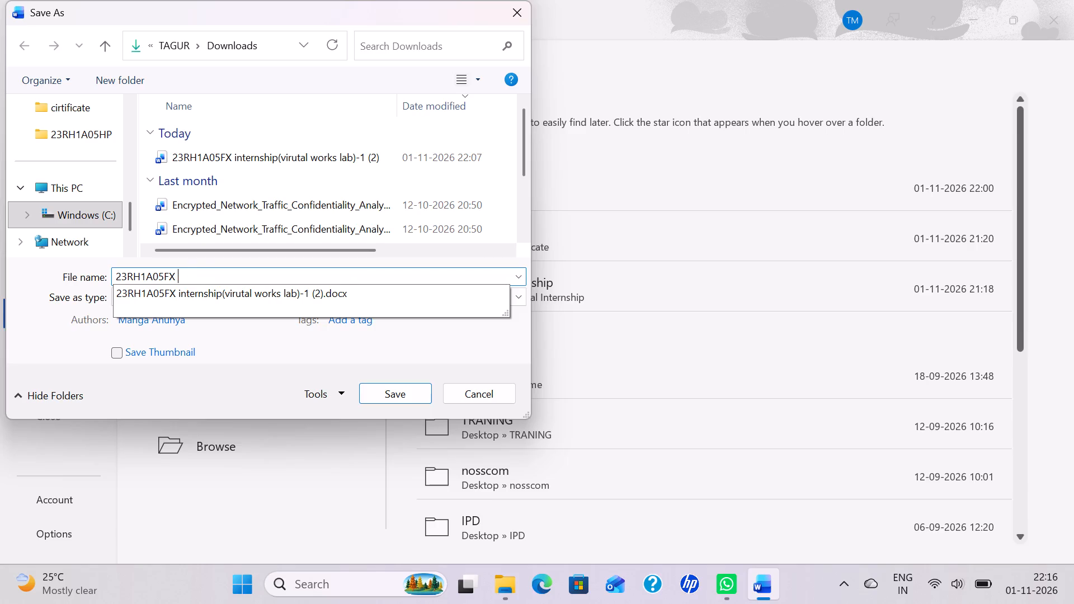
Finish saving the report copy in the Downloads folder with only the roll number as its file name.
key(Return)
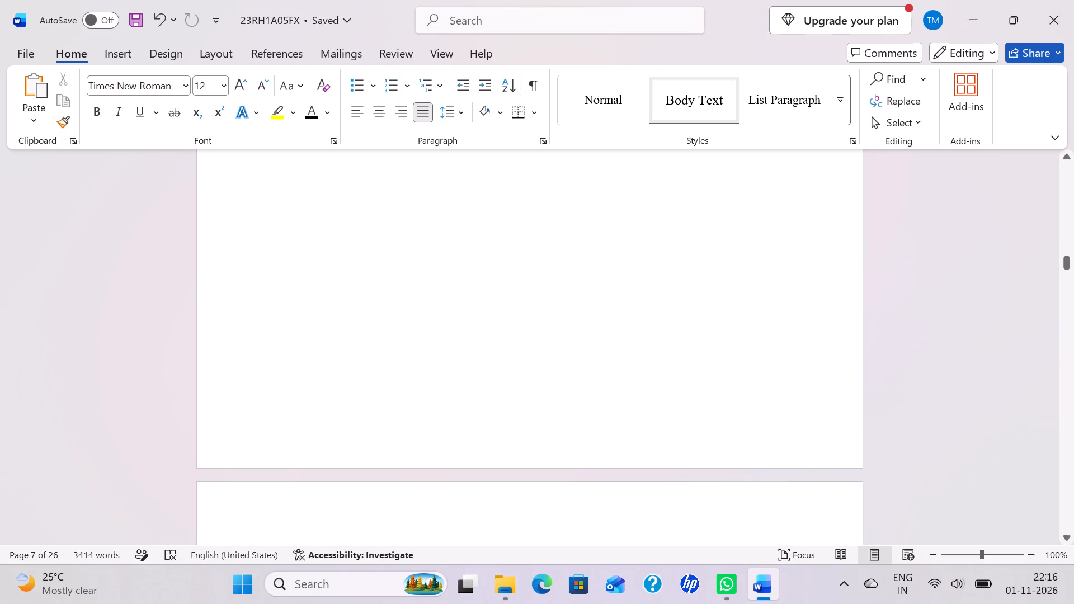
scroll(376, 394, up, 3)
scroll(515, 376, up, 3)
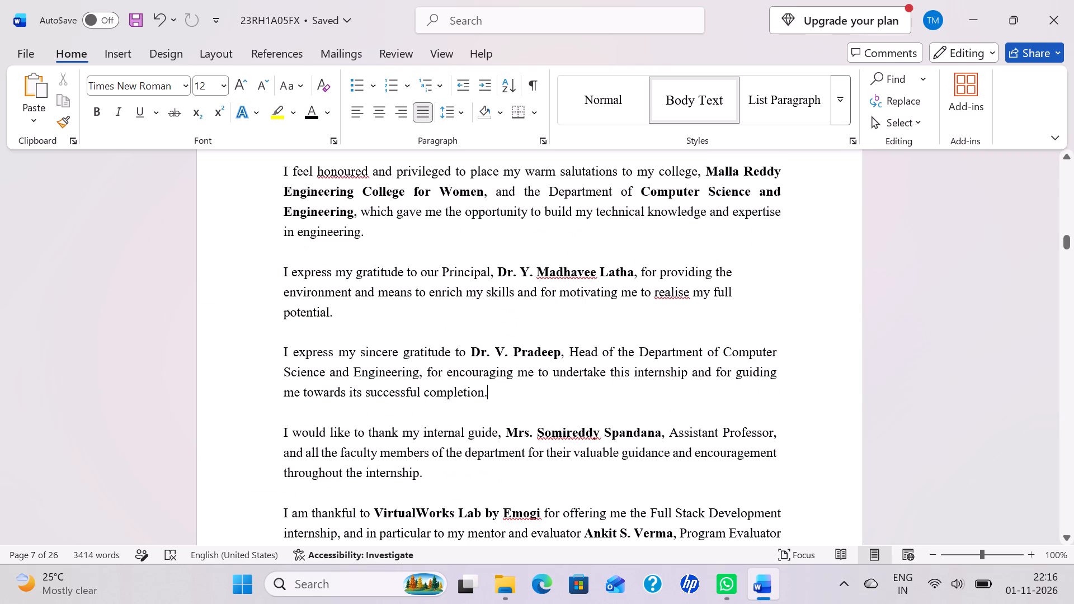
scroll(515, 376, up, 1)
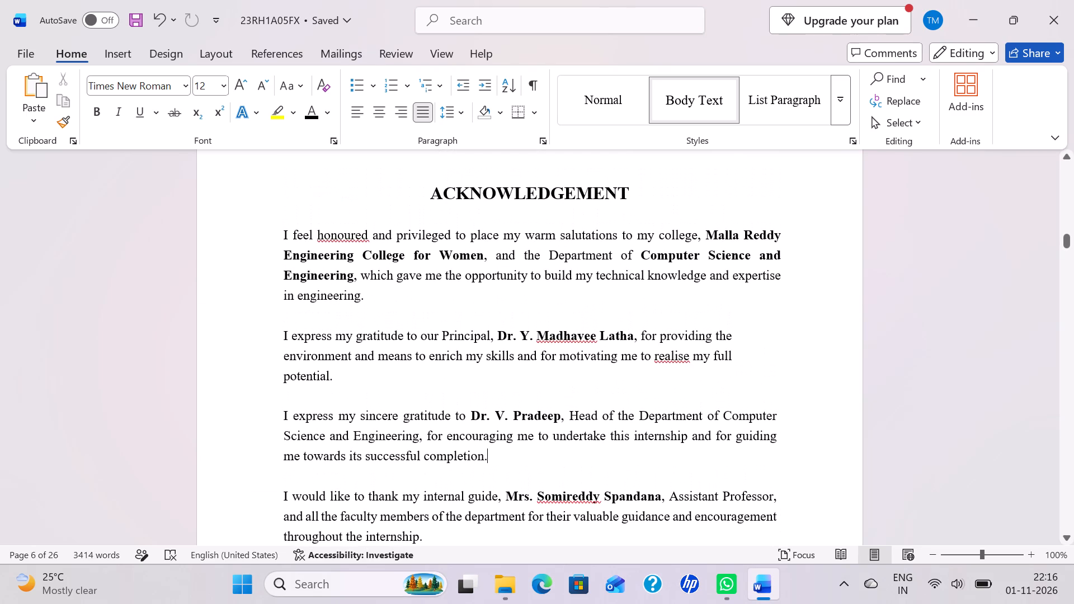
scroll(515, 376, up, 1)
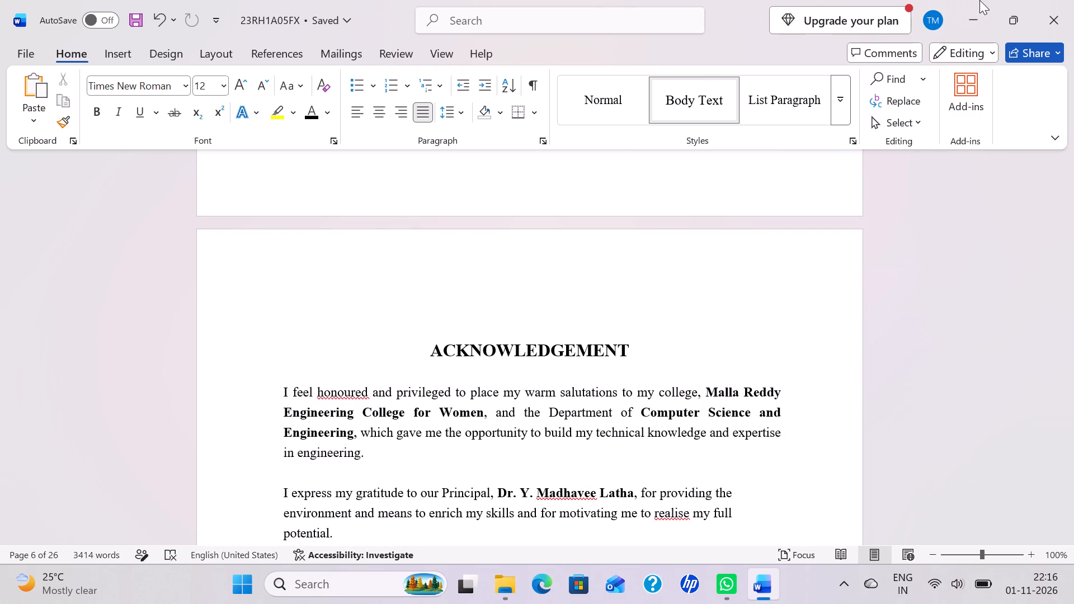
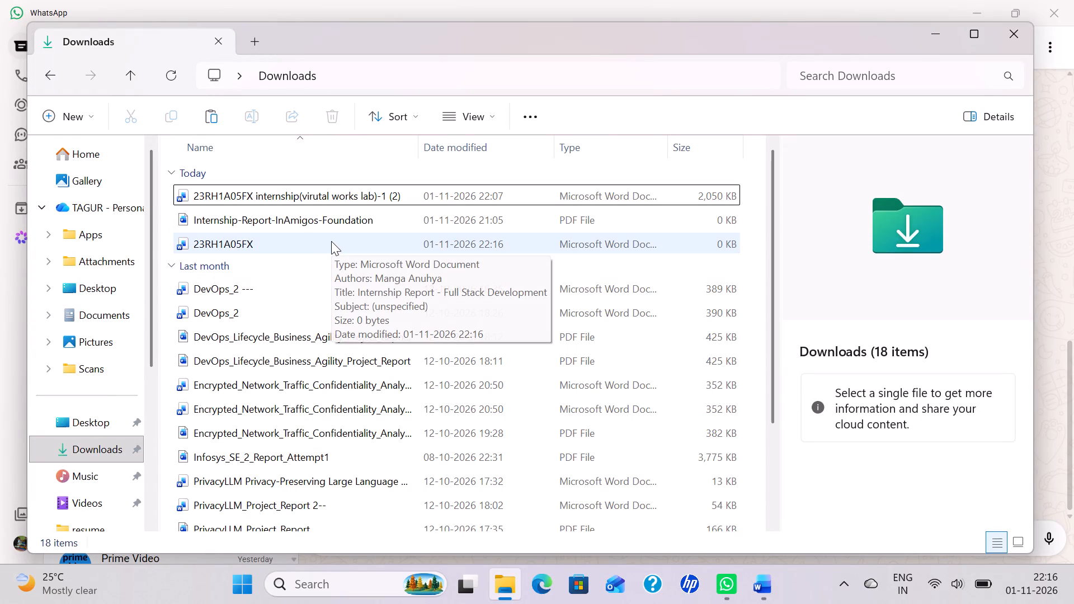
Copy the newly saved Word report, named with only the roll number, from the Downloads folder to the clipboard.
click(331, 241)
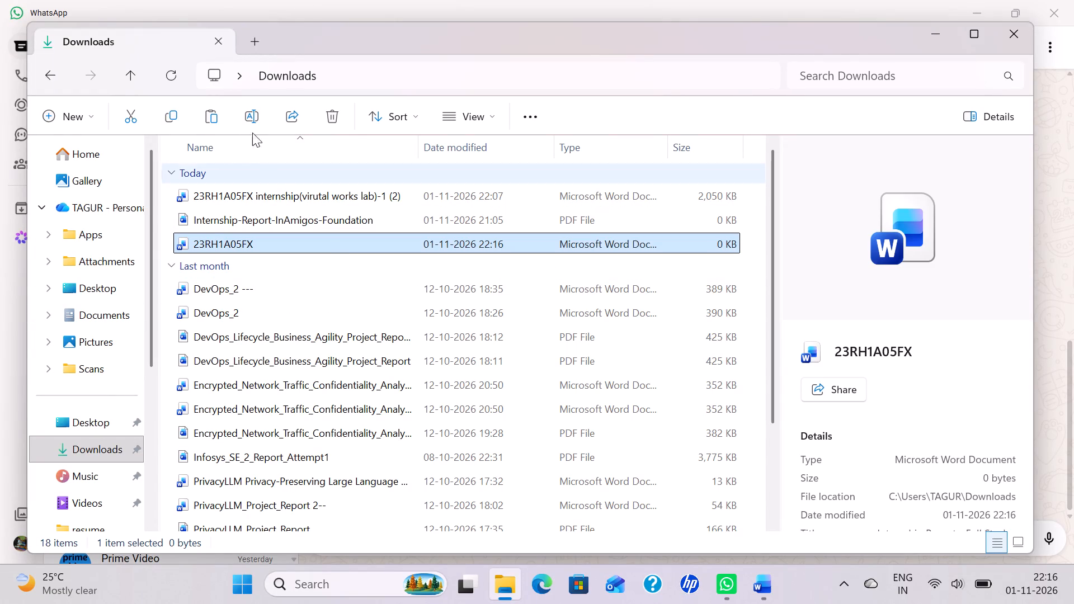
click(174, 110)
click(174, 110)
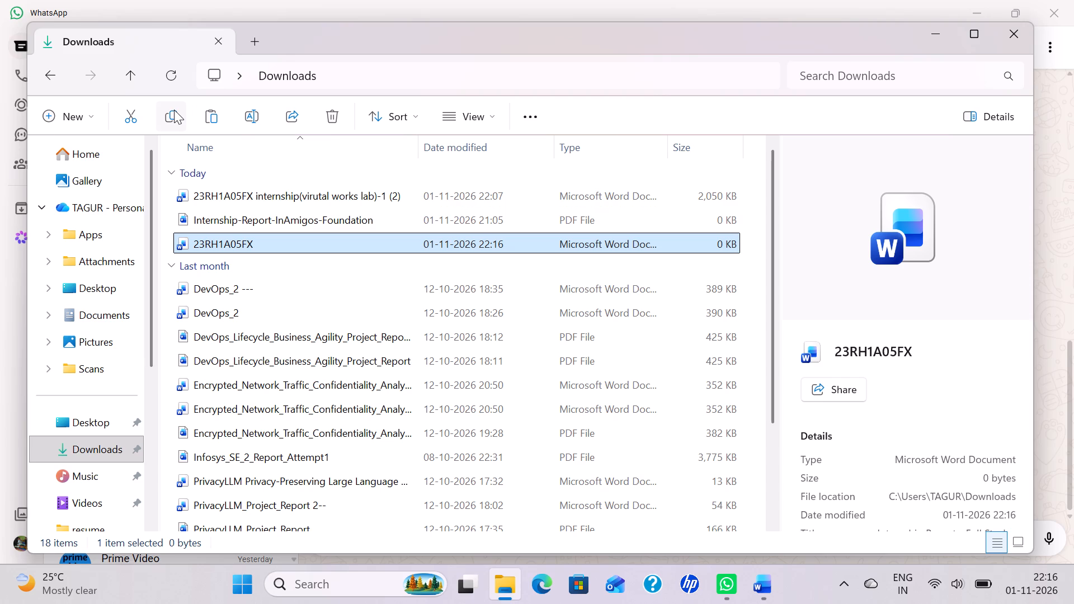
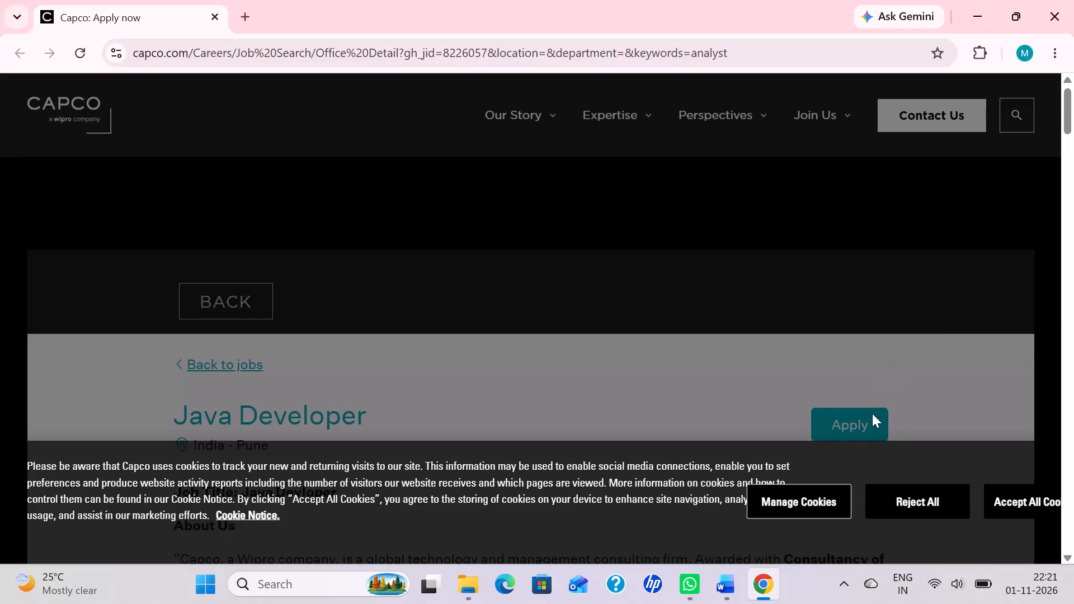
Accept all cookies on the Capco careers page and open the application form for the Java Developer job in Pune.
click(860, 422)
scroll(860, 422, down, 9)
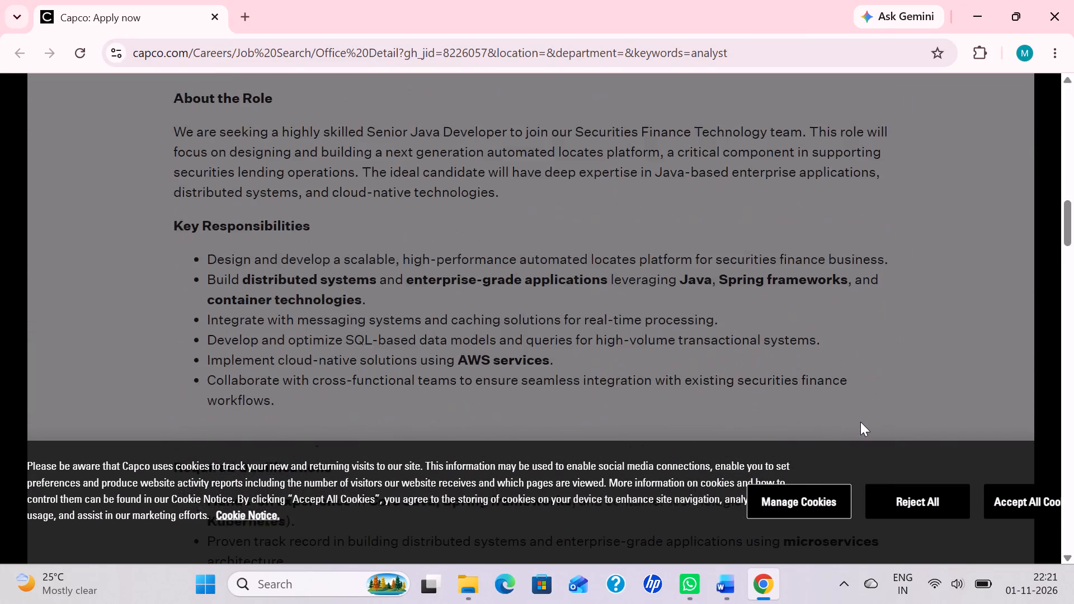
scroll(860, 422, up, 8)
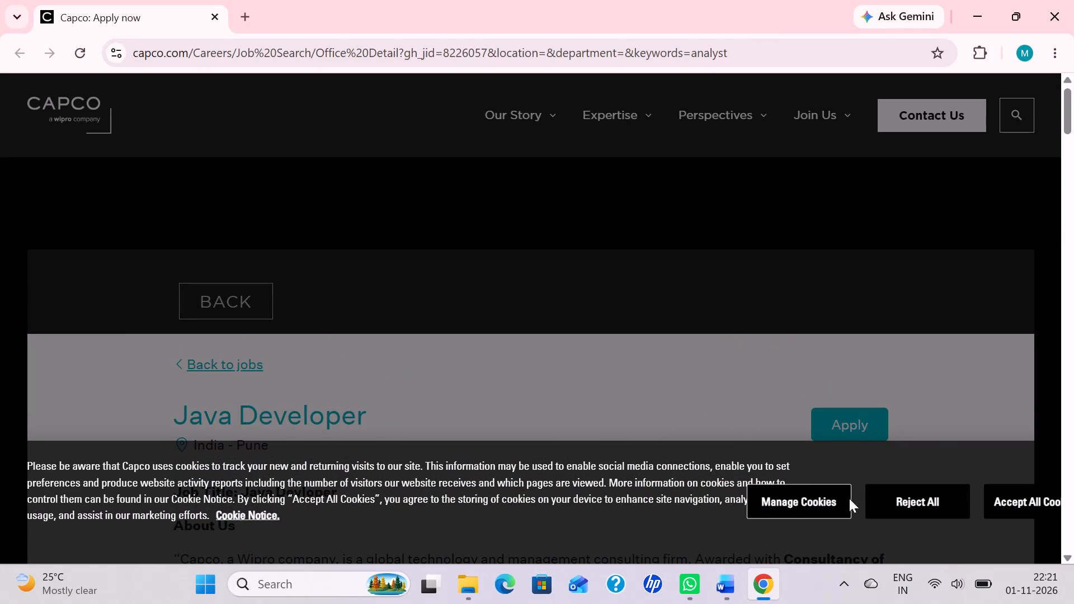
click(1011, 504)
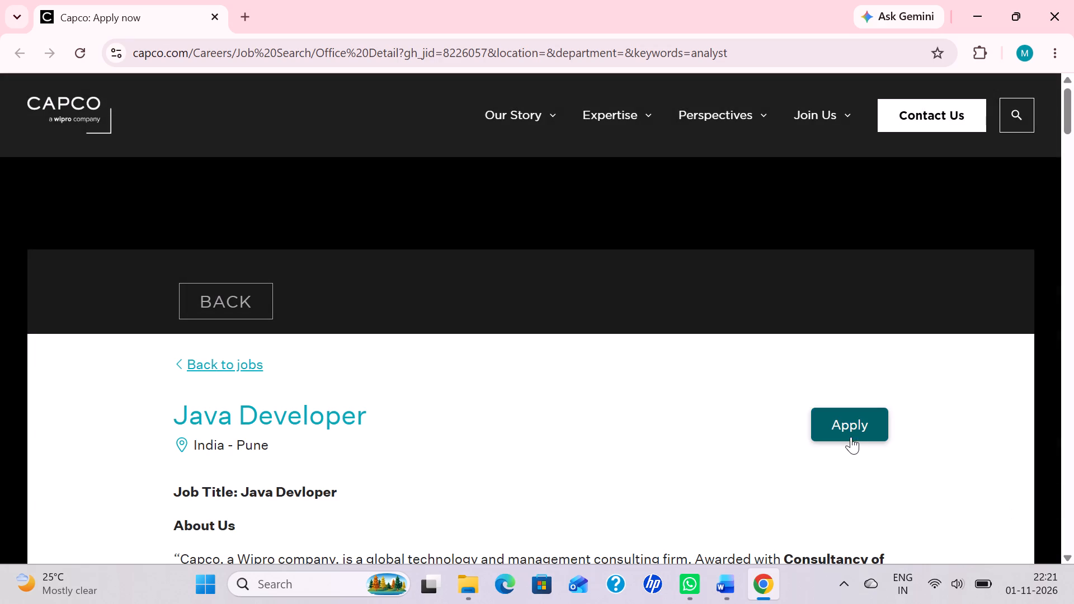
click(848, 430)
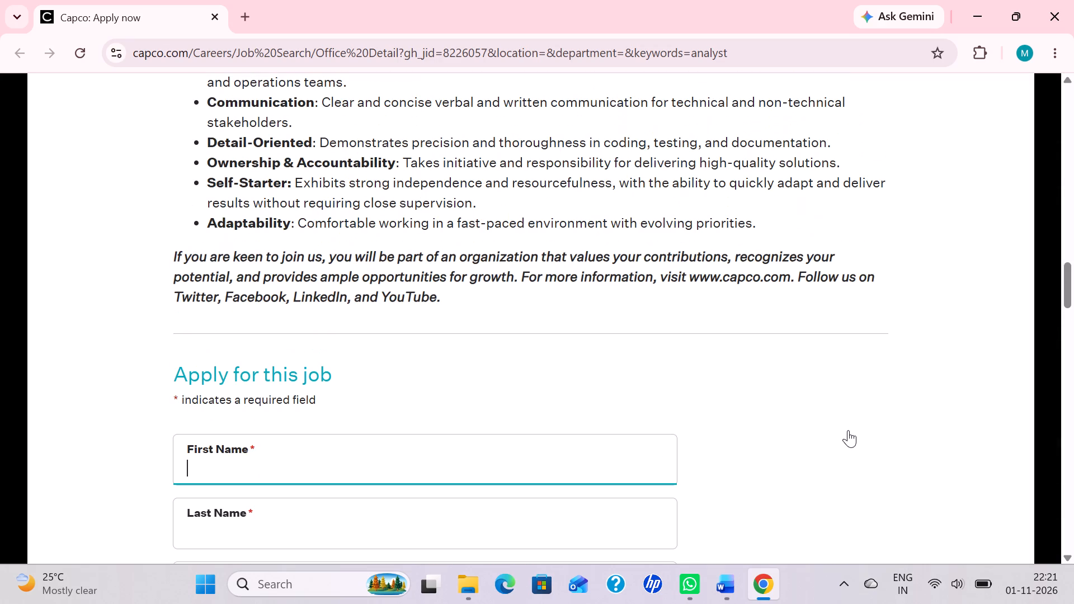
In the Capco job application in Chrome, autofill the contact details from the first saved address profile.
click(398, 456)
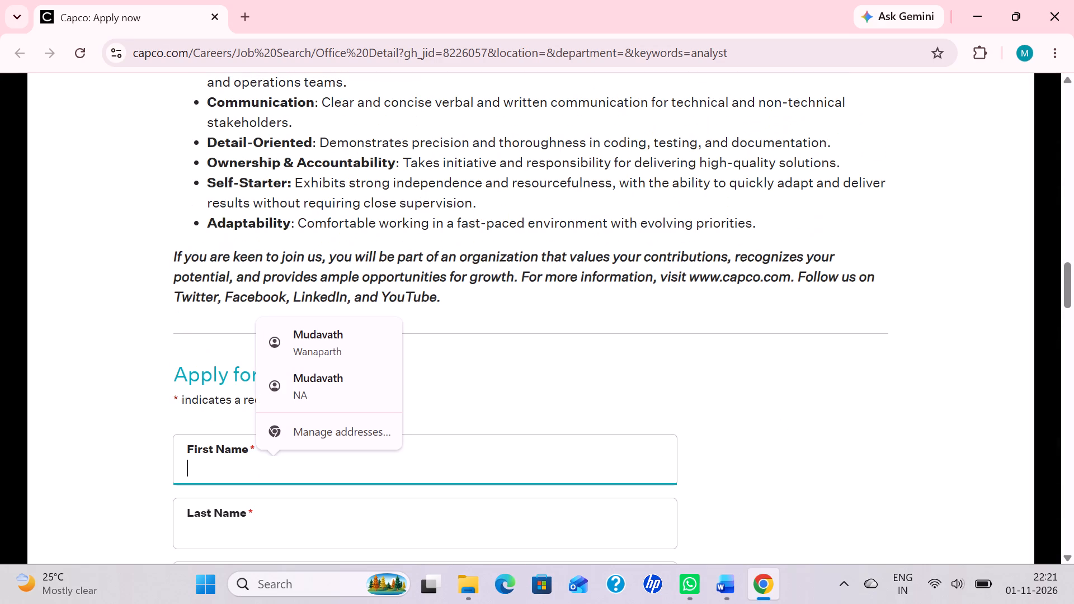
click(356, 351)
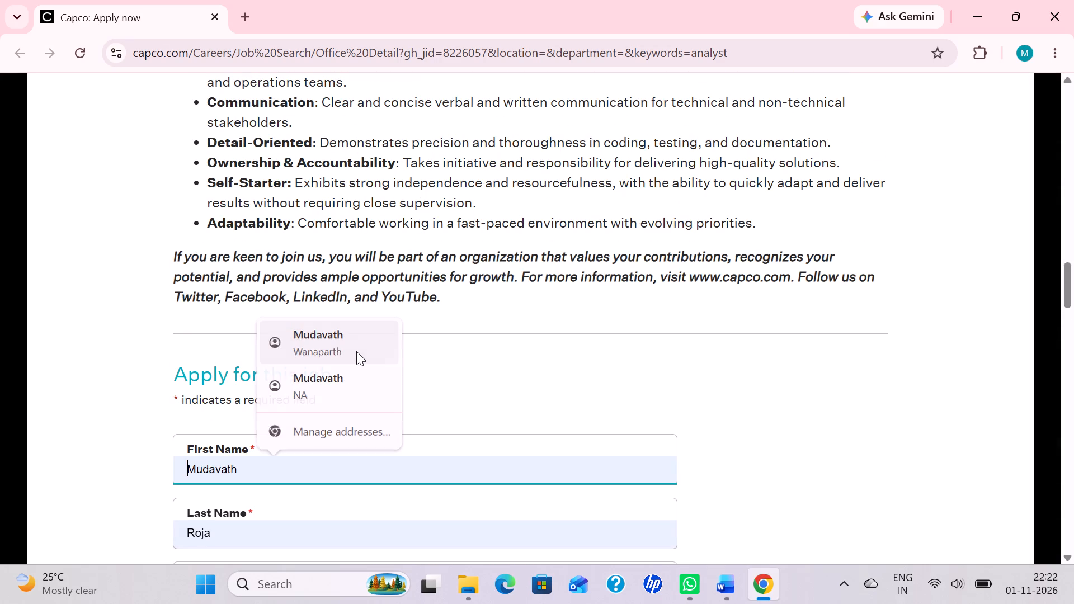
Answer the experience questions with 0-2yrs overall and 0-2 for enterprise applications using Core Java and Spring Framework.
scroll(407, 492, down, 4)
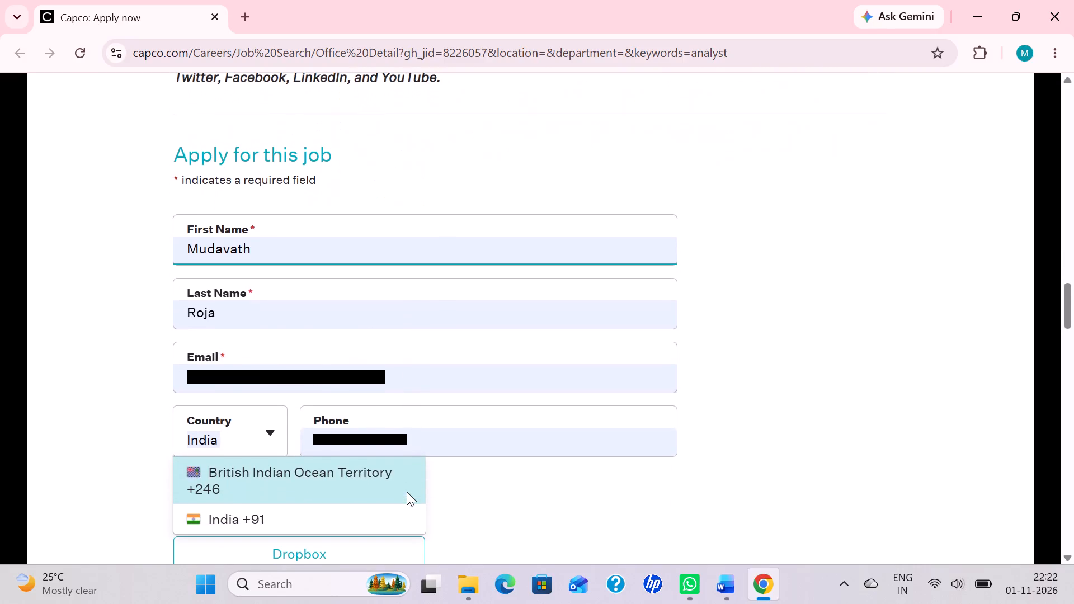
scroll(407, 492, down, 1)
scroll(435, 453, down, 2)
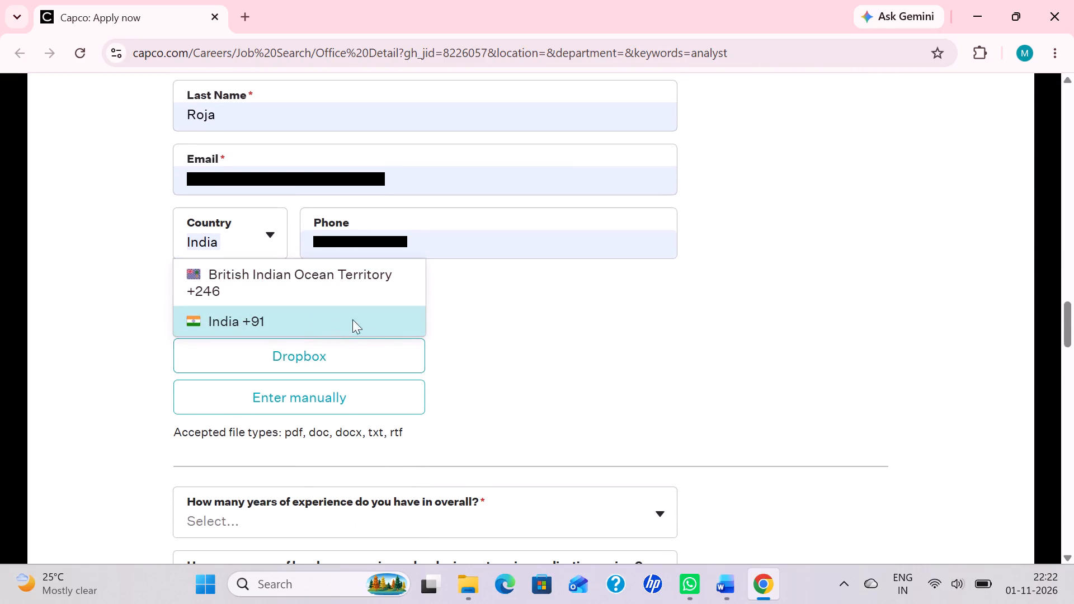
scroll(468, 367, down, 3)
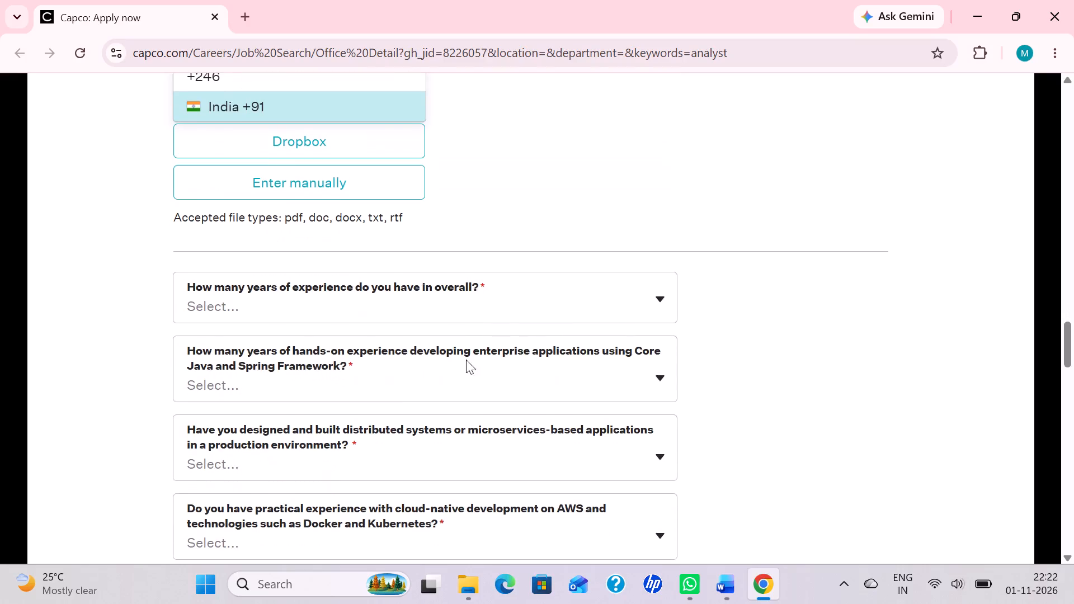
click(449, 298)
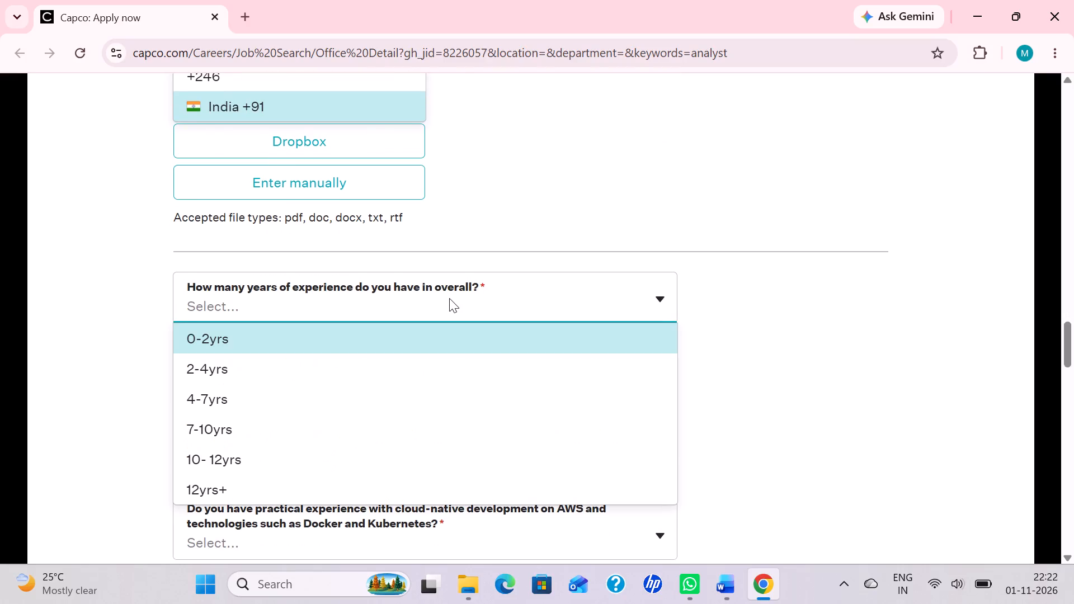
click(437, 348)
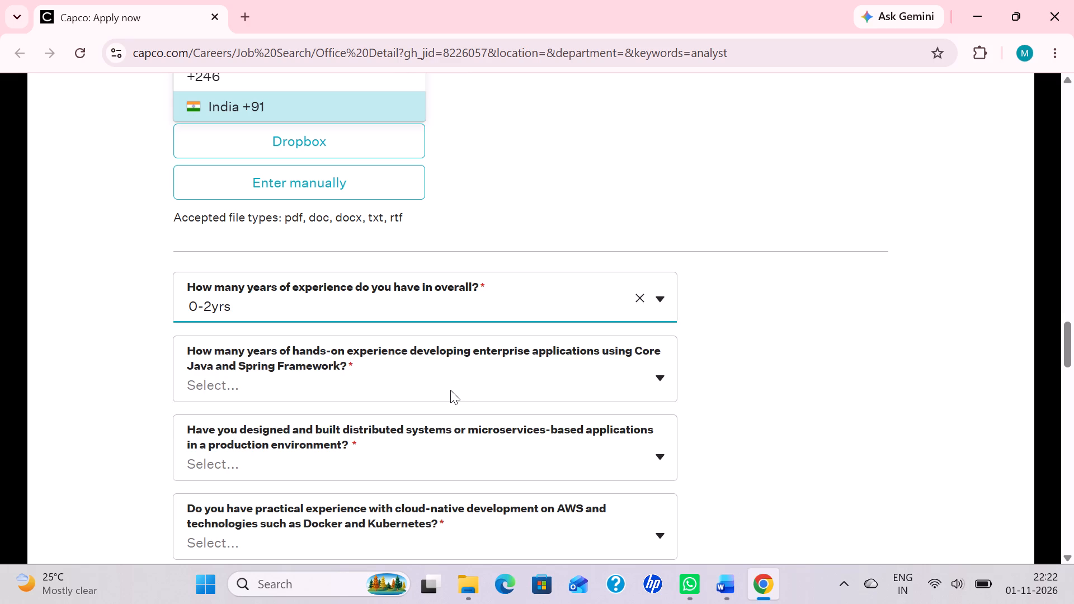
click(450, 390)
click(455, 421)
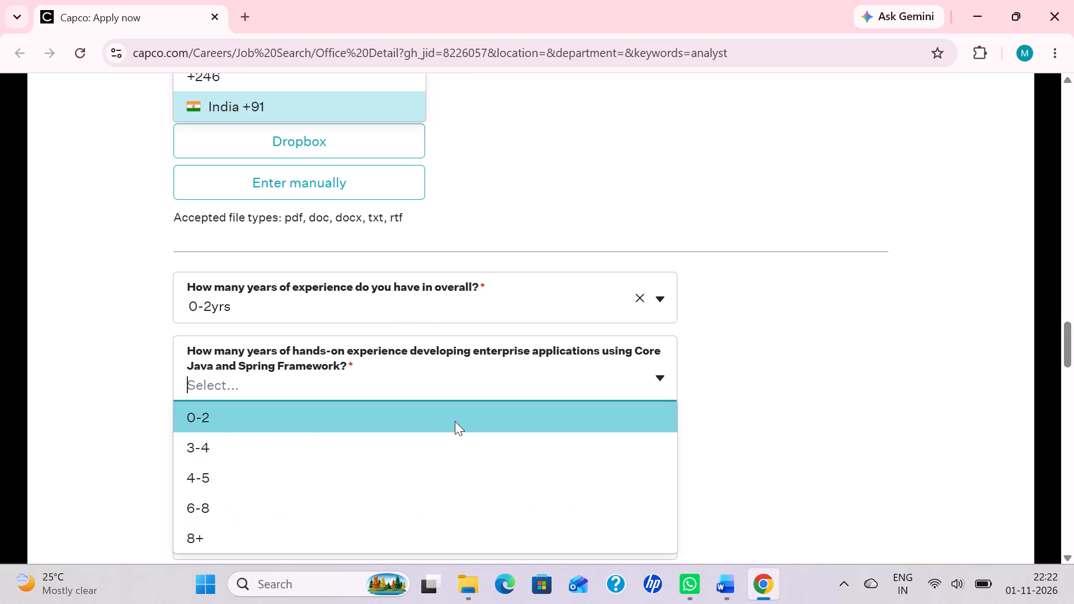
Answer Yes to both the distributed systems or microservices question and the cloud-native AWS, Docker and Kubernetes question.
scroll(455, 421, down, 1)
click(455, 399)
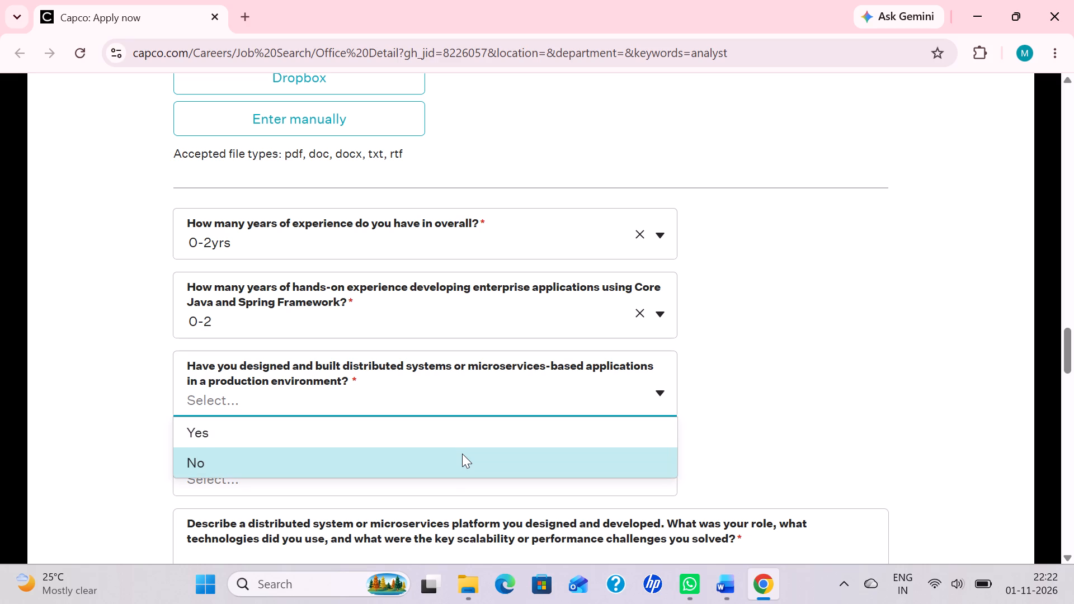
click(456, 431)
scroll(456, 431, down, 1)
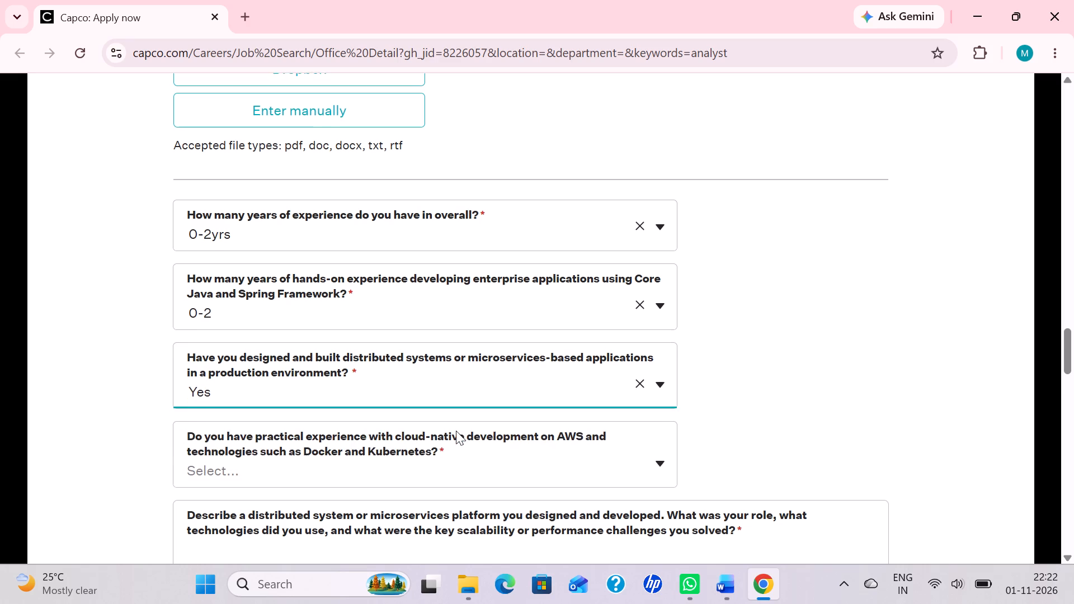
scroll(456, 431, down, 1)
click(445, 405)
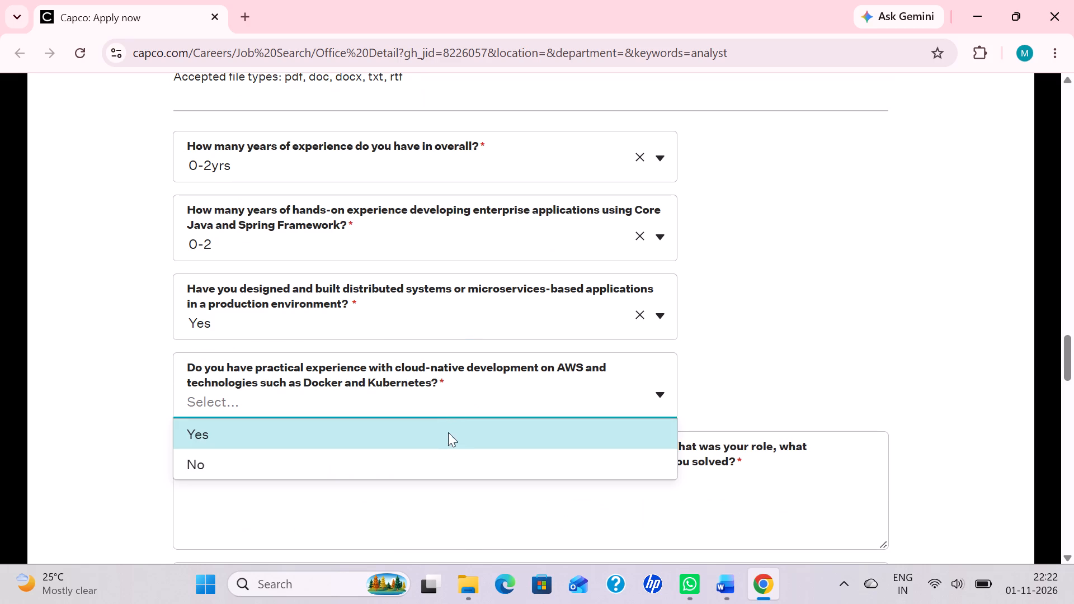
click(450, 441)
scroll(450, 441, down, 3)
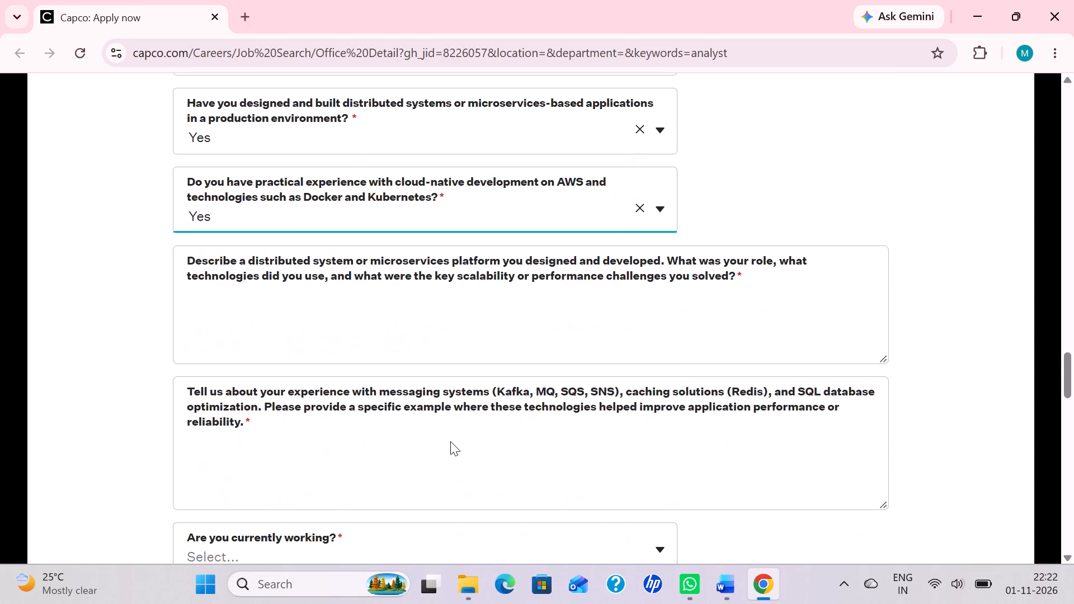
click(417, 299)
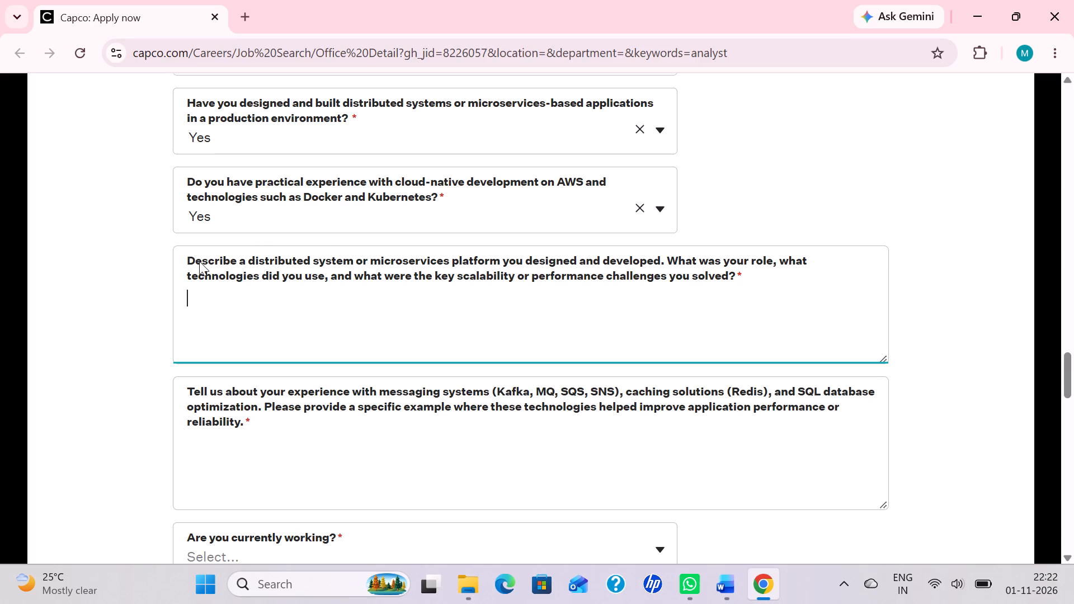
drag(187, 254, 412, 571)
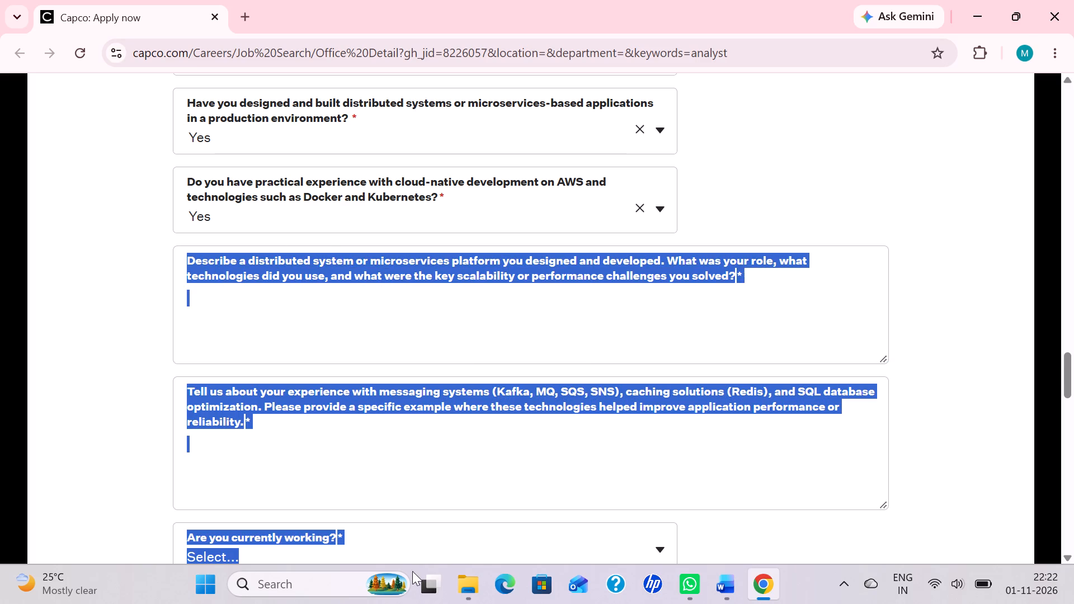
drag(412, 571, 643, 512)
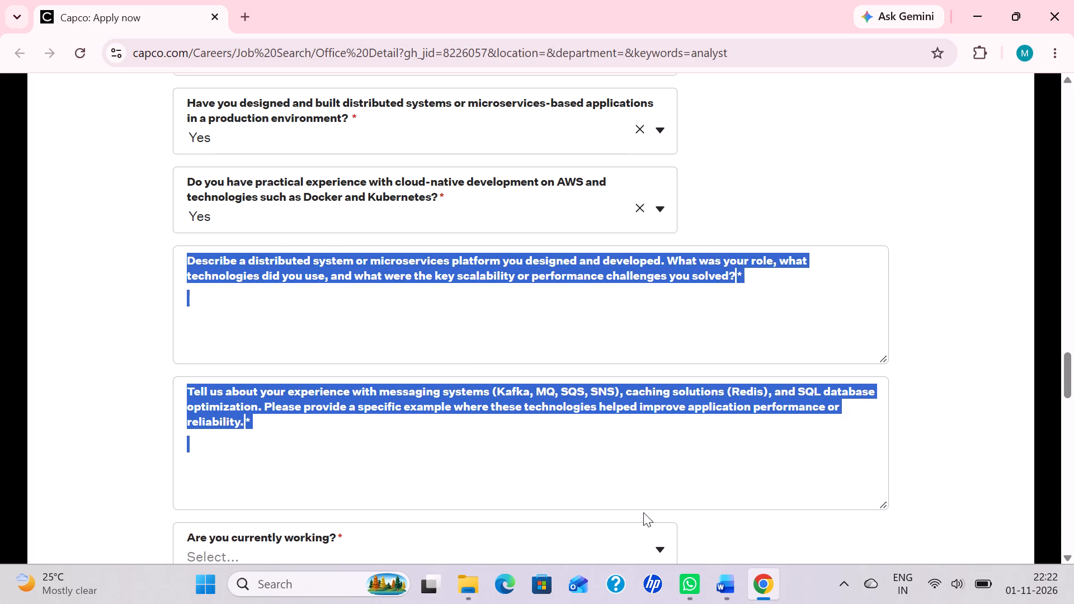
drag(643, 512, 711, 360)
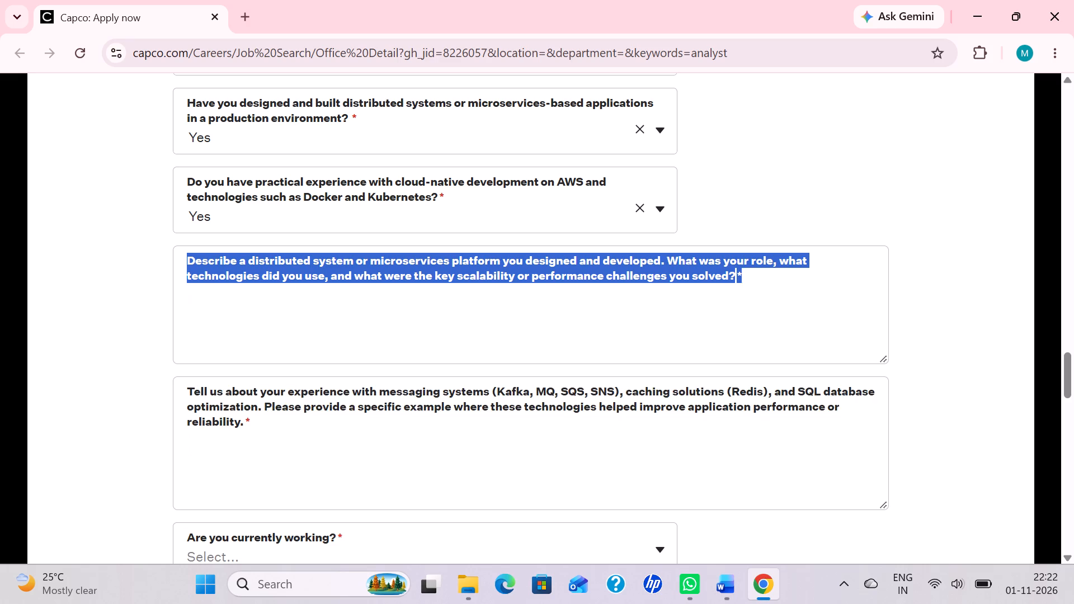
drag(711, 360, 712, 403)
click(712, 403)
scroll(712, 403, down, 1)
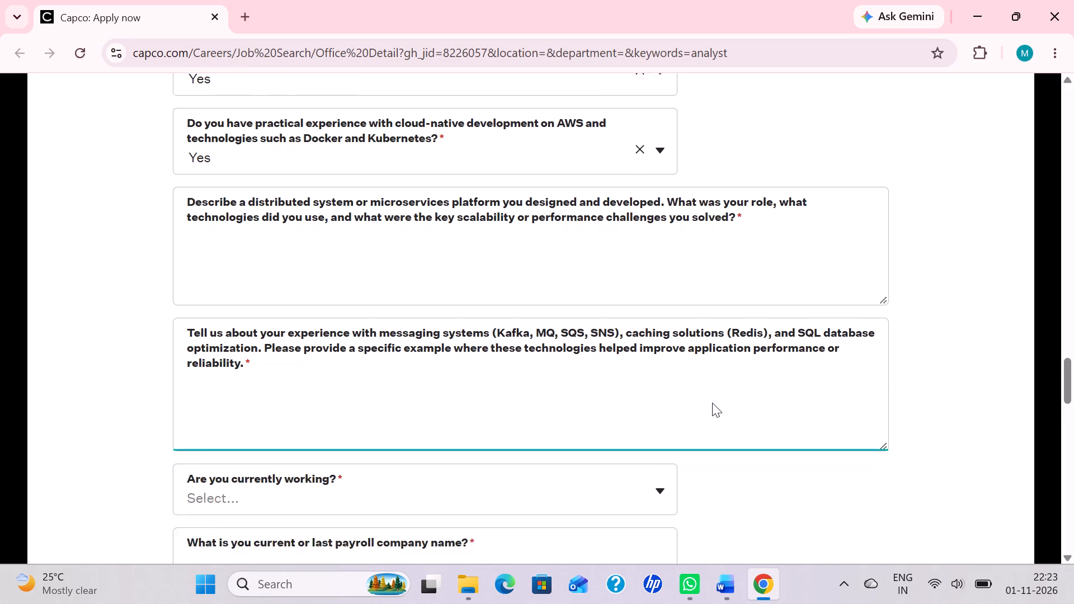
scroll(712, 403, down, 2)
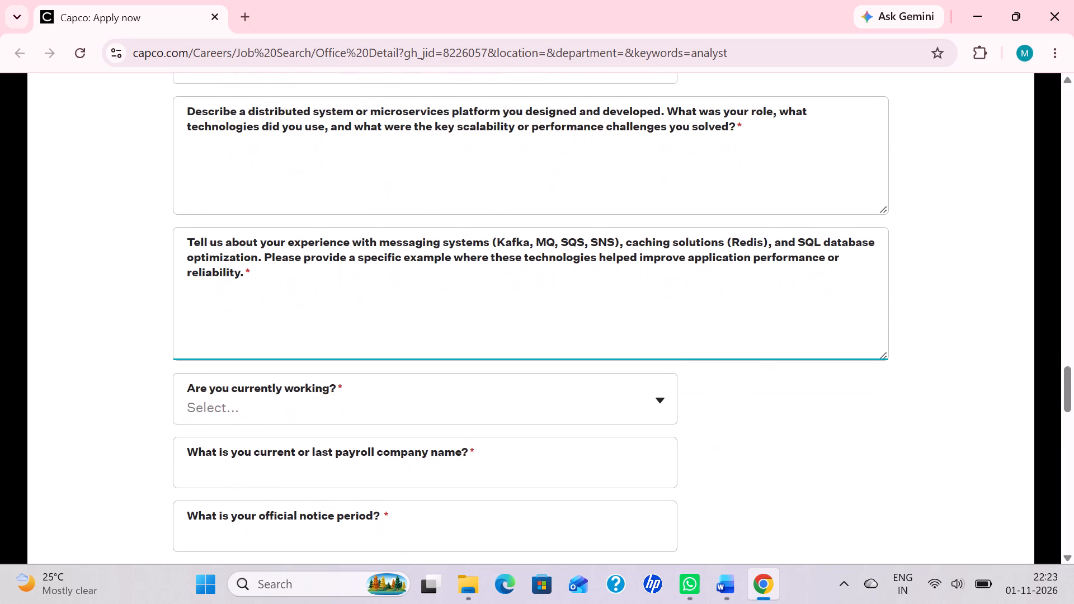
drag(187, 108, 323, 280)
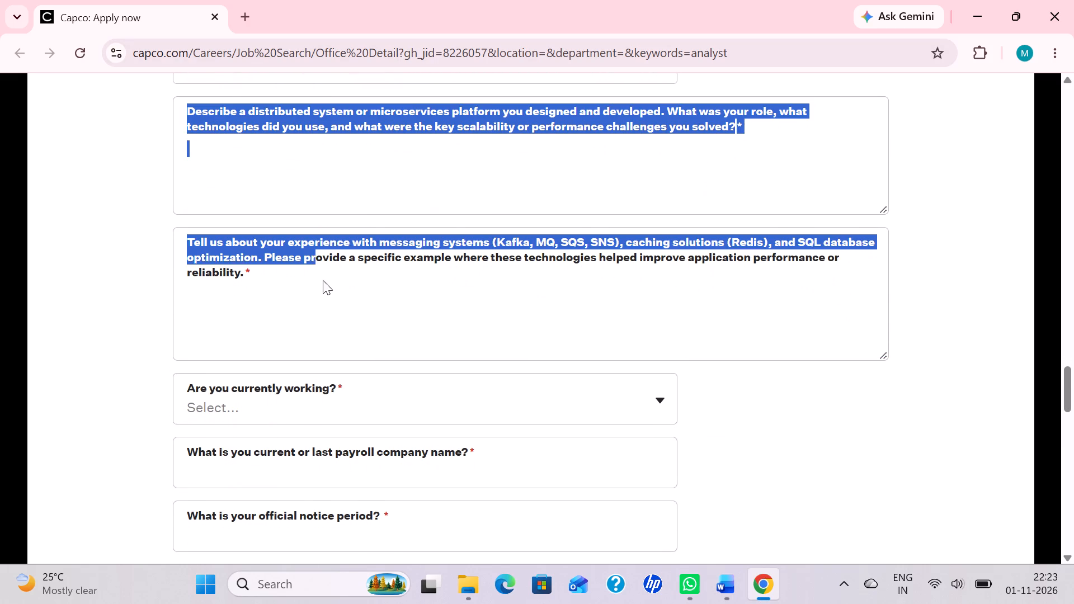
drag(323, 280, 347, 603)
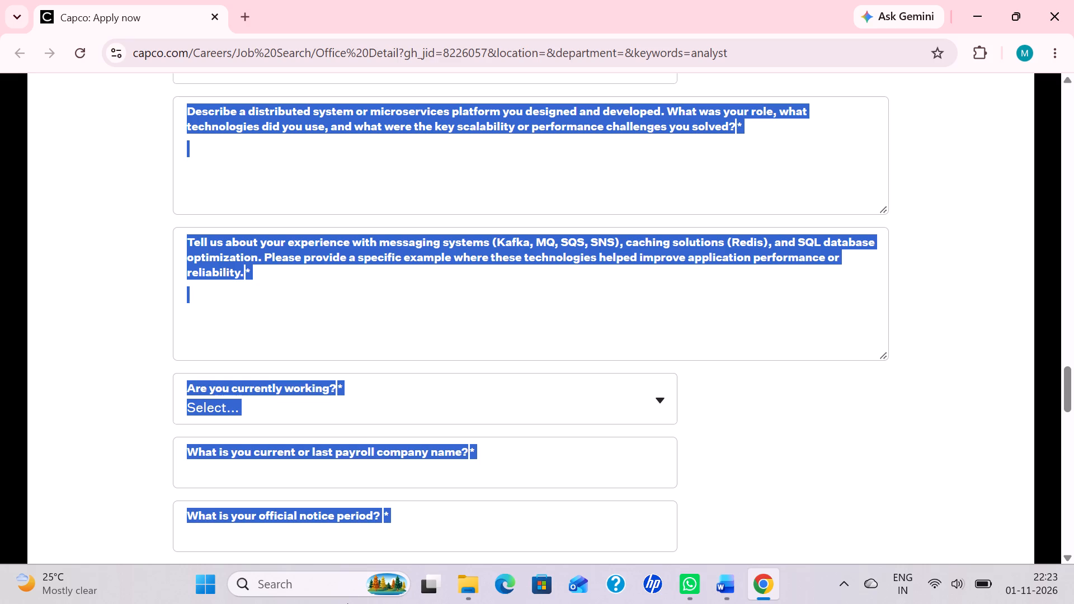
drag(347, 603, 519, 482)
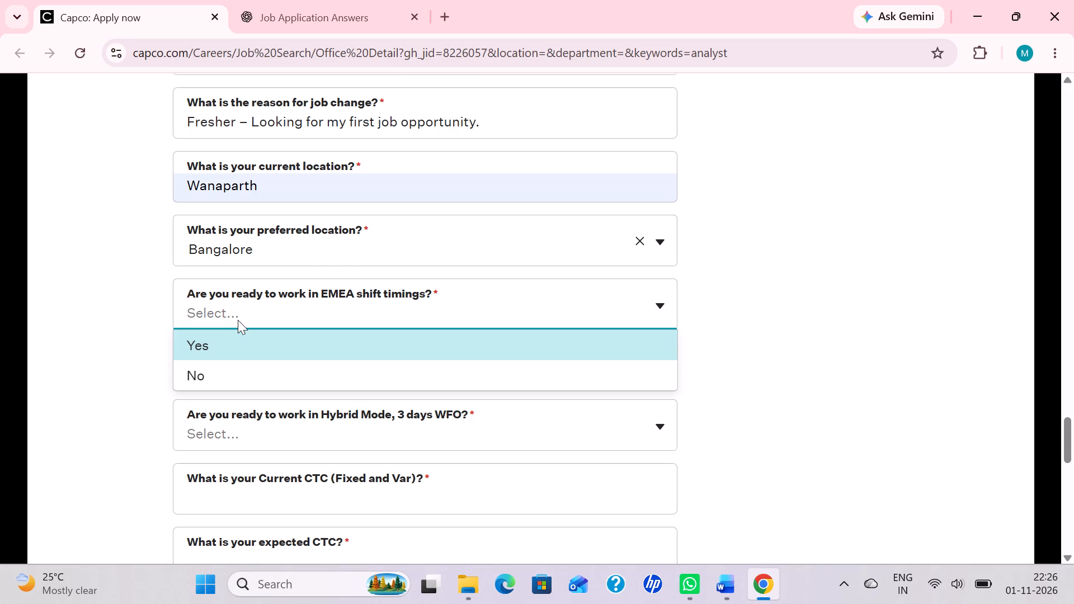
click(346, 13)
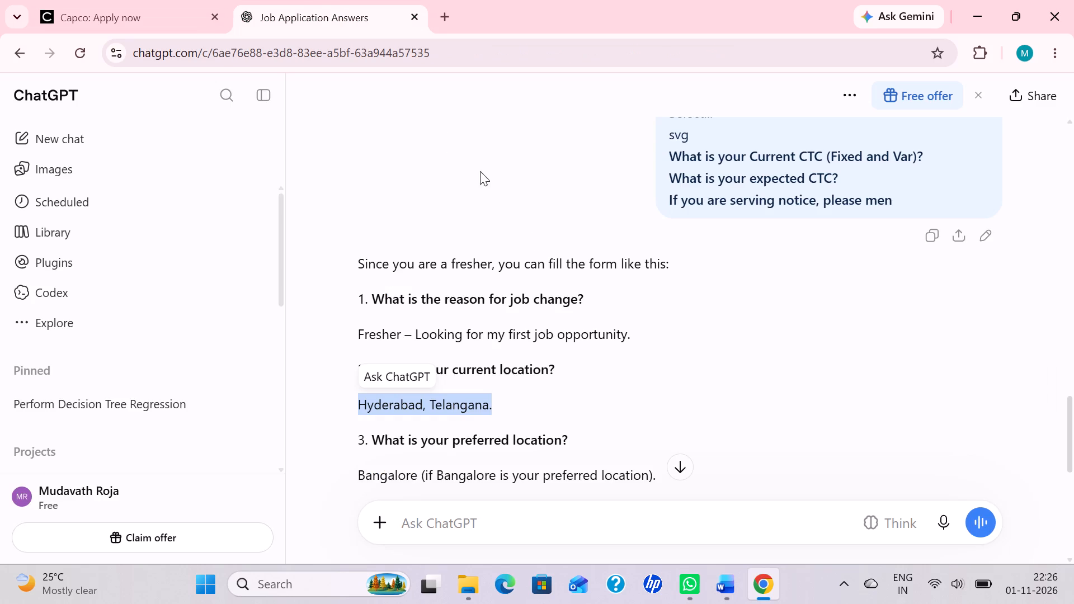
click(543, 259)
scroll(543, 259, down, 3)
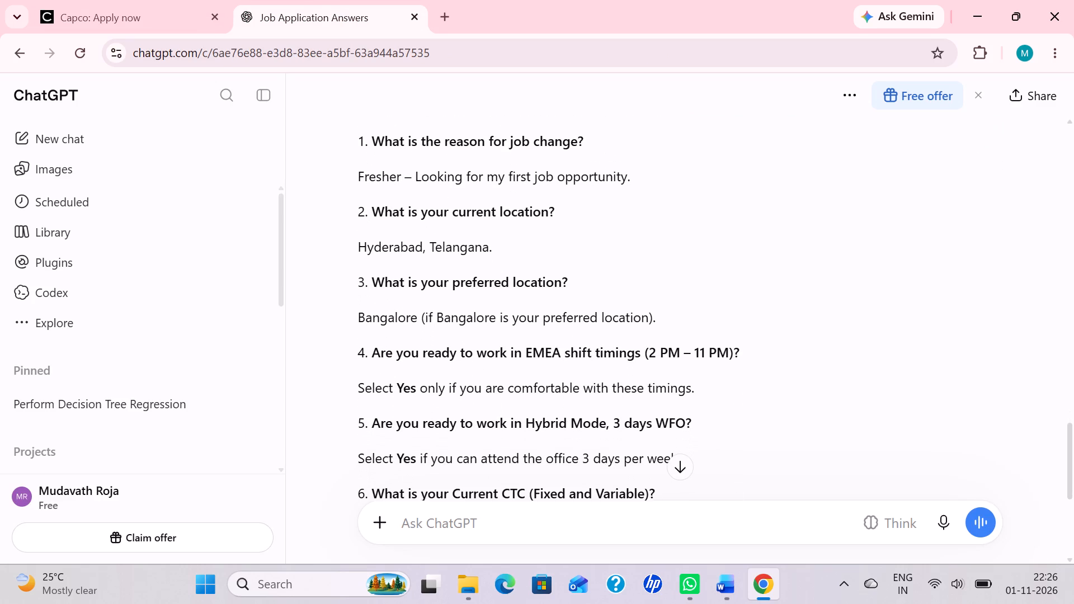
scroll(543, 259, down, 1)
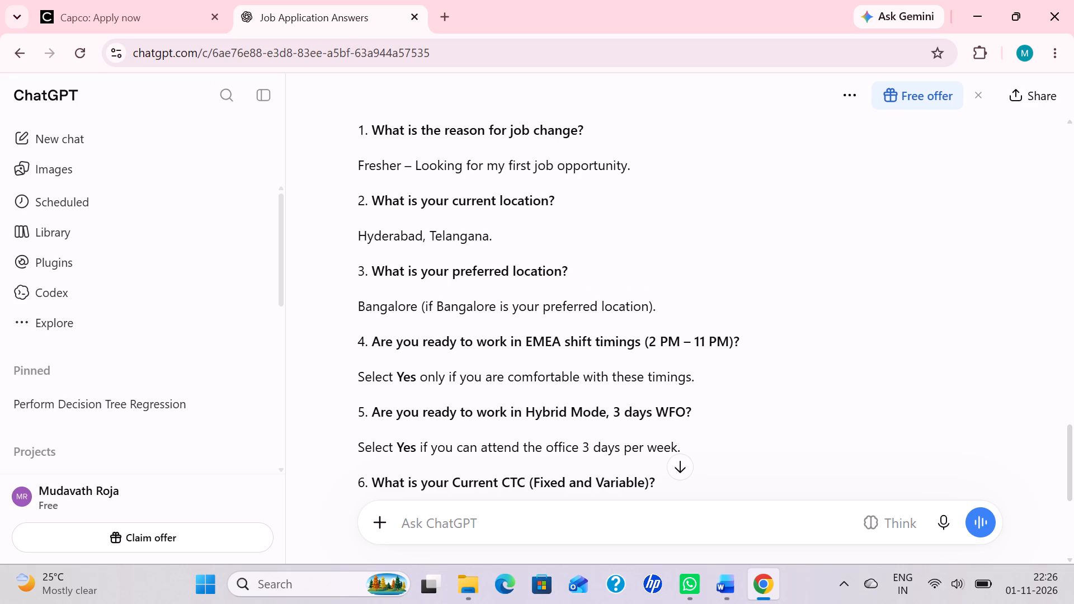
click(175, 13)
click(247, 306)
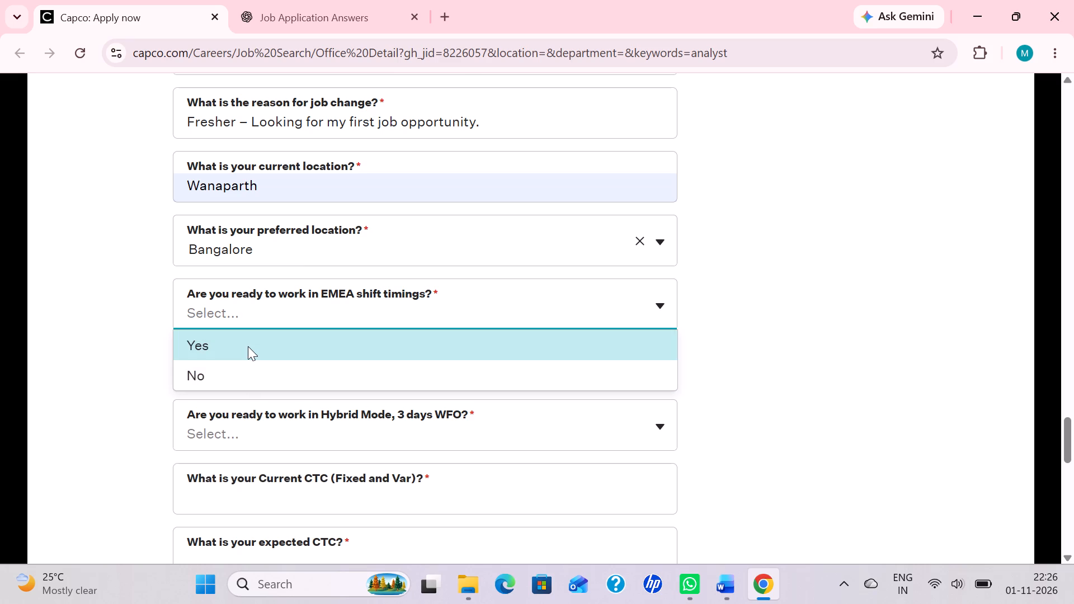
click(248, 346)
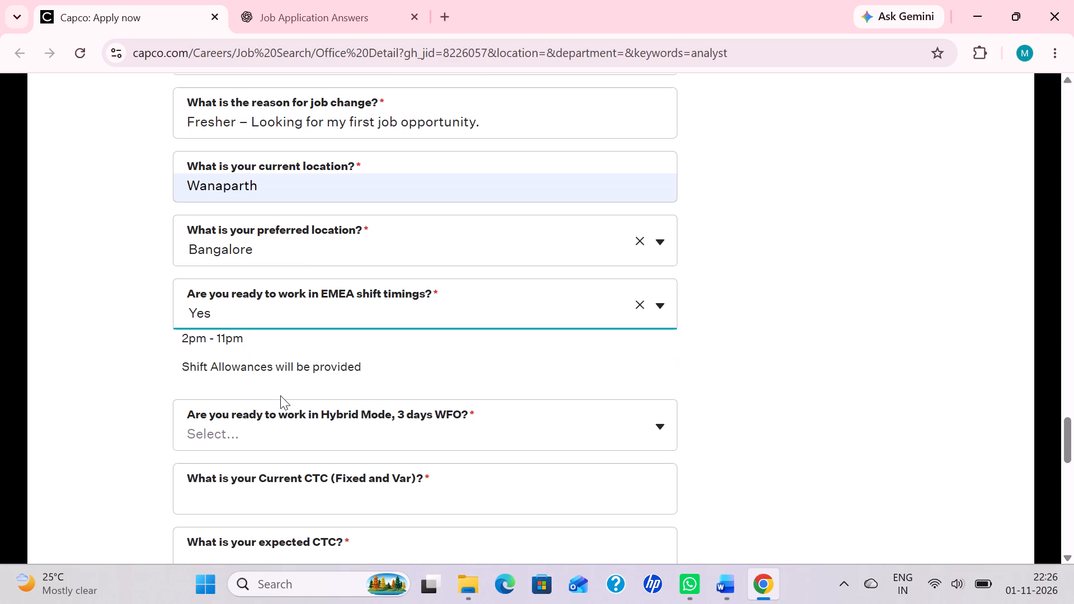
Answer Yes to "Are you ready to work in Hybrid Mode, 3 days WFO?".
scroll(280, 395, down, 3)
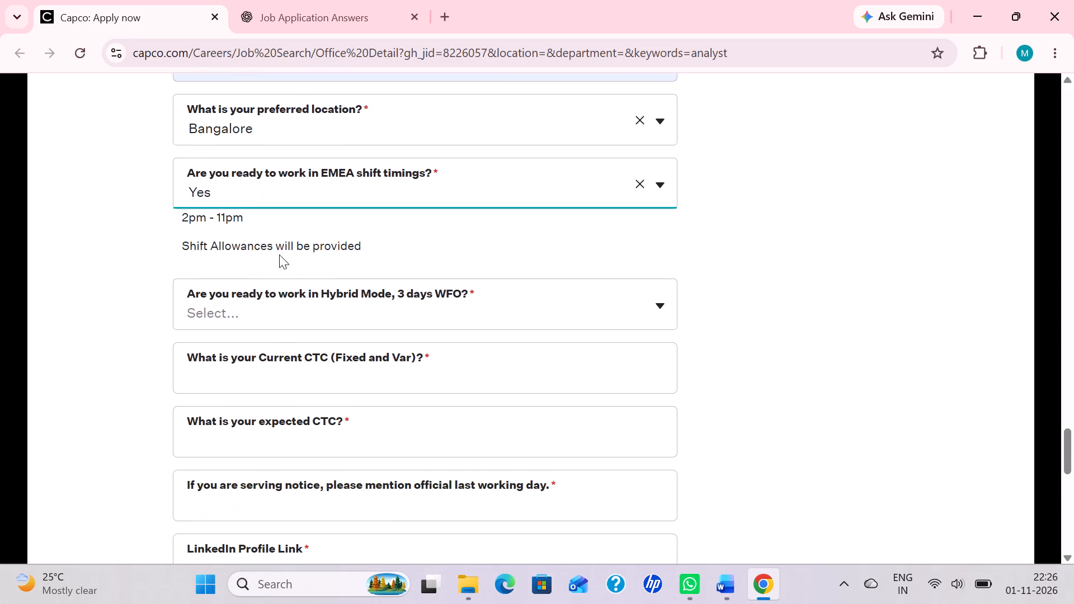
click(257, 318)
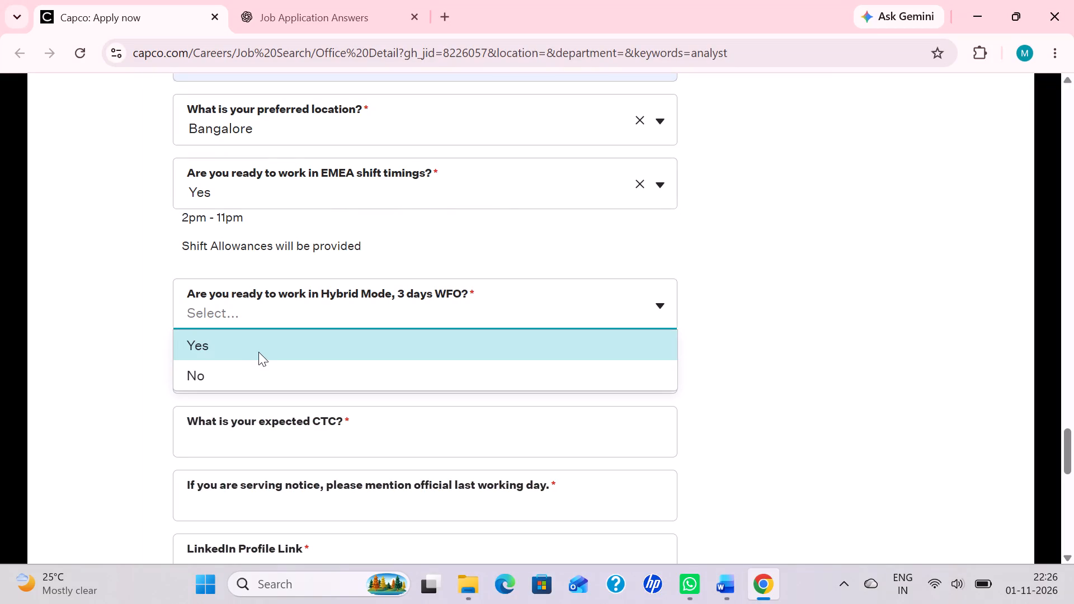
click(258, 352)
Copy ChatGPT's answer "As per company standards / Negotiable" into the expected CTC field of the Capco application.
scroll(258, 352, down, 1)
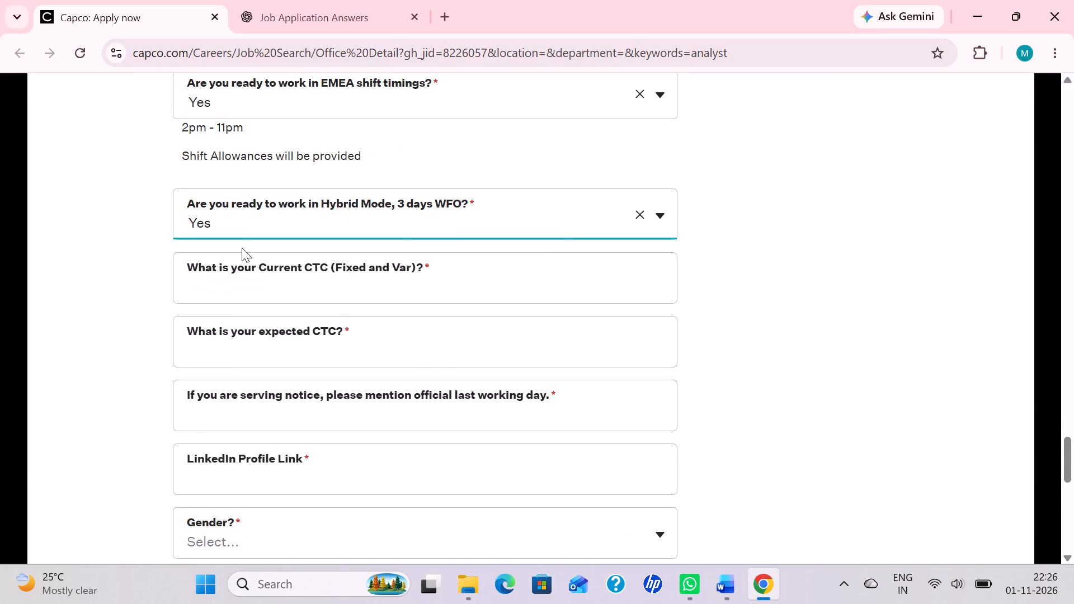
click(296, 305)
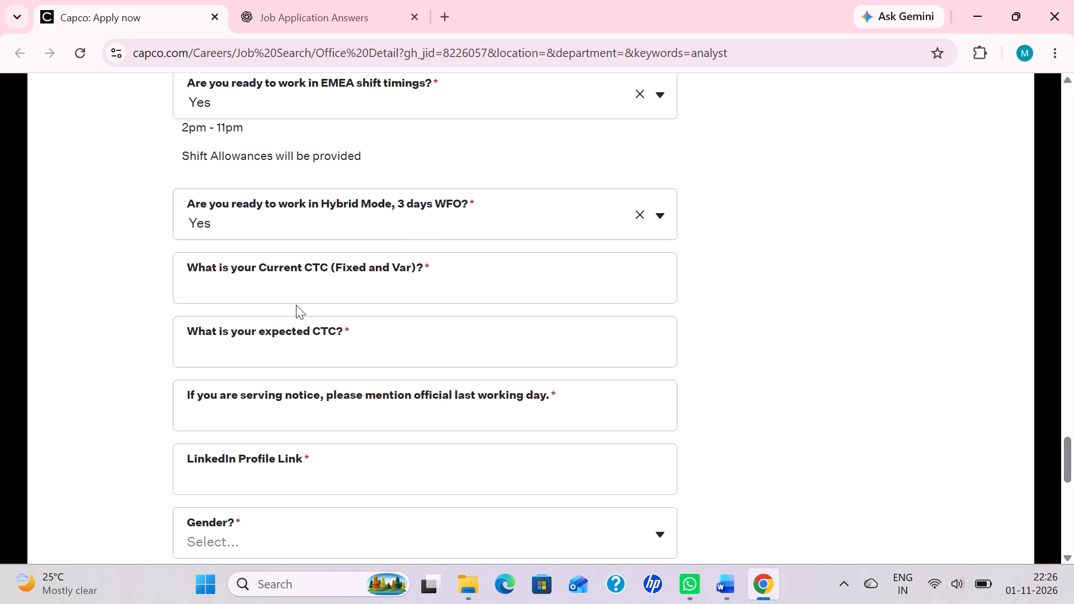
click(289, 284)
scroll(289, 284, down, 1)
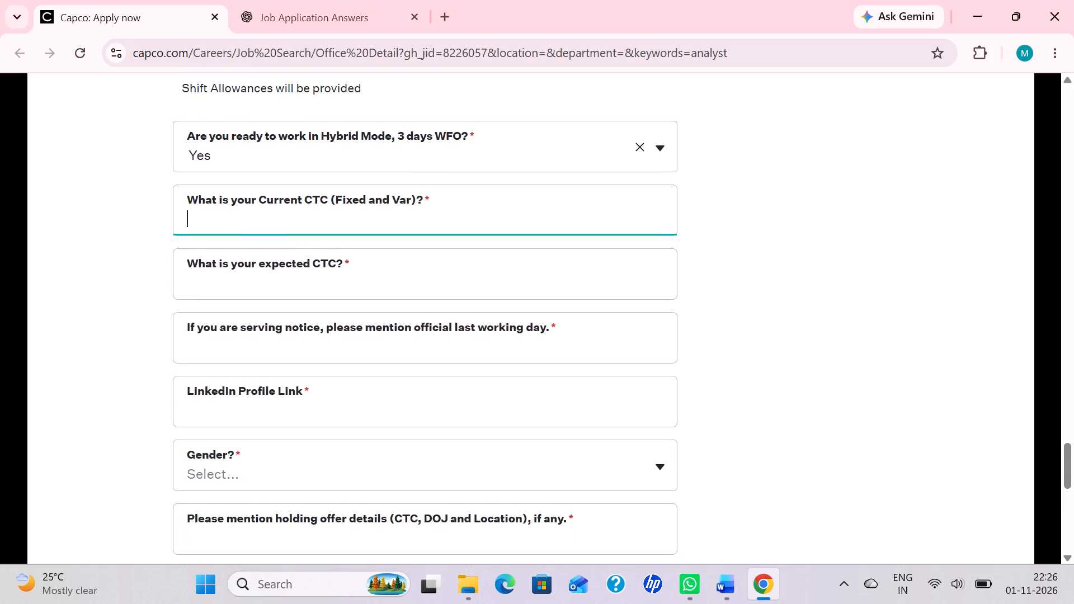
scroll(289, 284, down, 1)
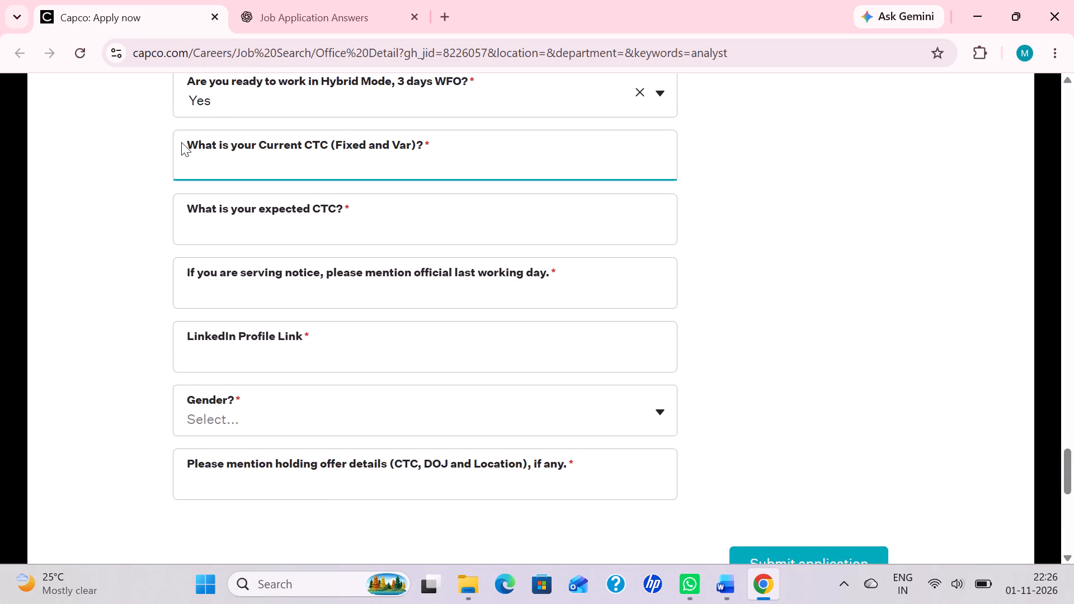
click(310, 0)
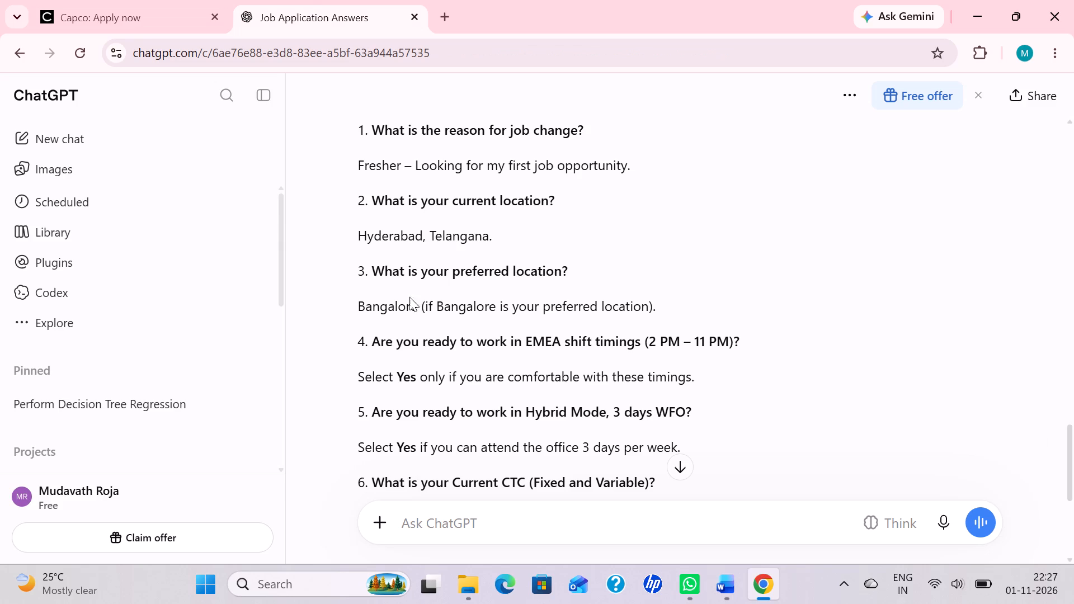
scroll(404, 321, down, 3)
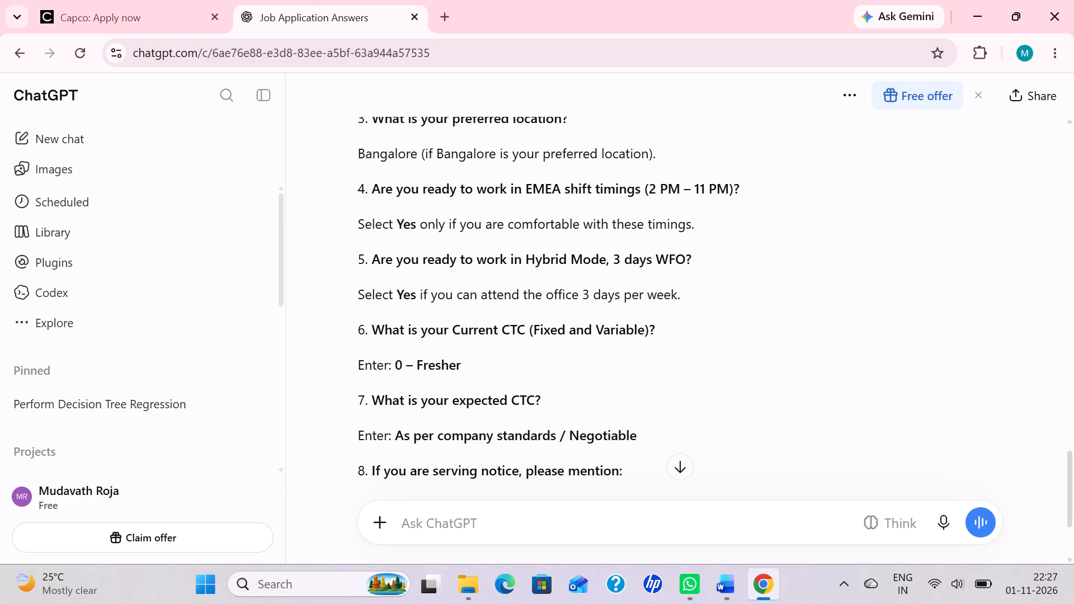
scroll(404, 321, down, 1)
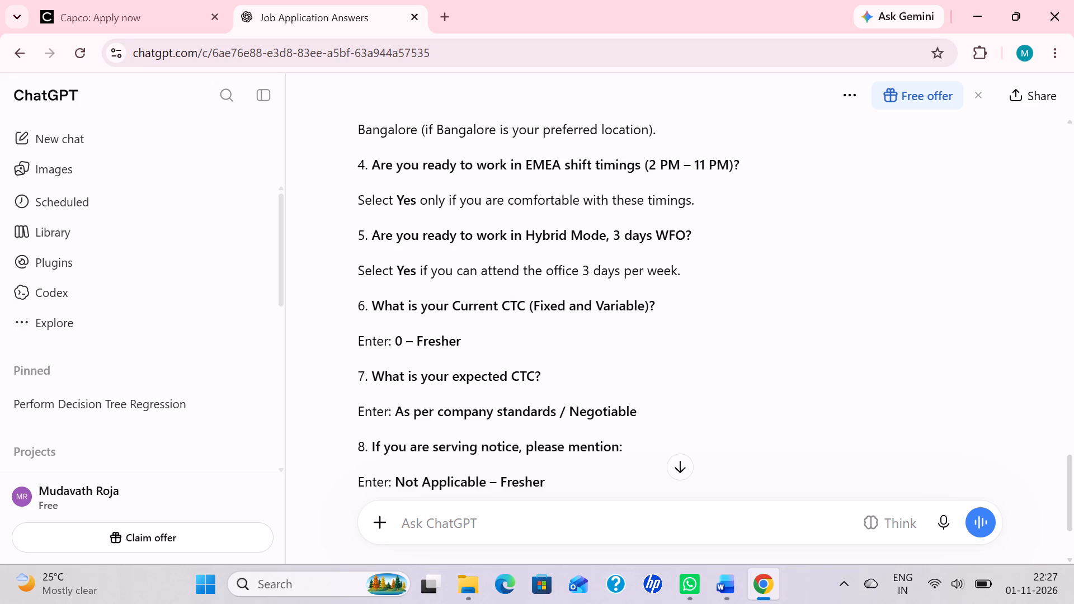
drag(391, 416, 655, 418)
key(ctrl+c)
key(ctrl+c)
key(ctrl+c)
key(ctrl+c)
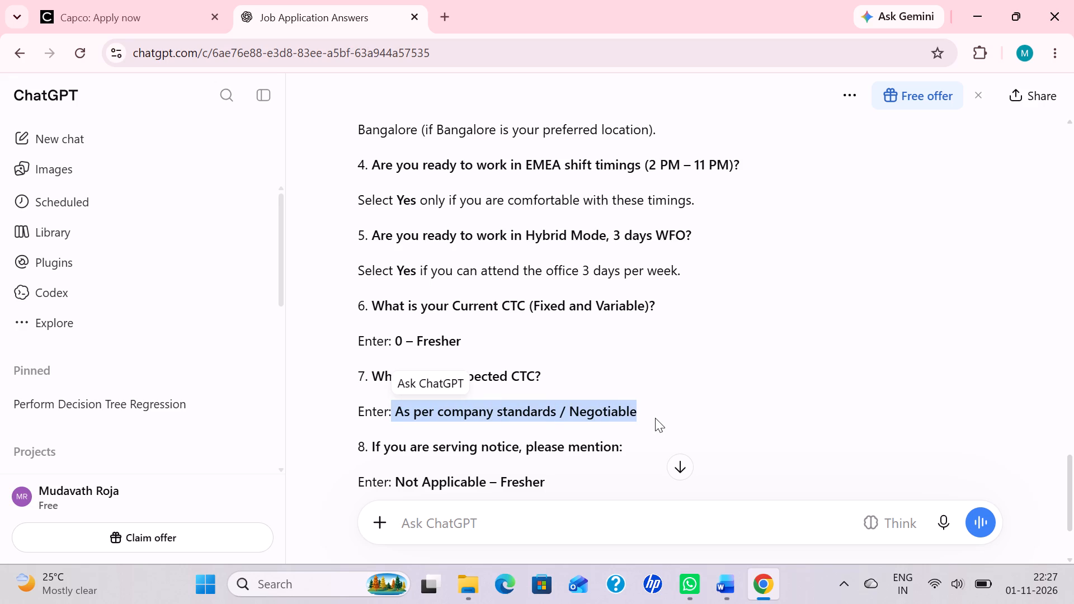
click(120, 15)
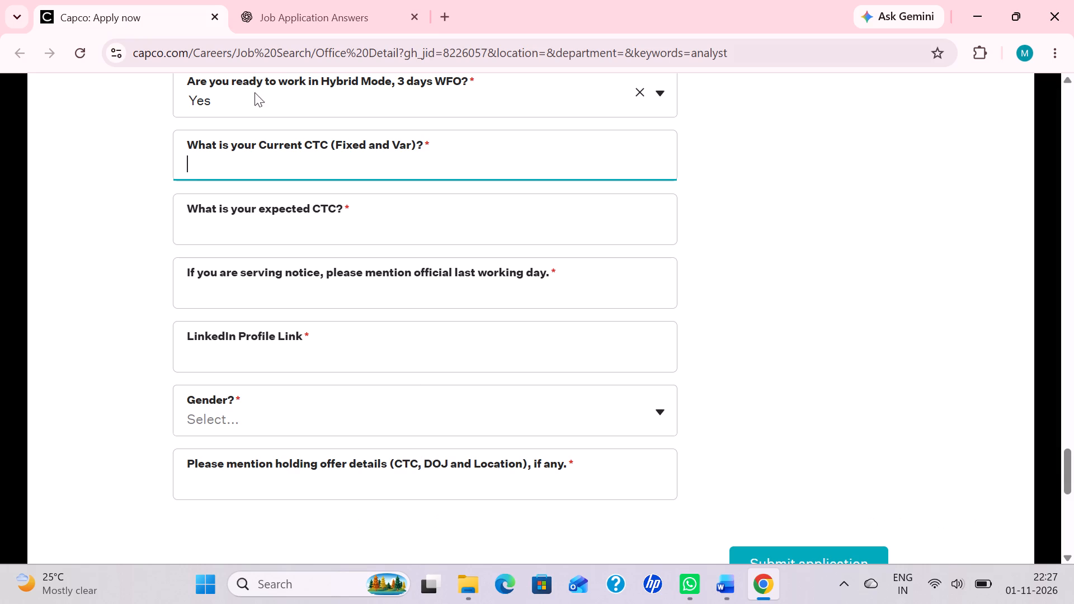
click(298, 232)
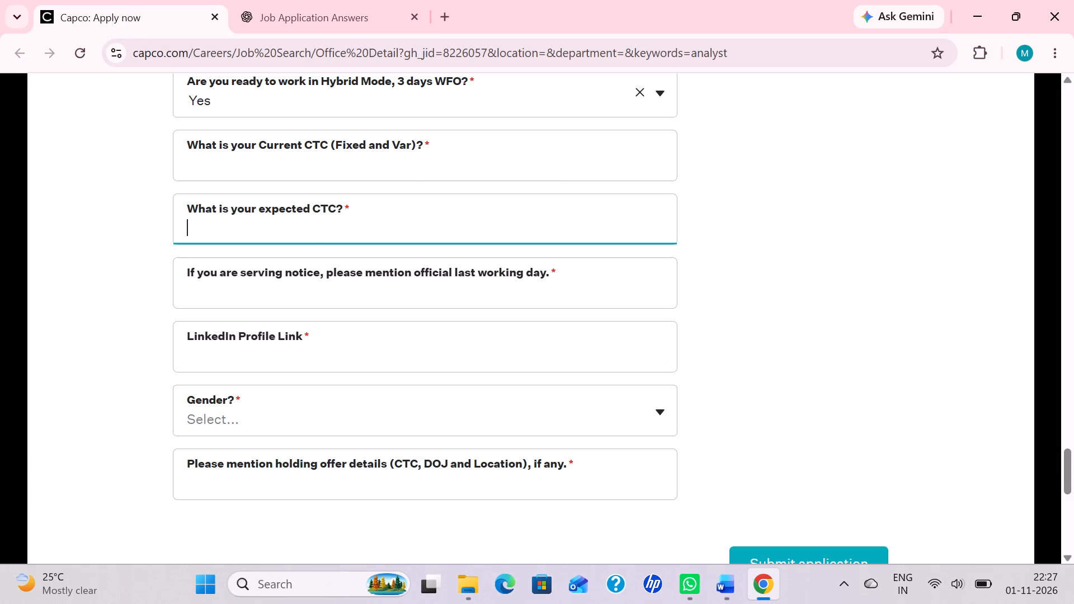
key(ctrl+v)
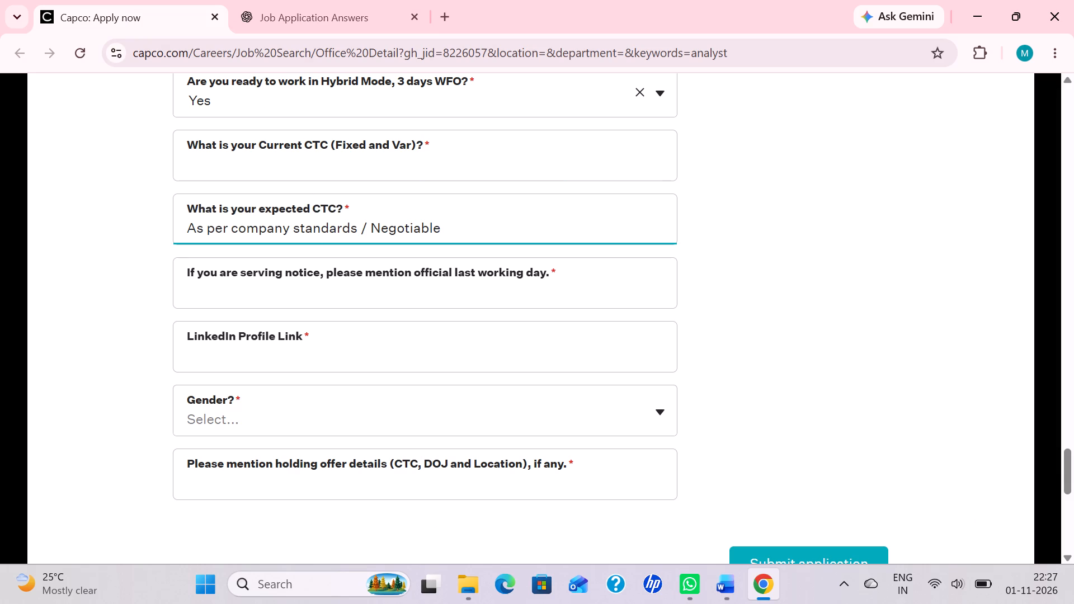
Copy ChatGPT's answer "0 – Fresher" into the Capco field for Current CTC (Fixed and Var).
click(332, 14)
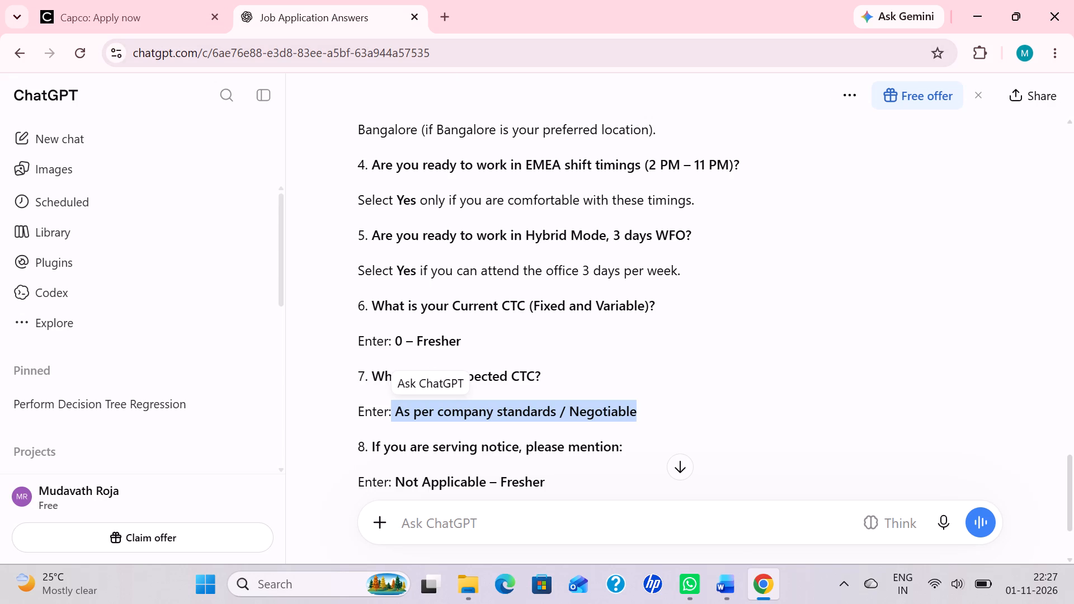
drag(390, 342, 474, 334)
key(ctrl+c)
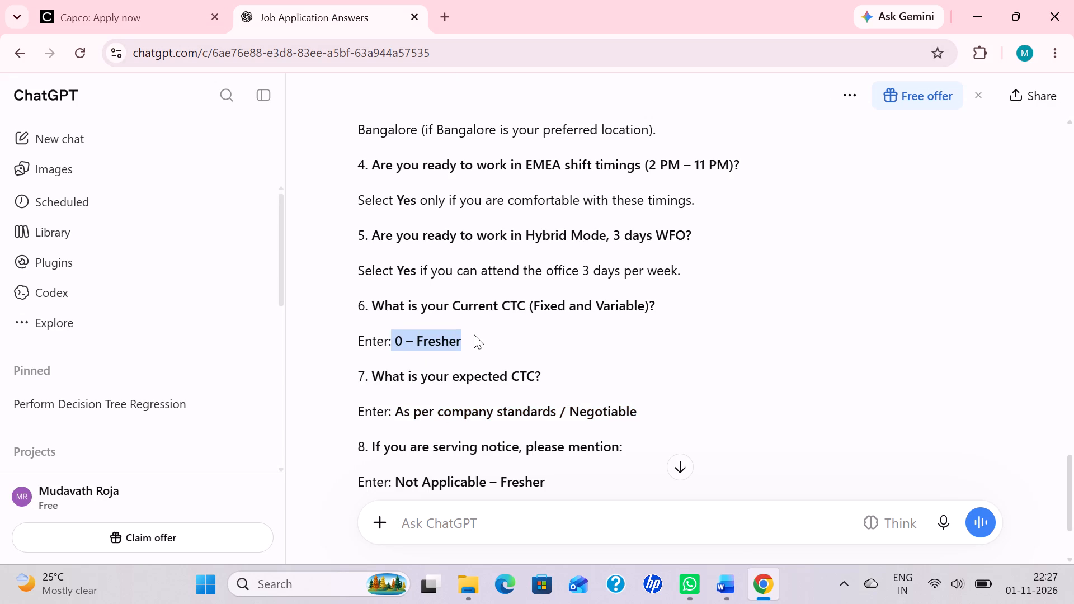
click(88, 13)
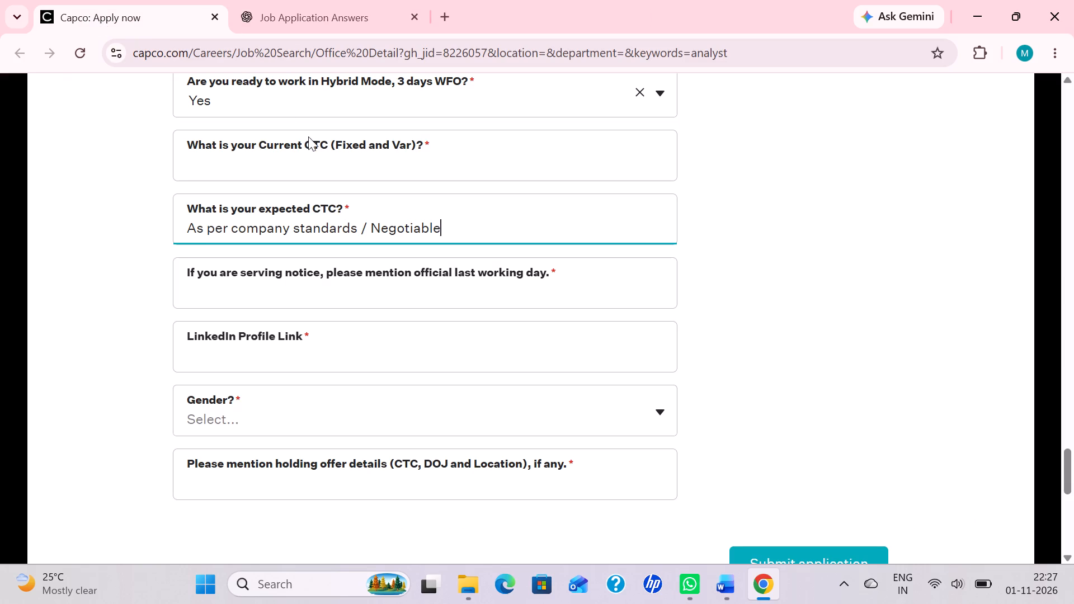
click(274, 166)
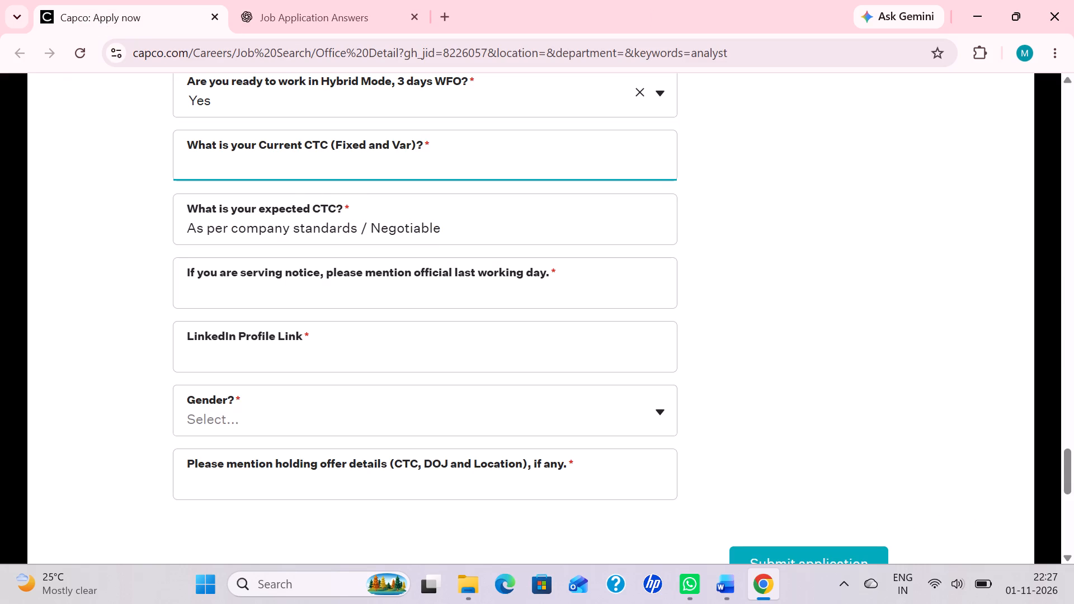
key(ctrl+v)
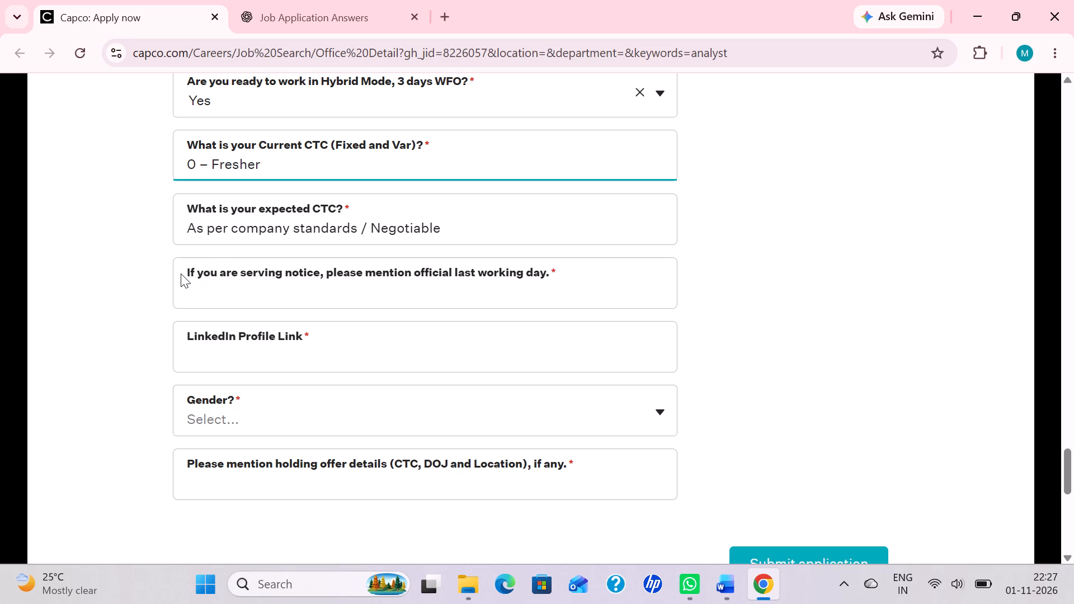
Choose Female for the Gender question in the Capco application.
click(256, 417)
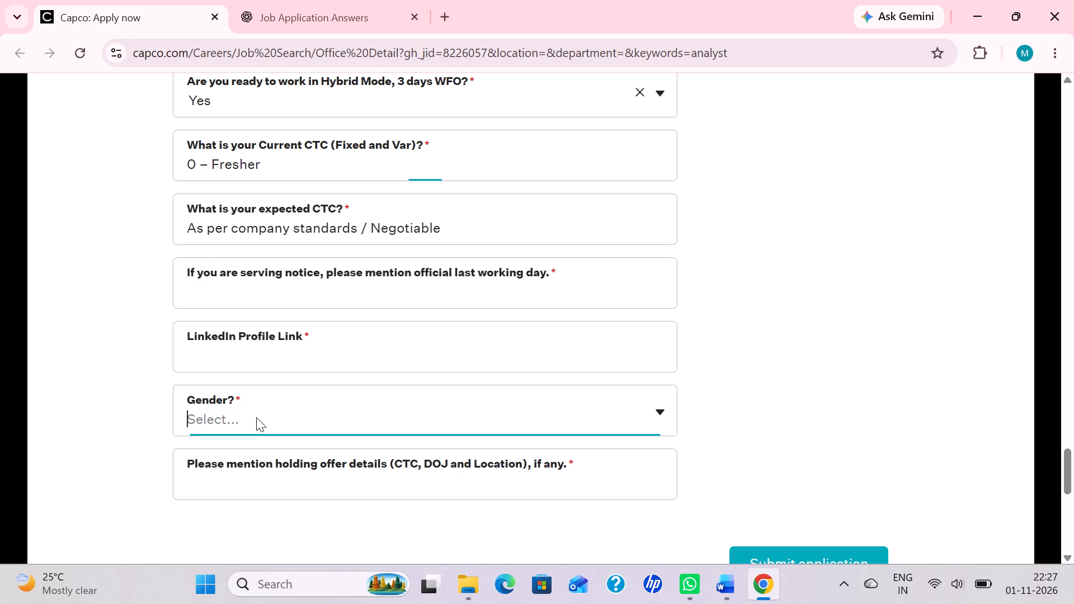
click(248, 470)
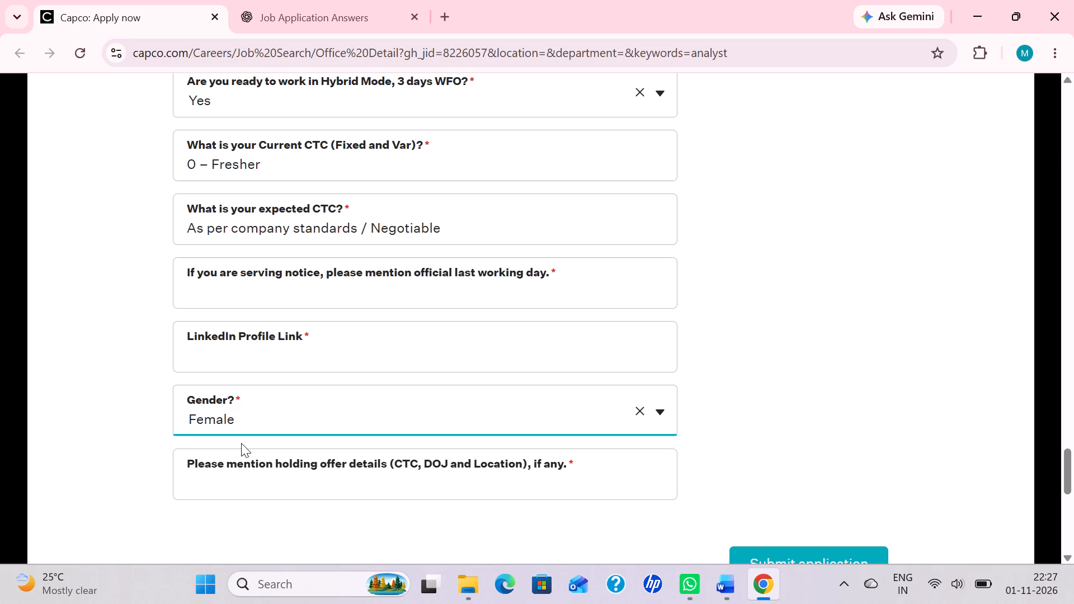
click(236, 355)
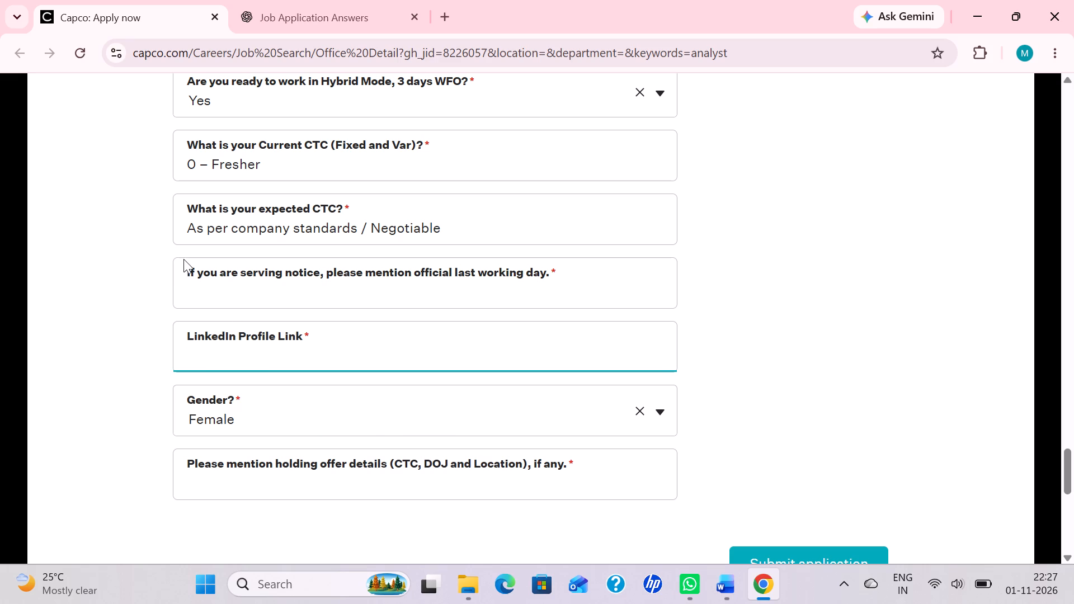
drag(188, 268, 277, 261)
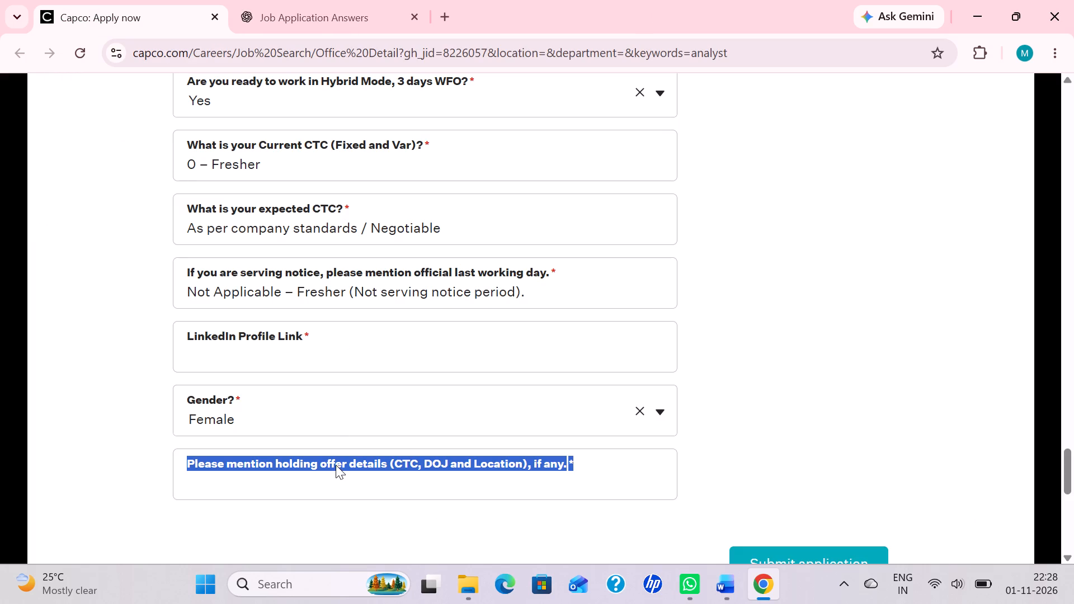
click(334, 488)
key(ctrl+v)
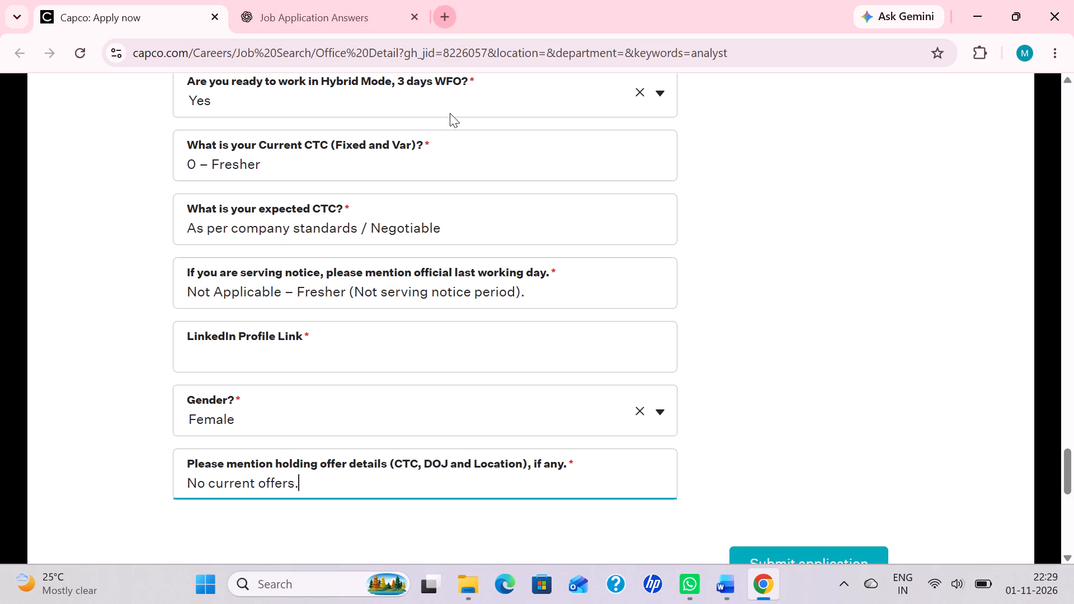
Switch to Microsoft Edge and search the web for "linkedin login".
double_click(493, 596)
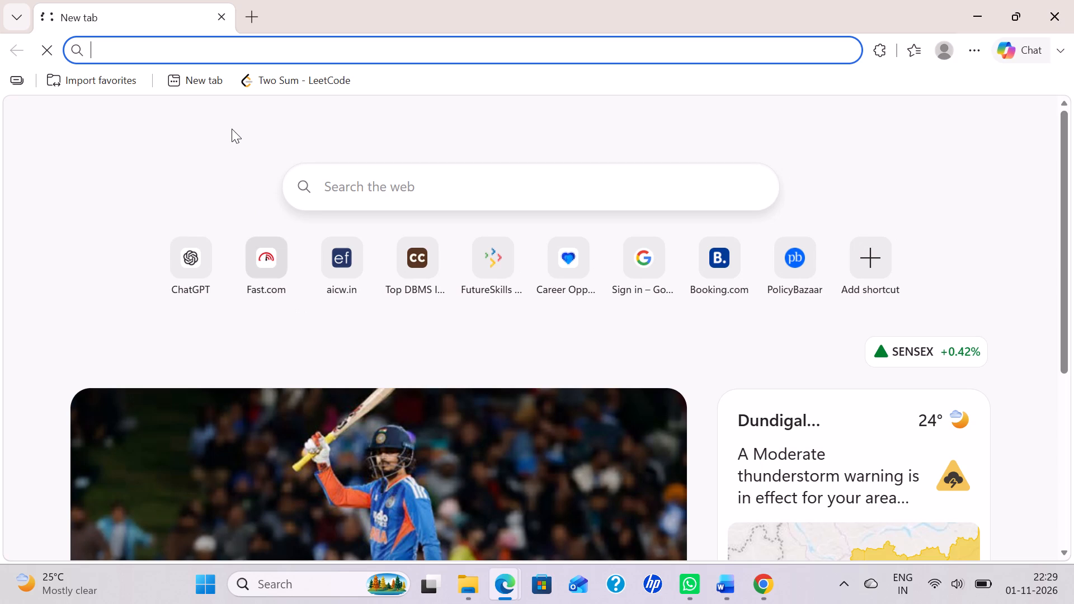
click(147, 53)
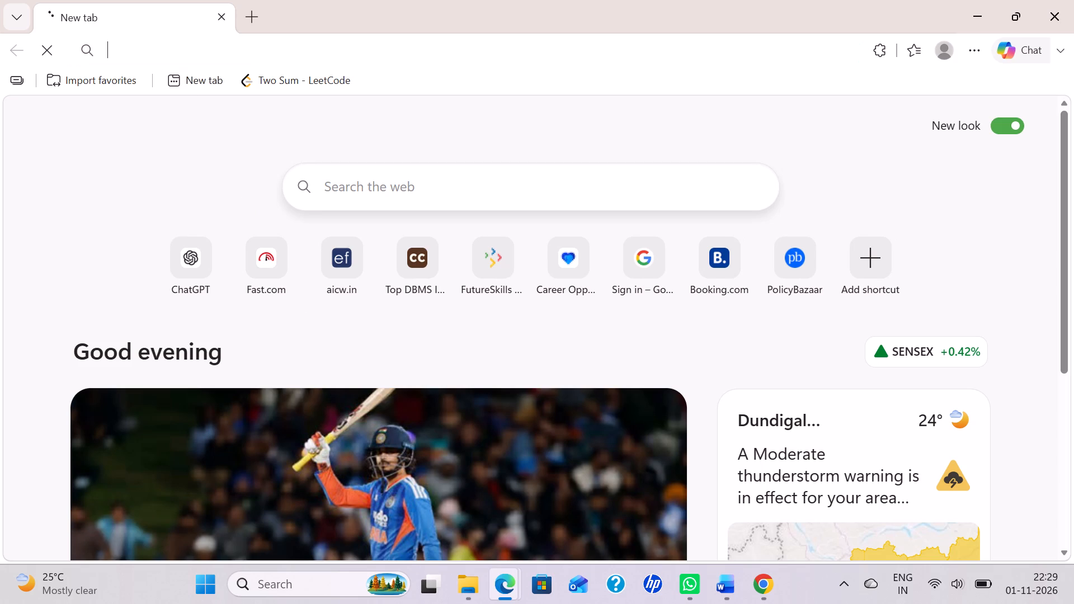
text(LIN)
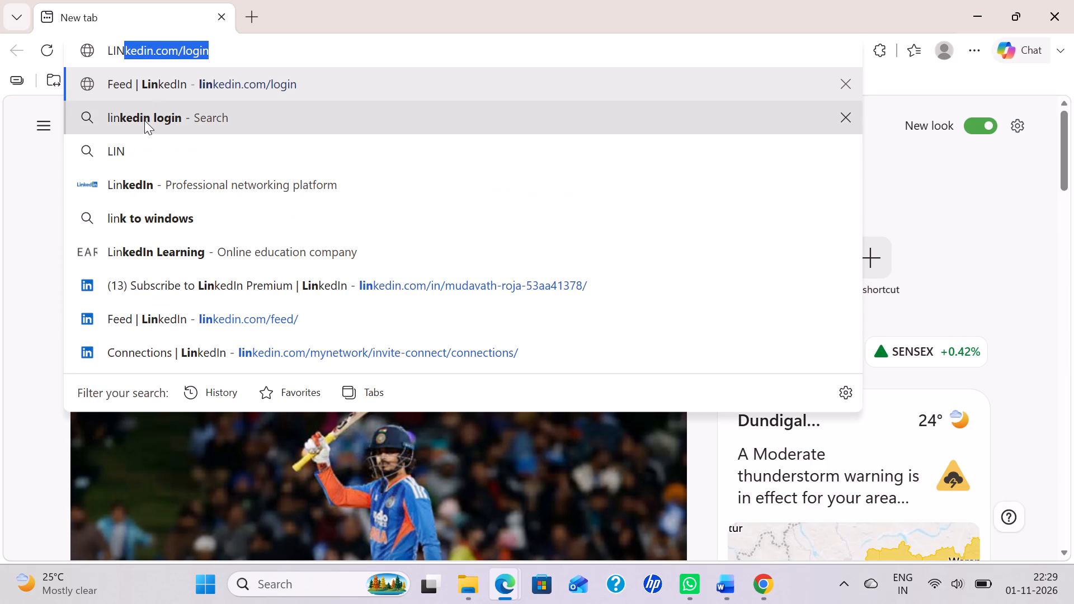
click(144, 121)
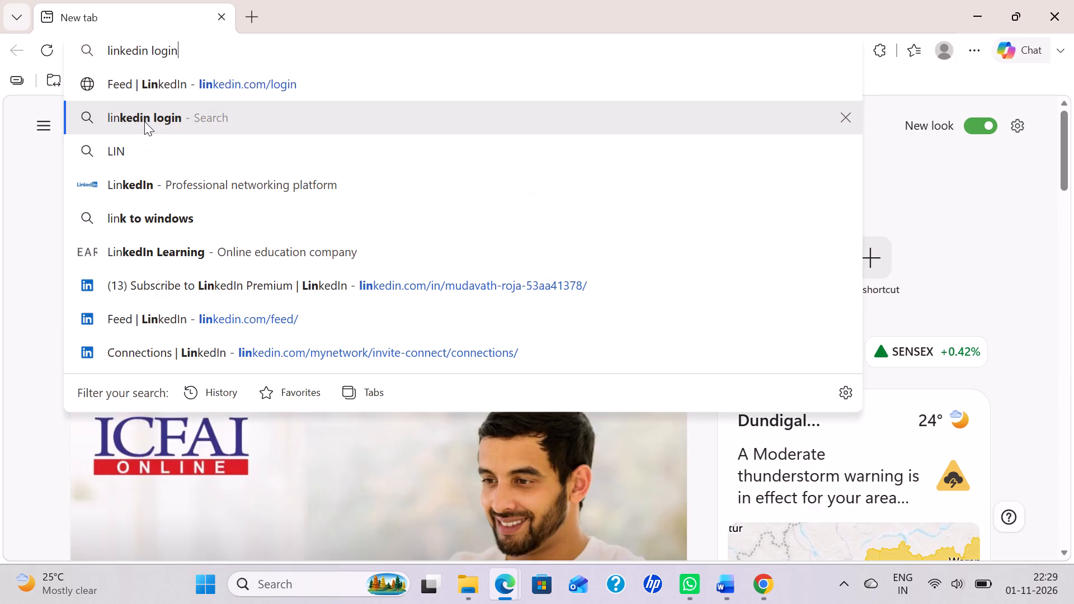